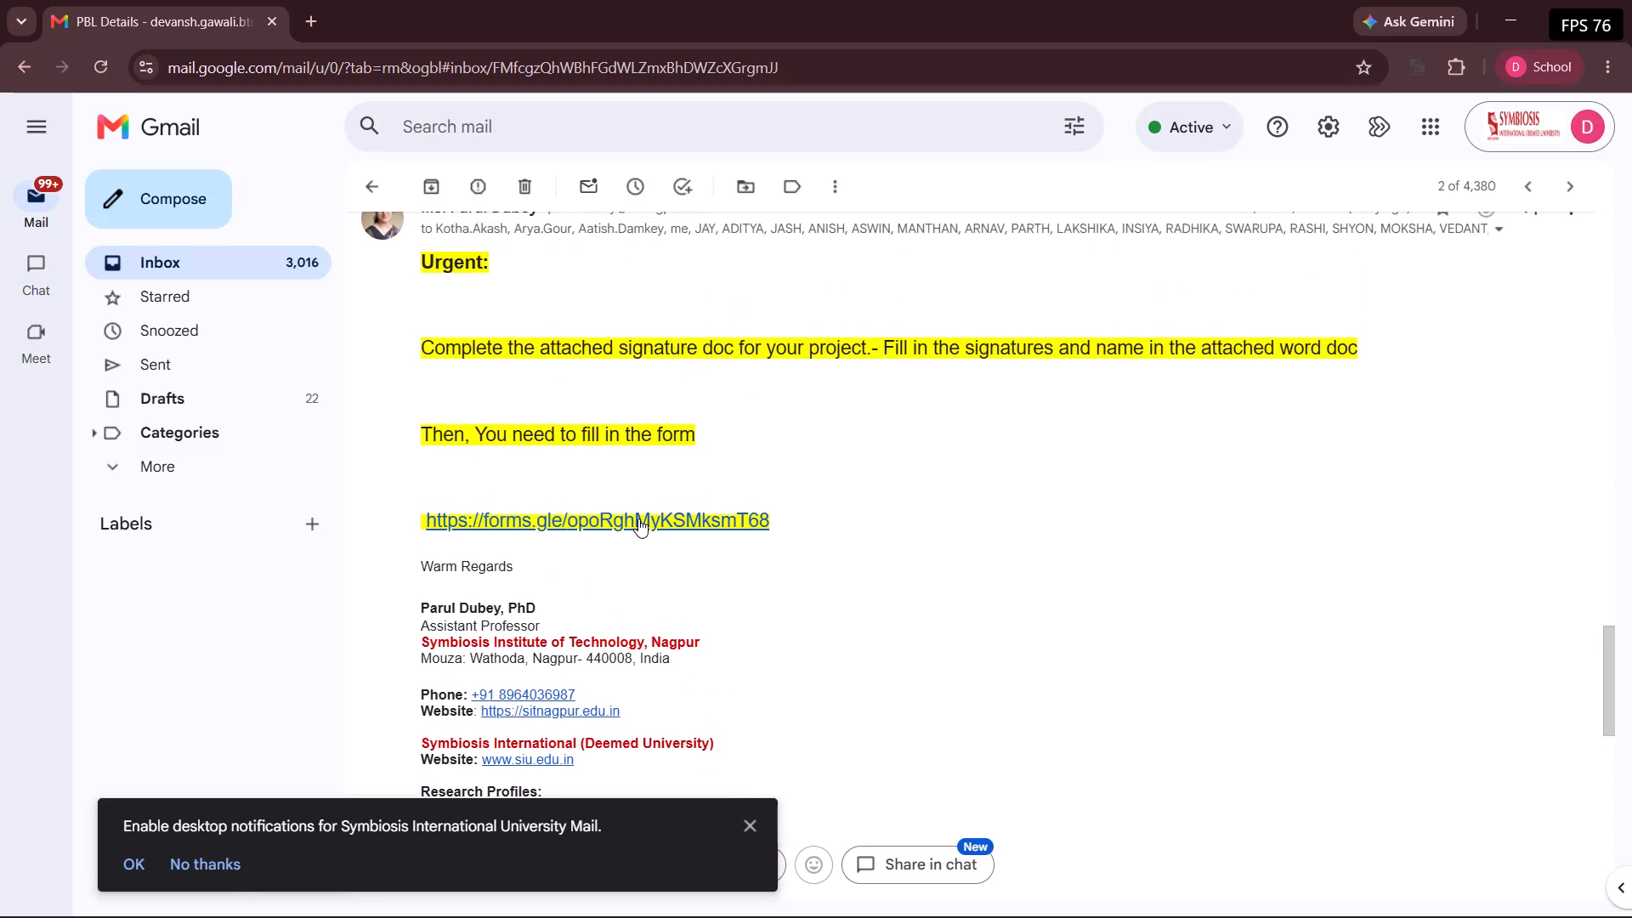
pyautogui.click(638, 518)
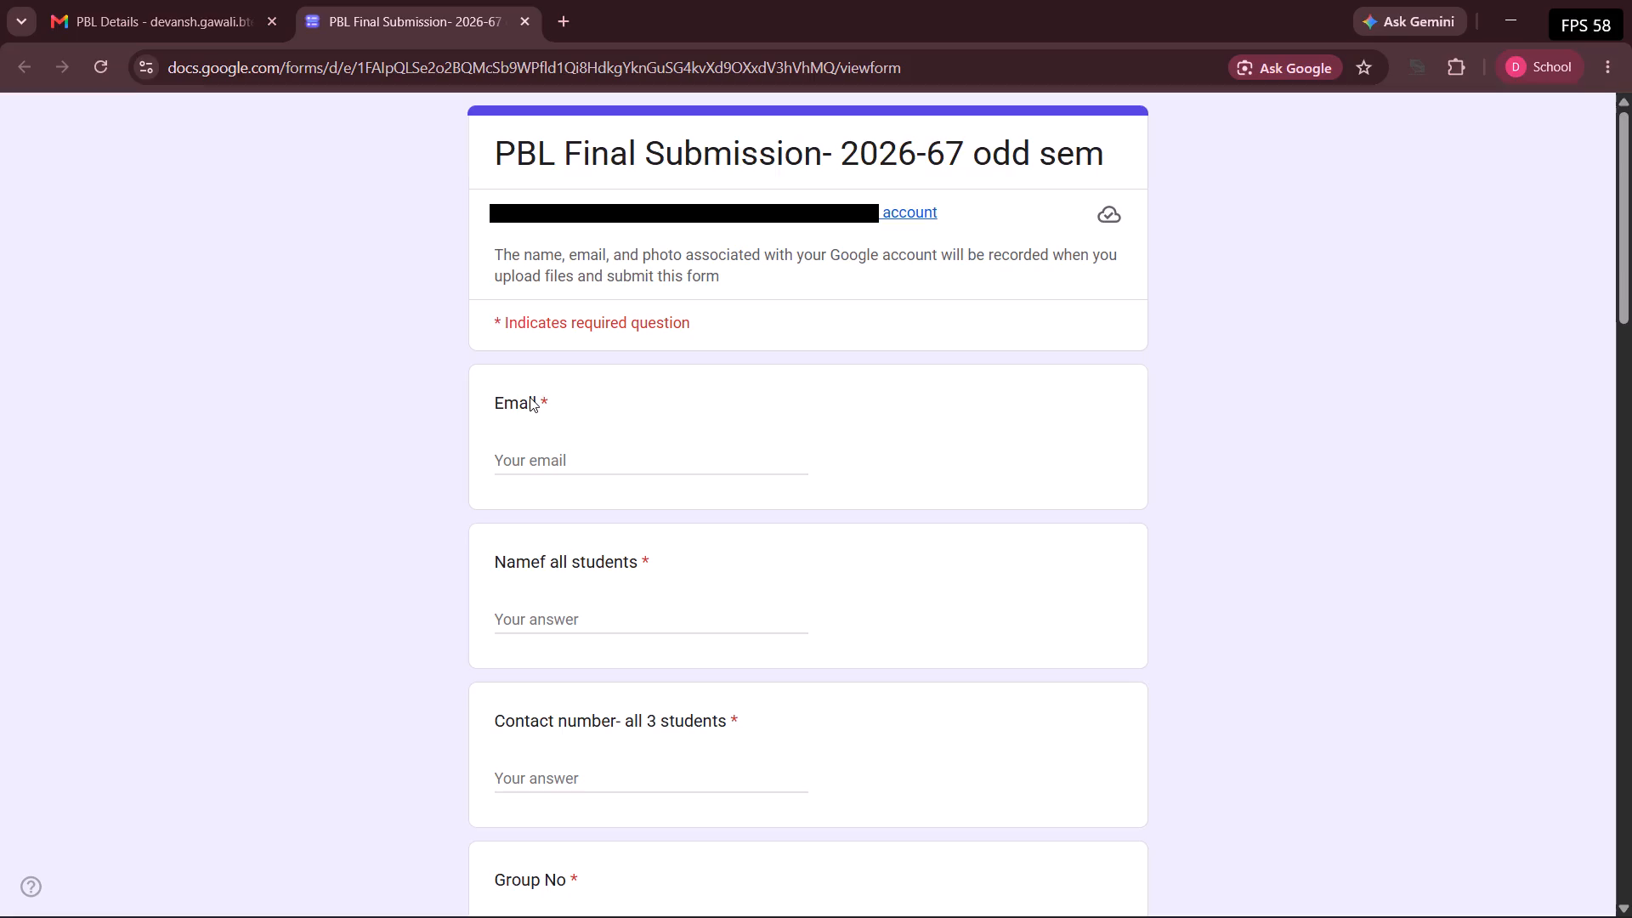
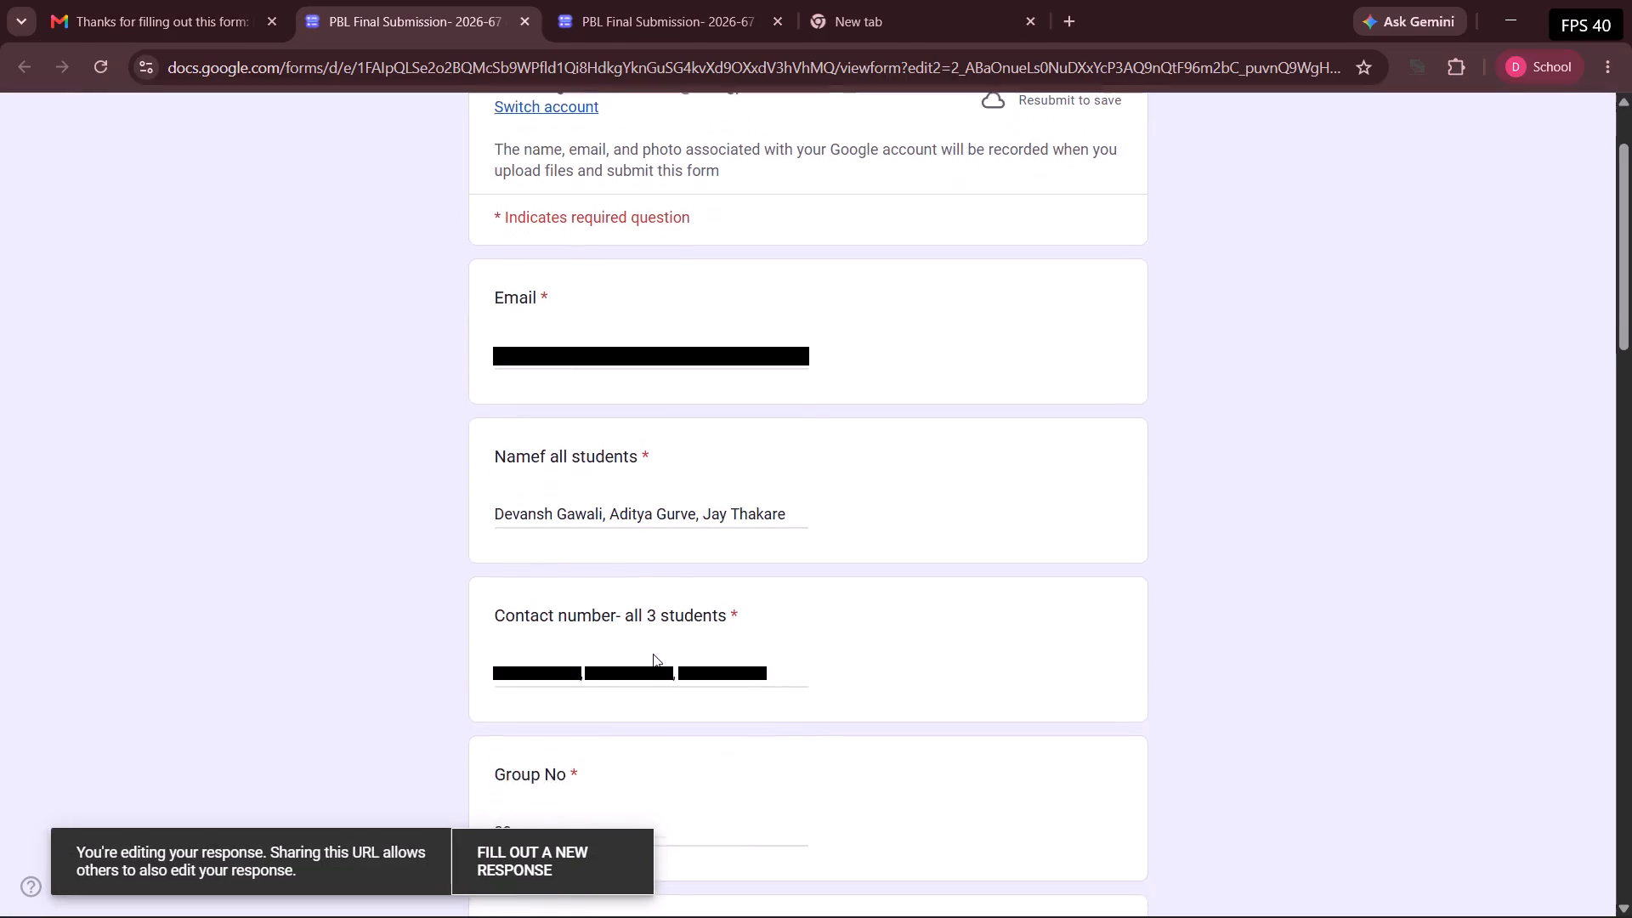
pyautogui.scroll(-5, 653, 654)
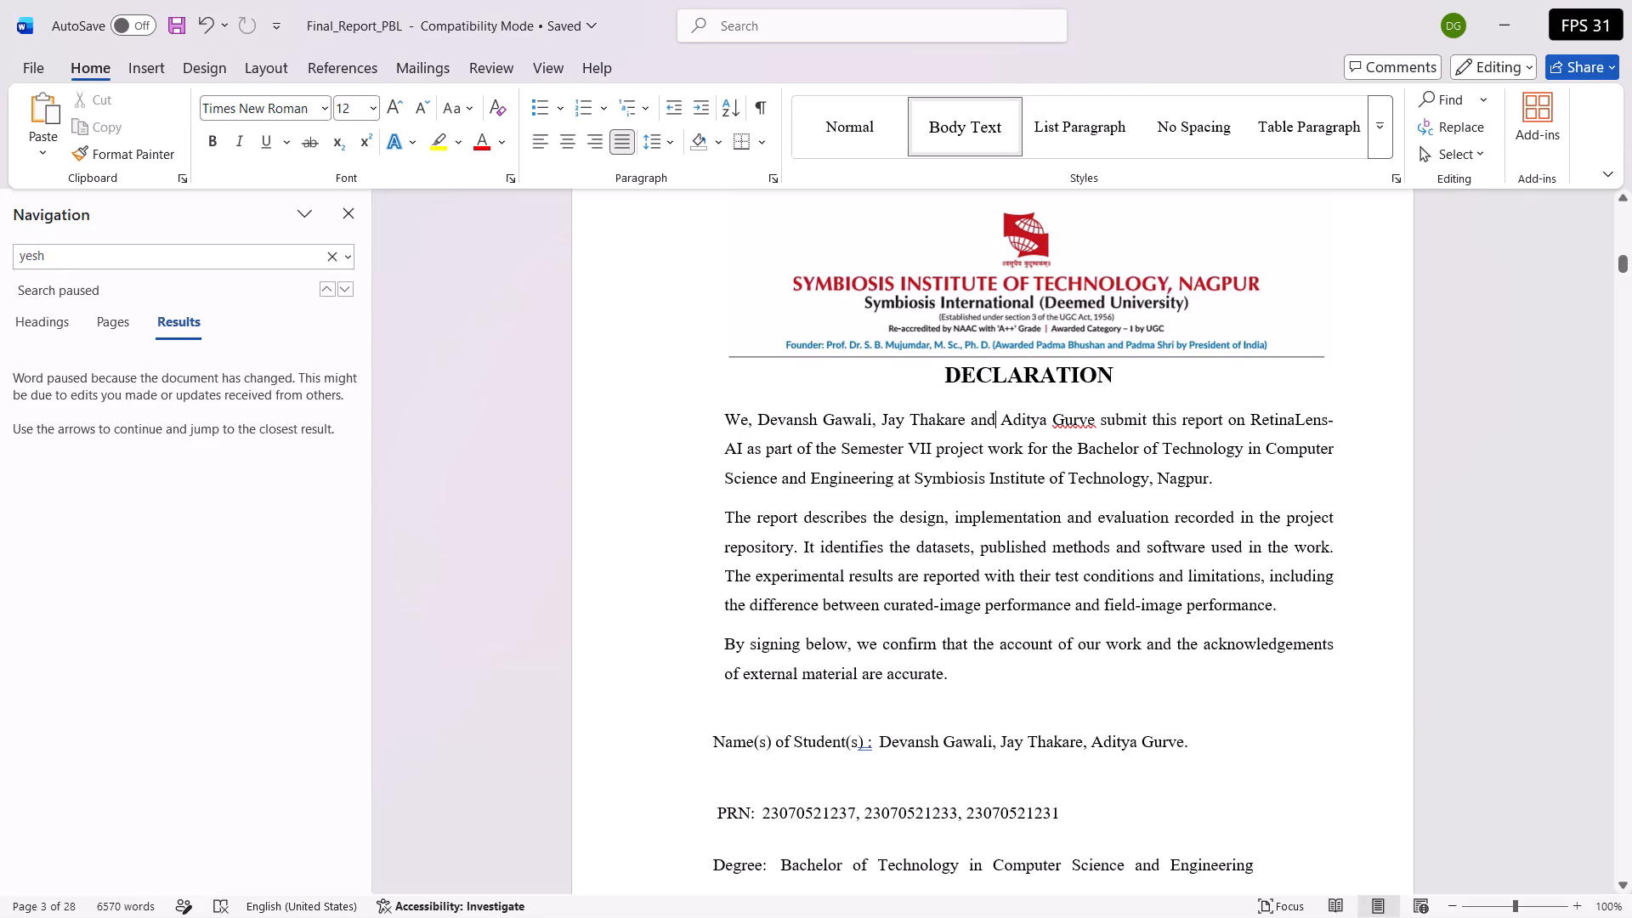
# In Word, save the report as a Word Document named Final_Report_PBL in the Downloads folder.
pyautogui.click(47, 62)
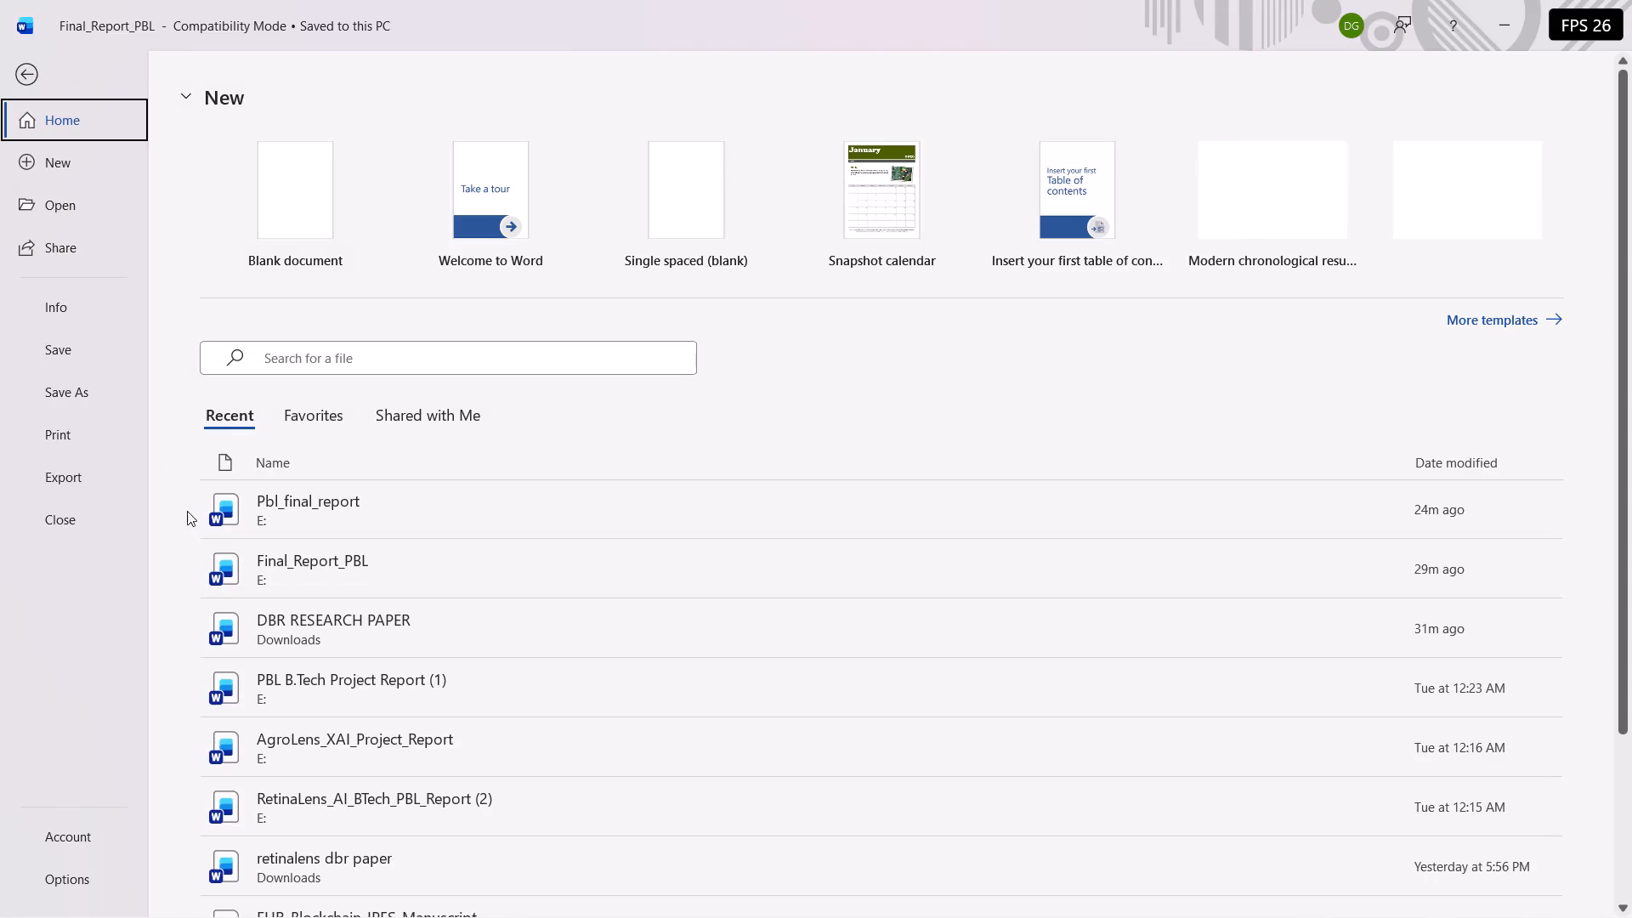
pyautogui.click(78, 387)
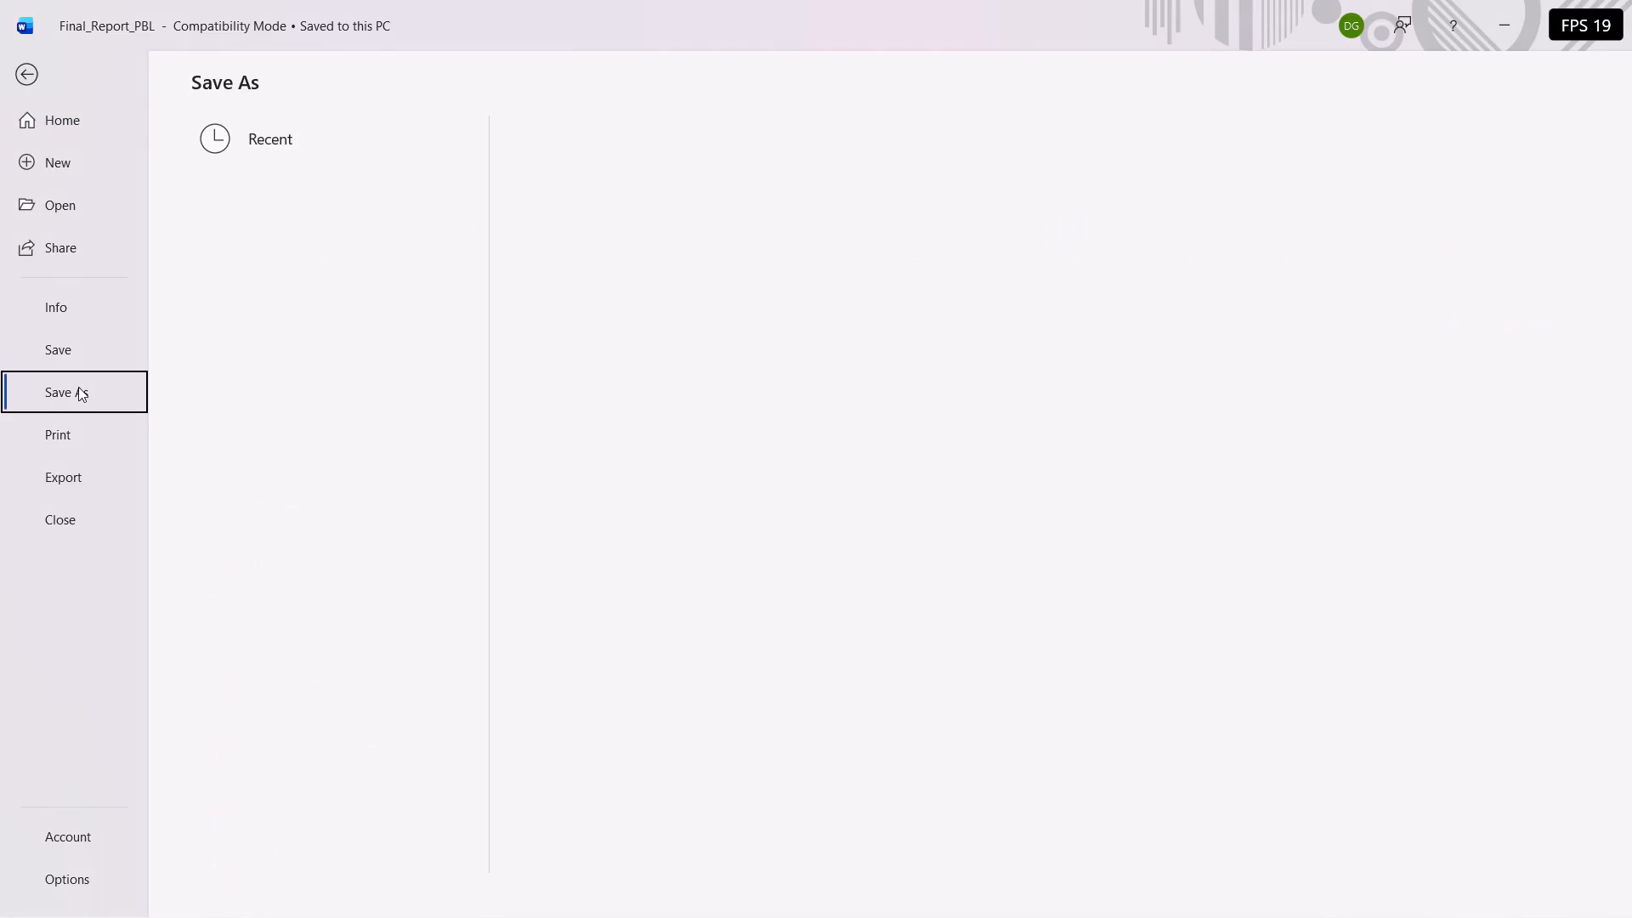
pyautogui.click(671, 294)
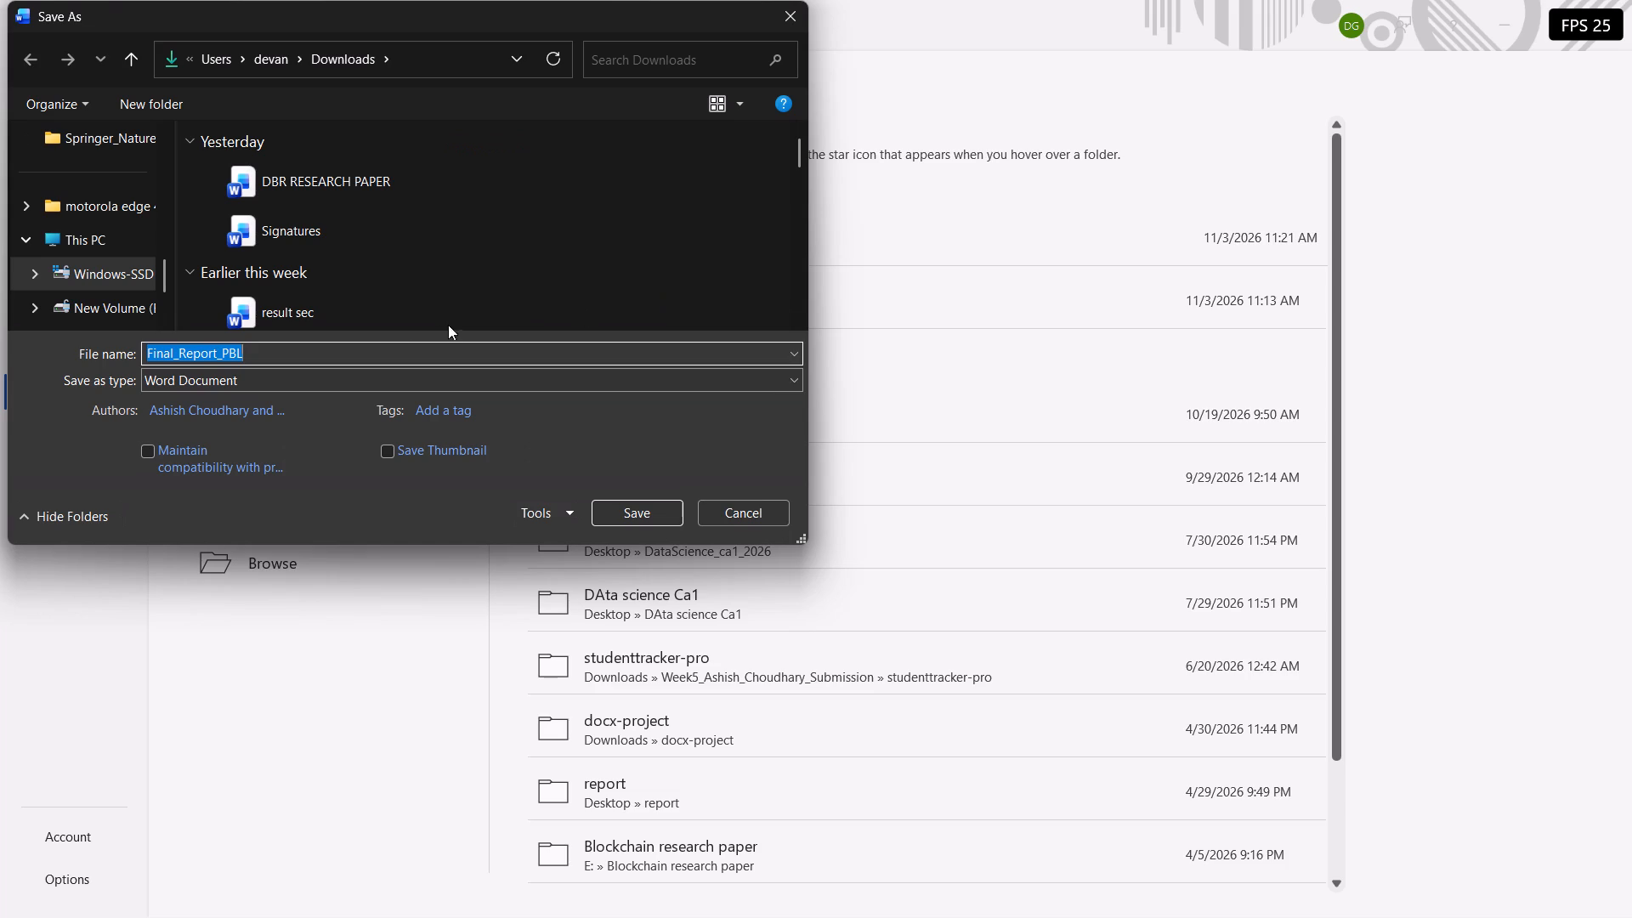
pyautogui.click(303, 359)
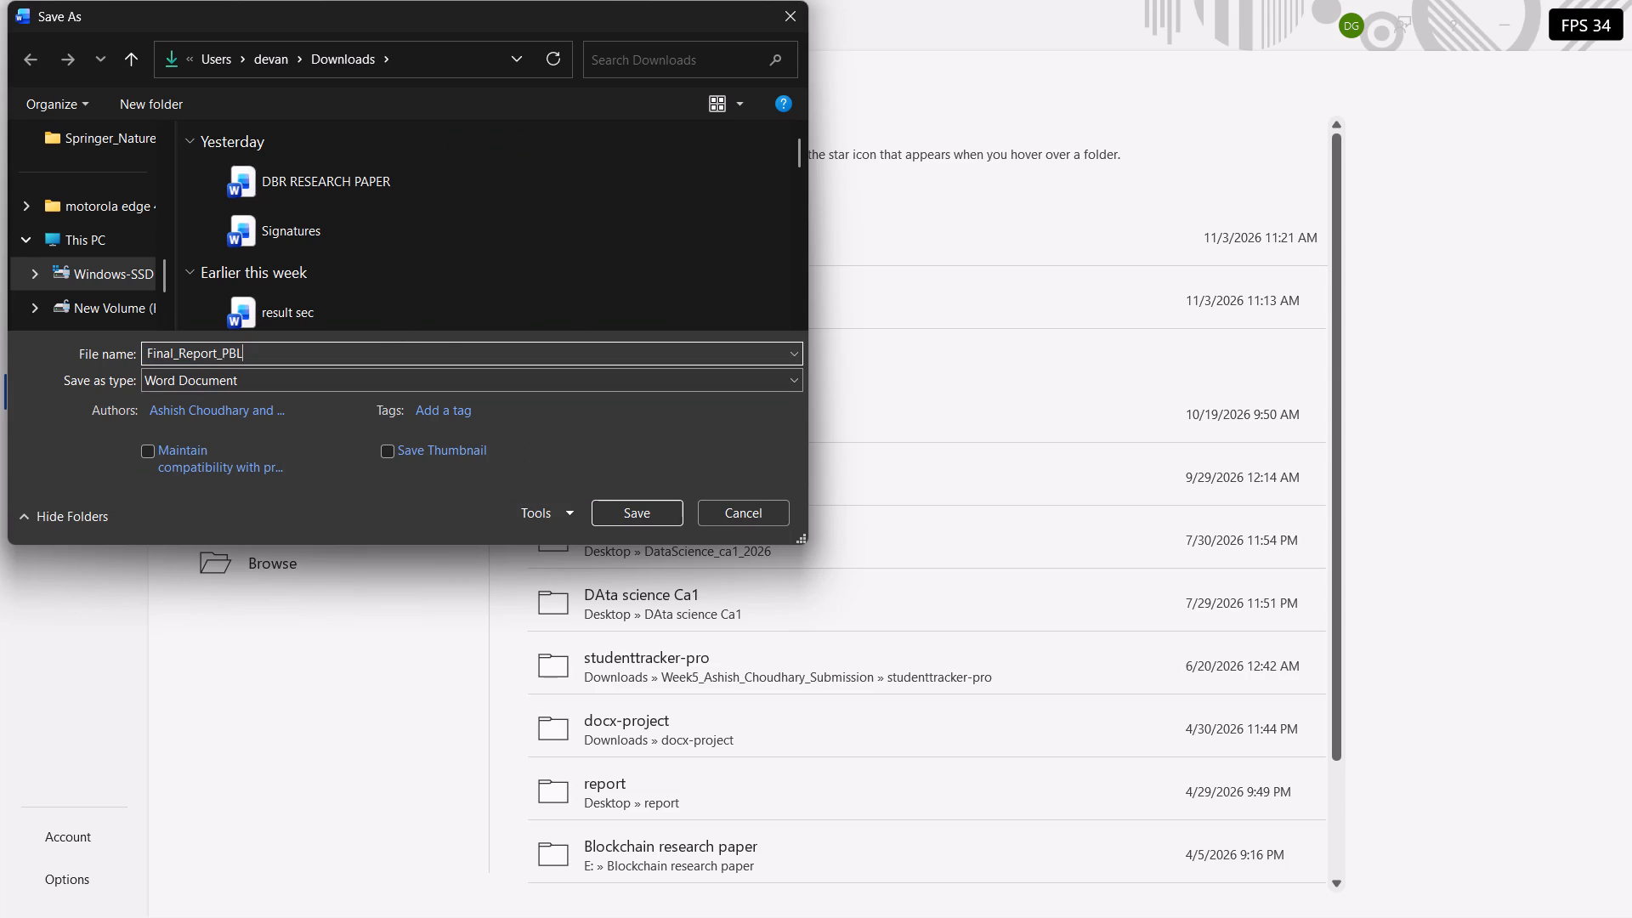
pyautogui.write('.x')
pyautogui.scroll(1, 18, 292)
pyautogui.scroll(1, 78, 197)
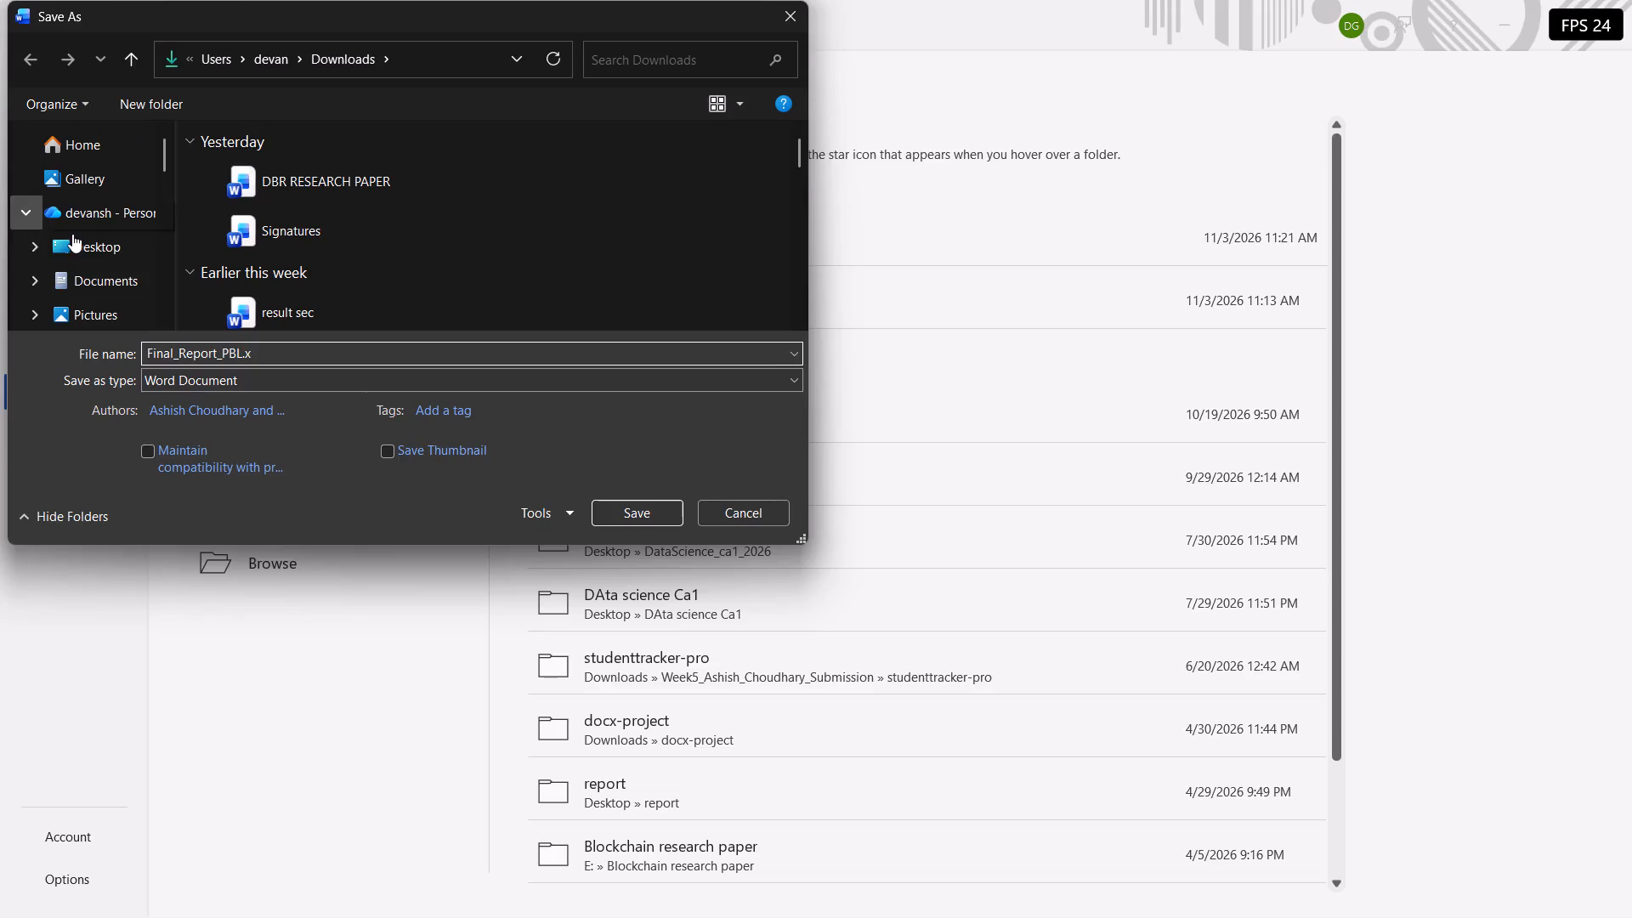
pyautogui.scroll(1, 72, 234)
pyautogui.scroll(-1, 57, 295)
pyautogui.scroll(1, 72, 188)
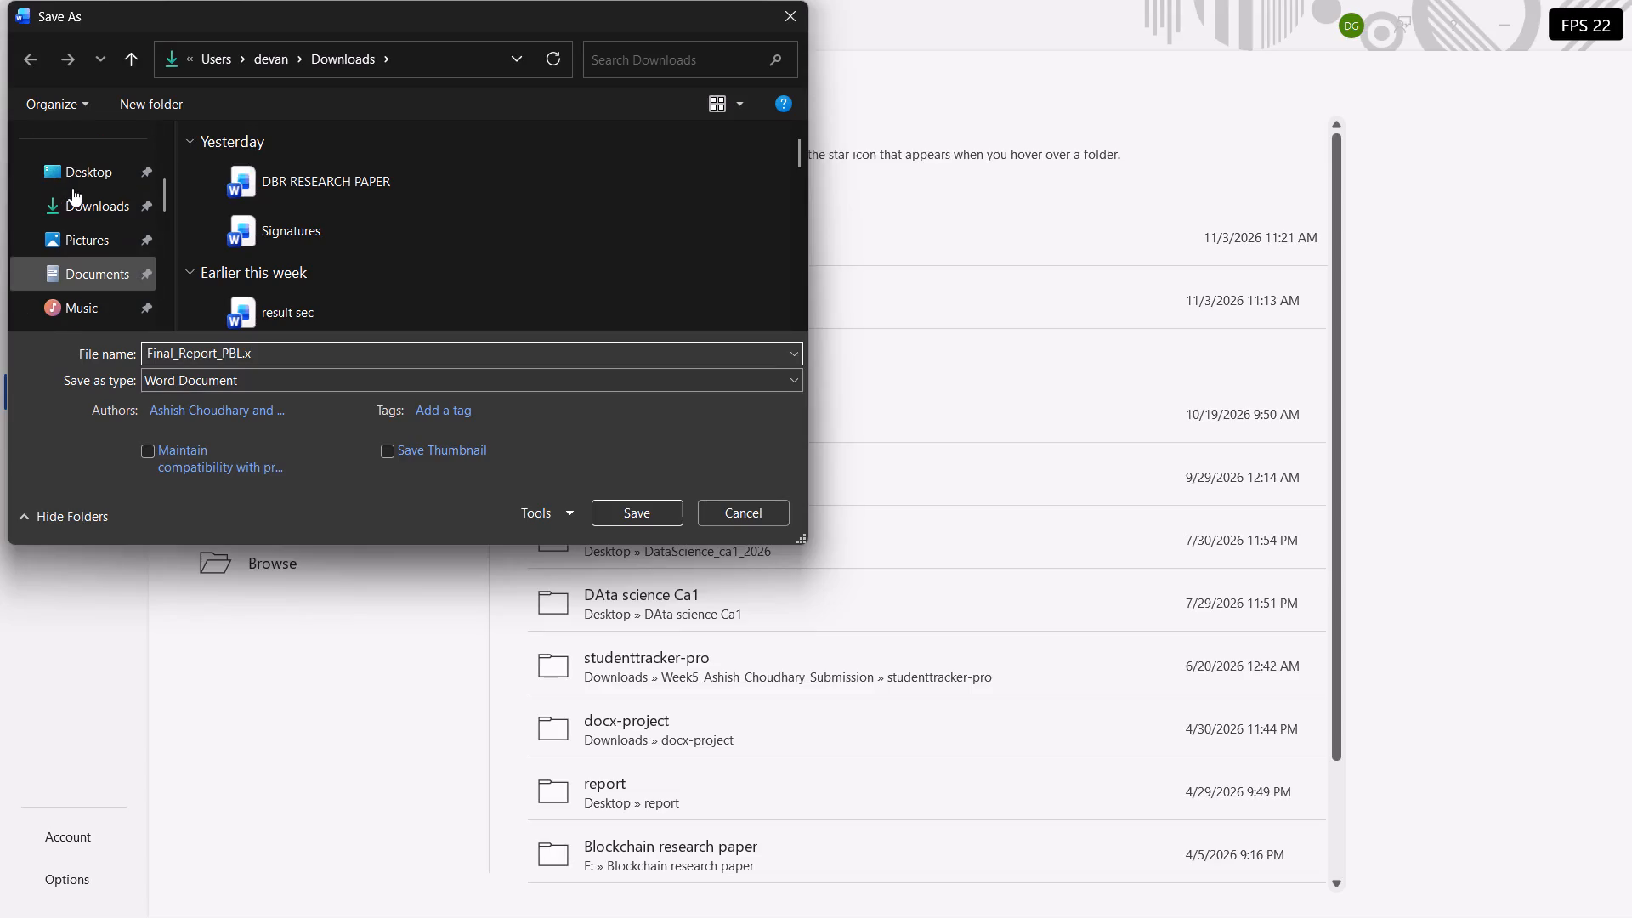
pyautogui.scroll(1, 72, 188)
pyautogui.click(71, 198)
pyautogui.click(274, 351)
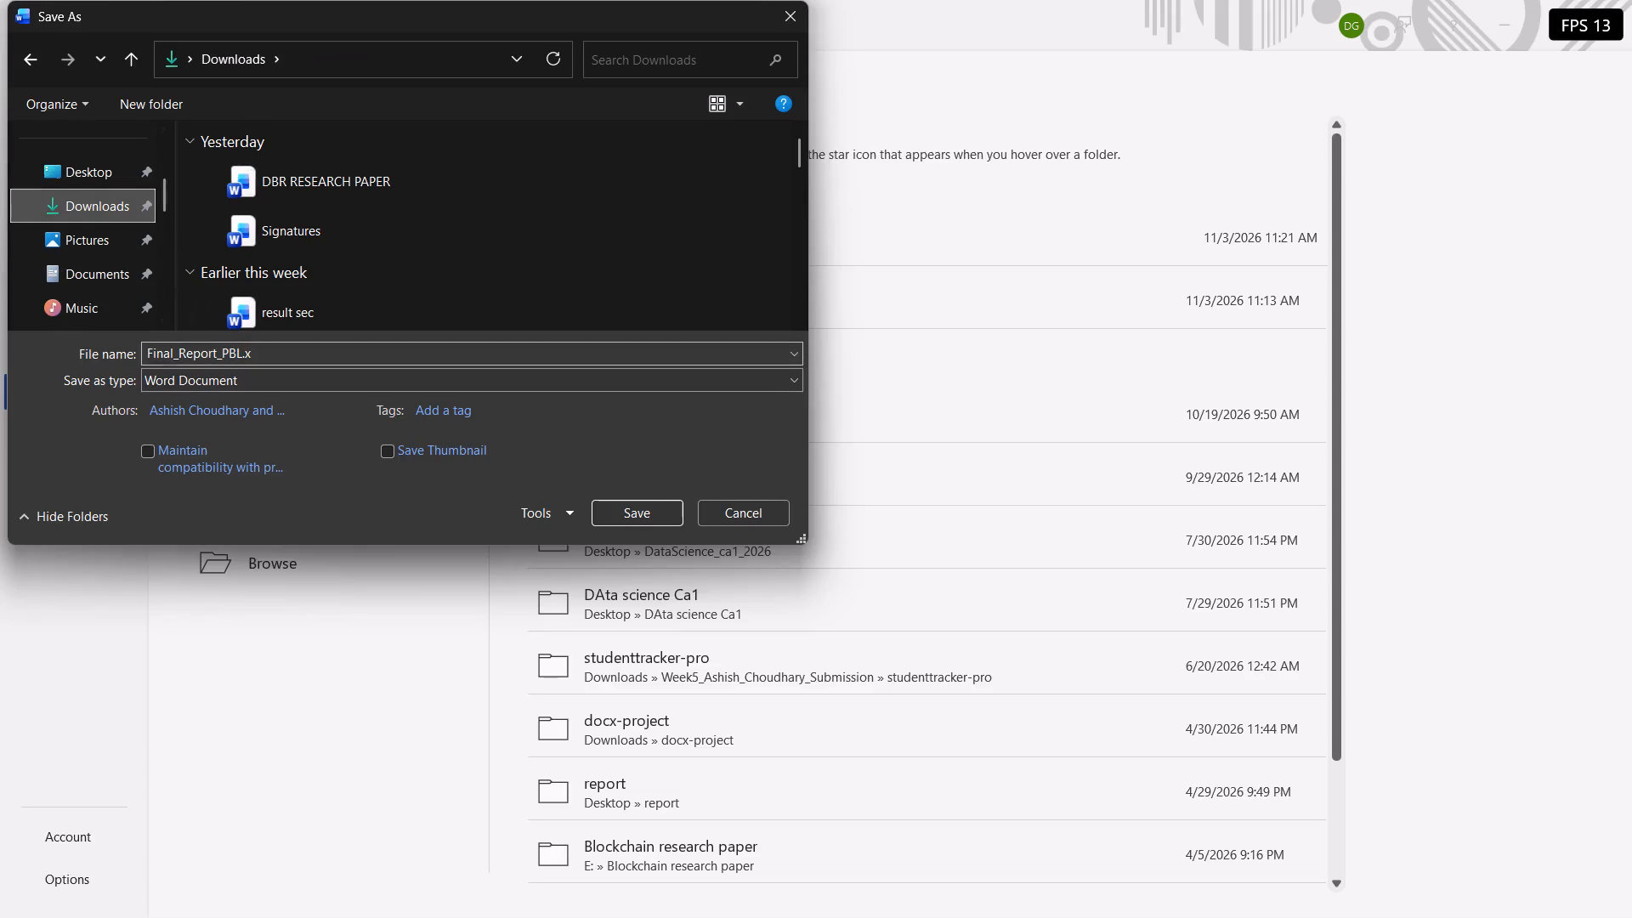
pyautogui.click(274, 351)
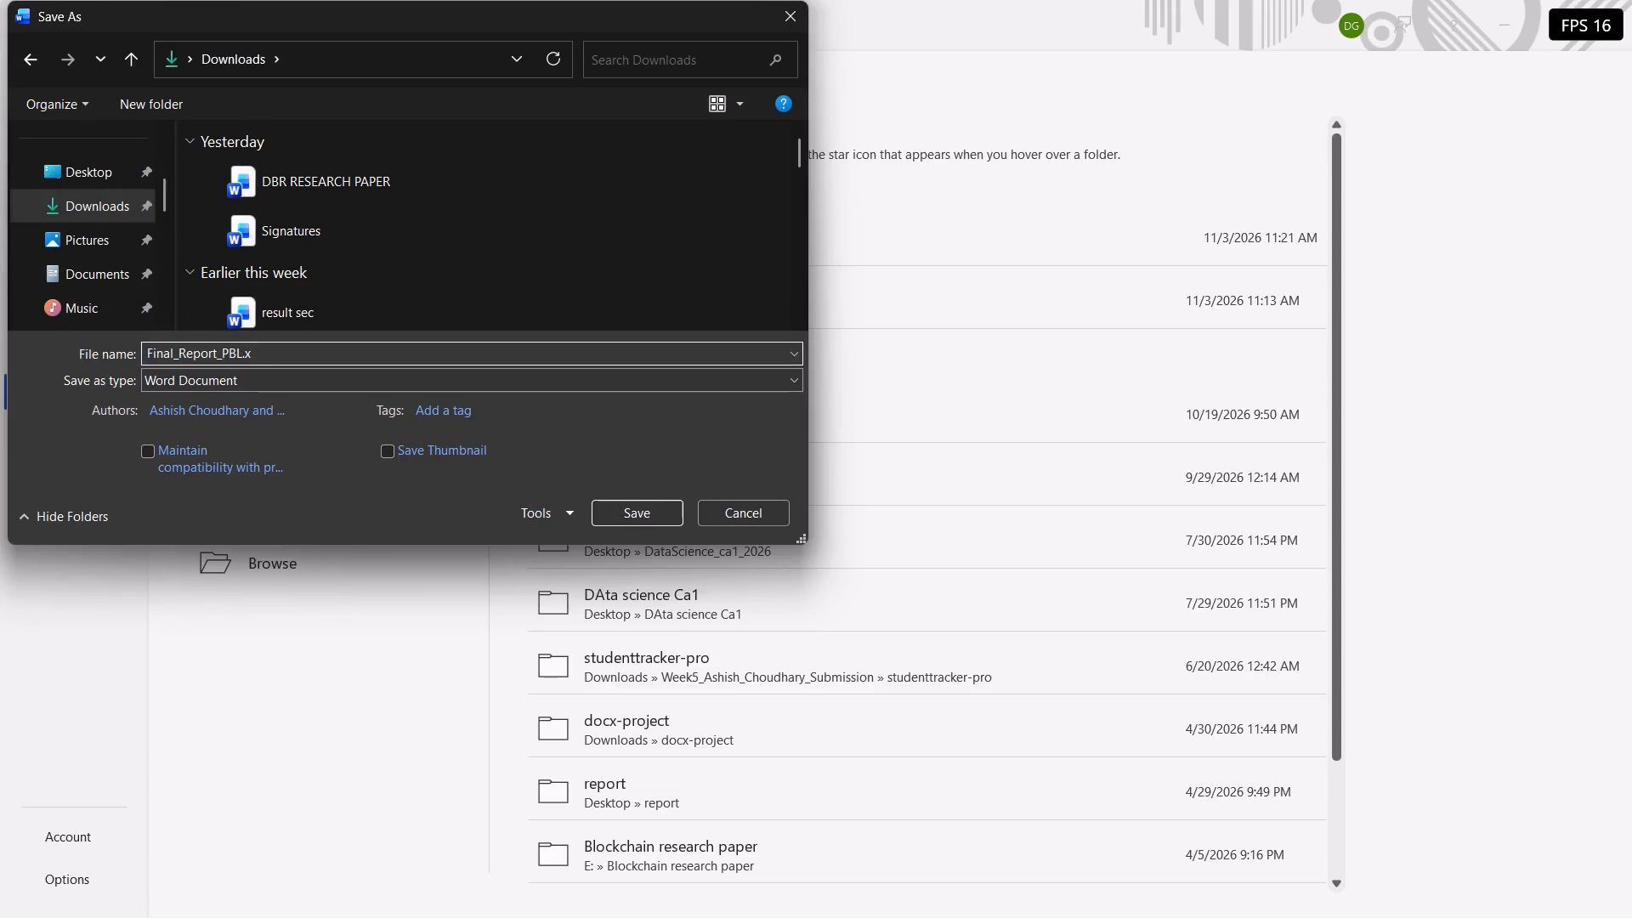
pyautogui.press('BackSpace')
pyautogui.click(623, 508)
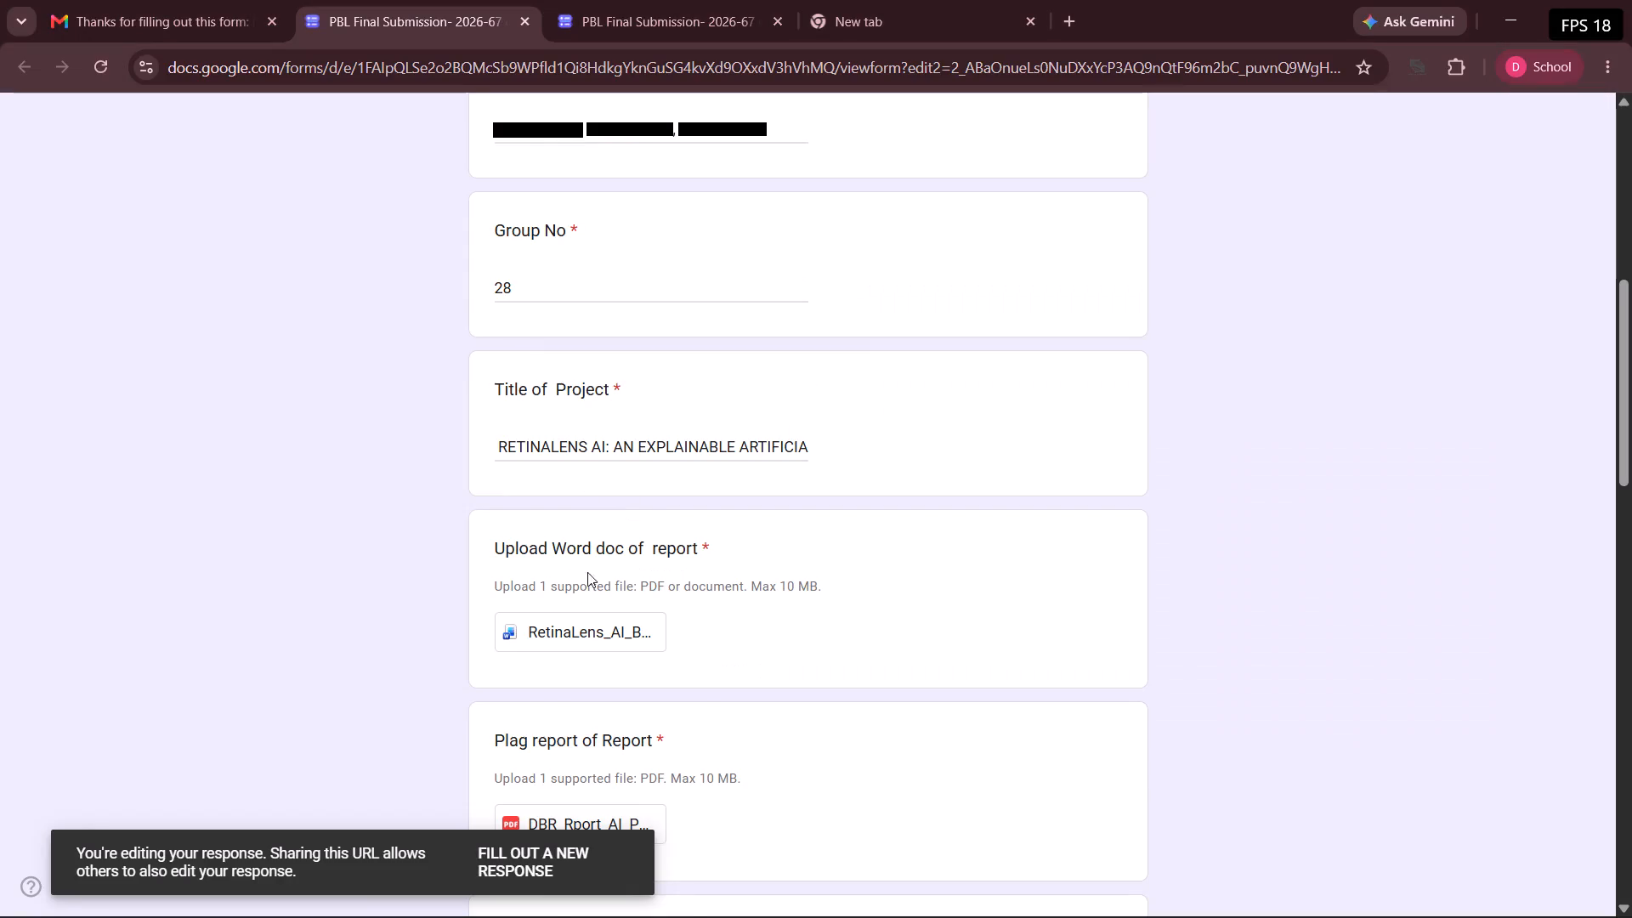
pyautogui.scroll(-1, 556, 620)
pyautogui.click(619, 585)
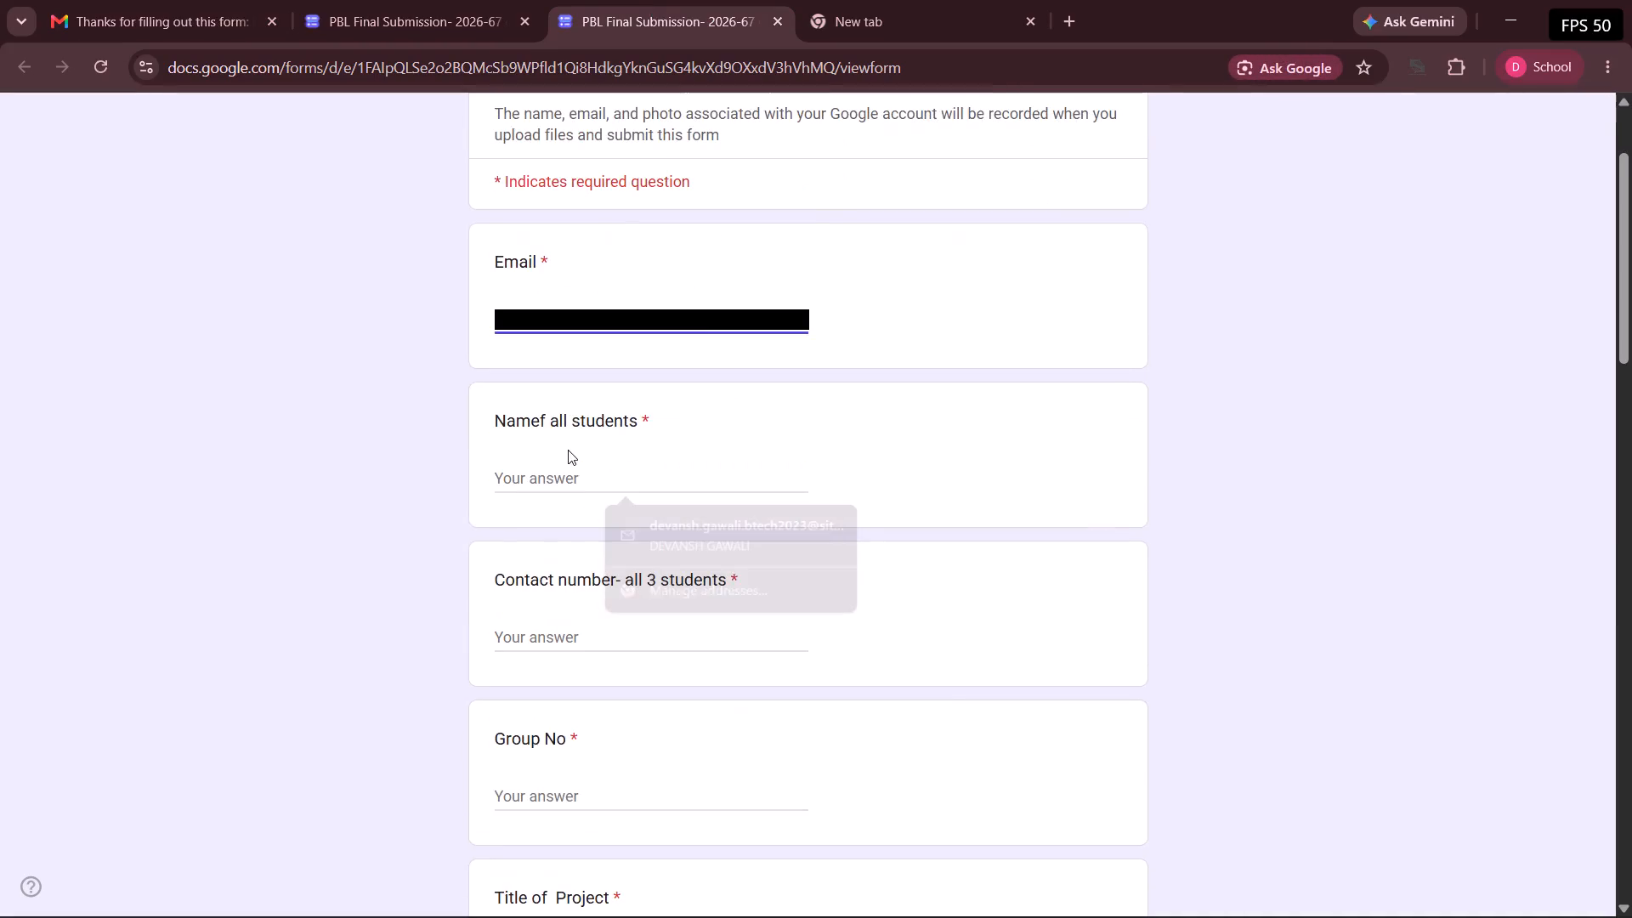
# Copy the names of all students from the submitted response into the same field of the blank form.
pyautogui.click(463, 0)
pyautogui.scroll(2, 770, 406)
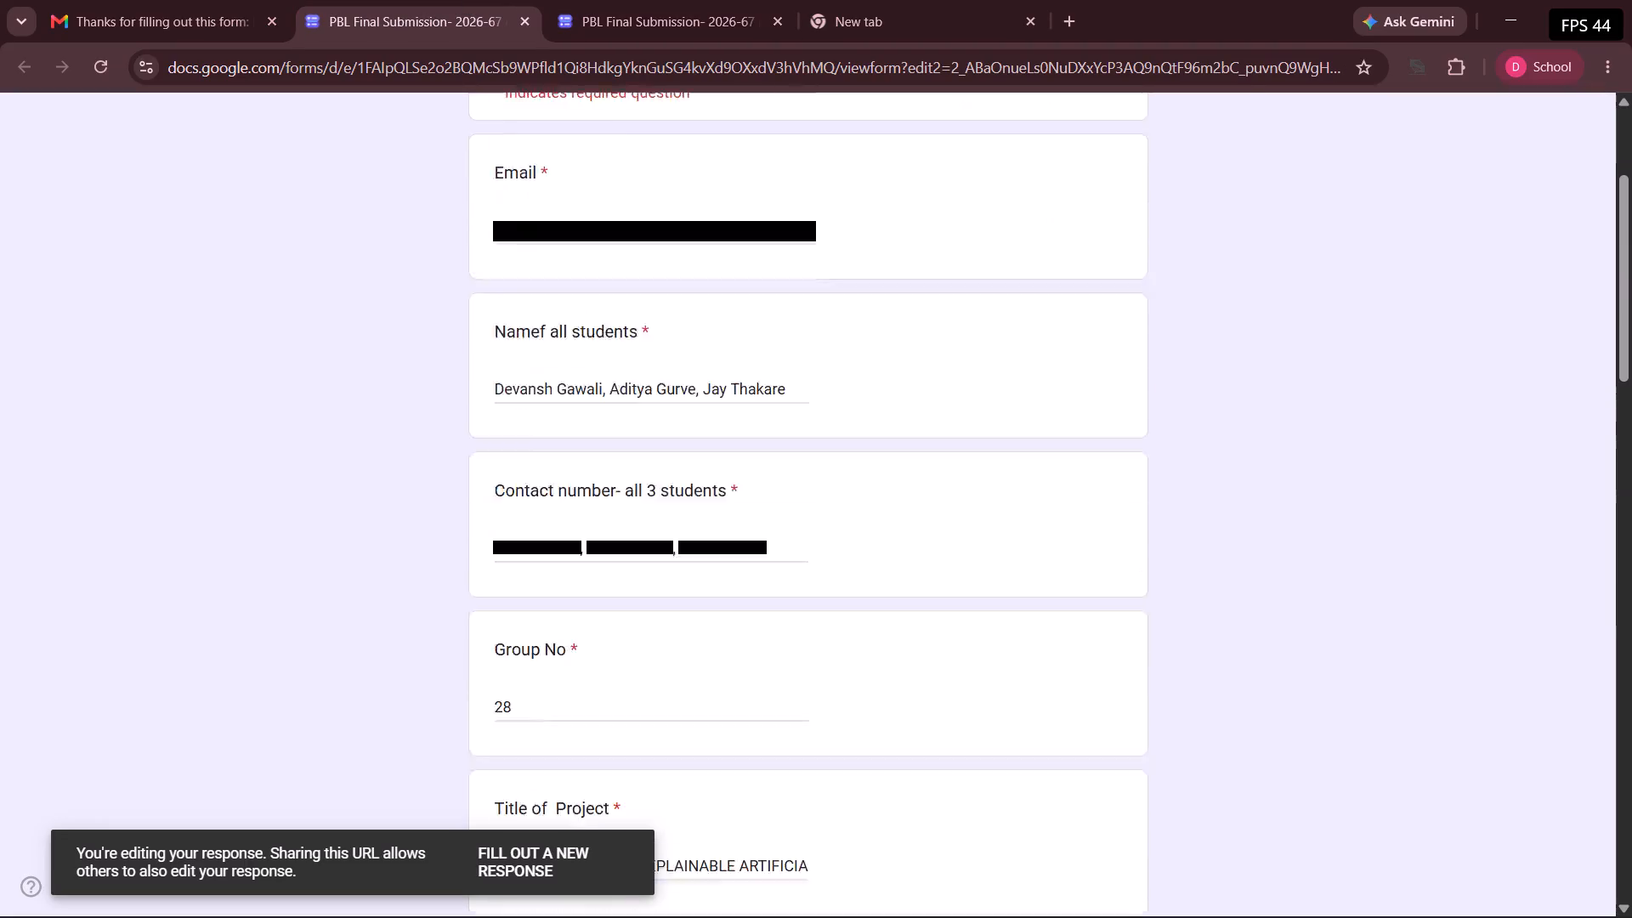
pyautogui.scroll(2, 770, 406)
pyautogui.tripleClick(775, 547)
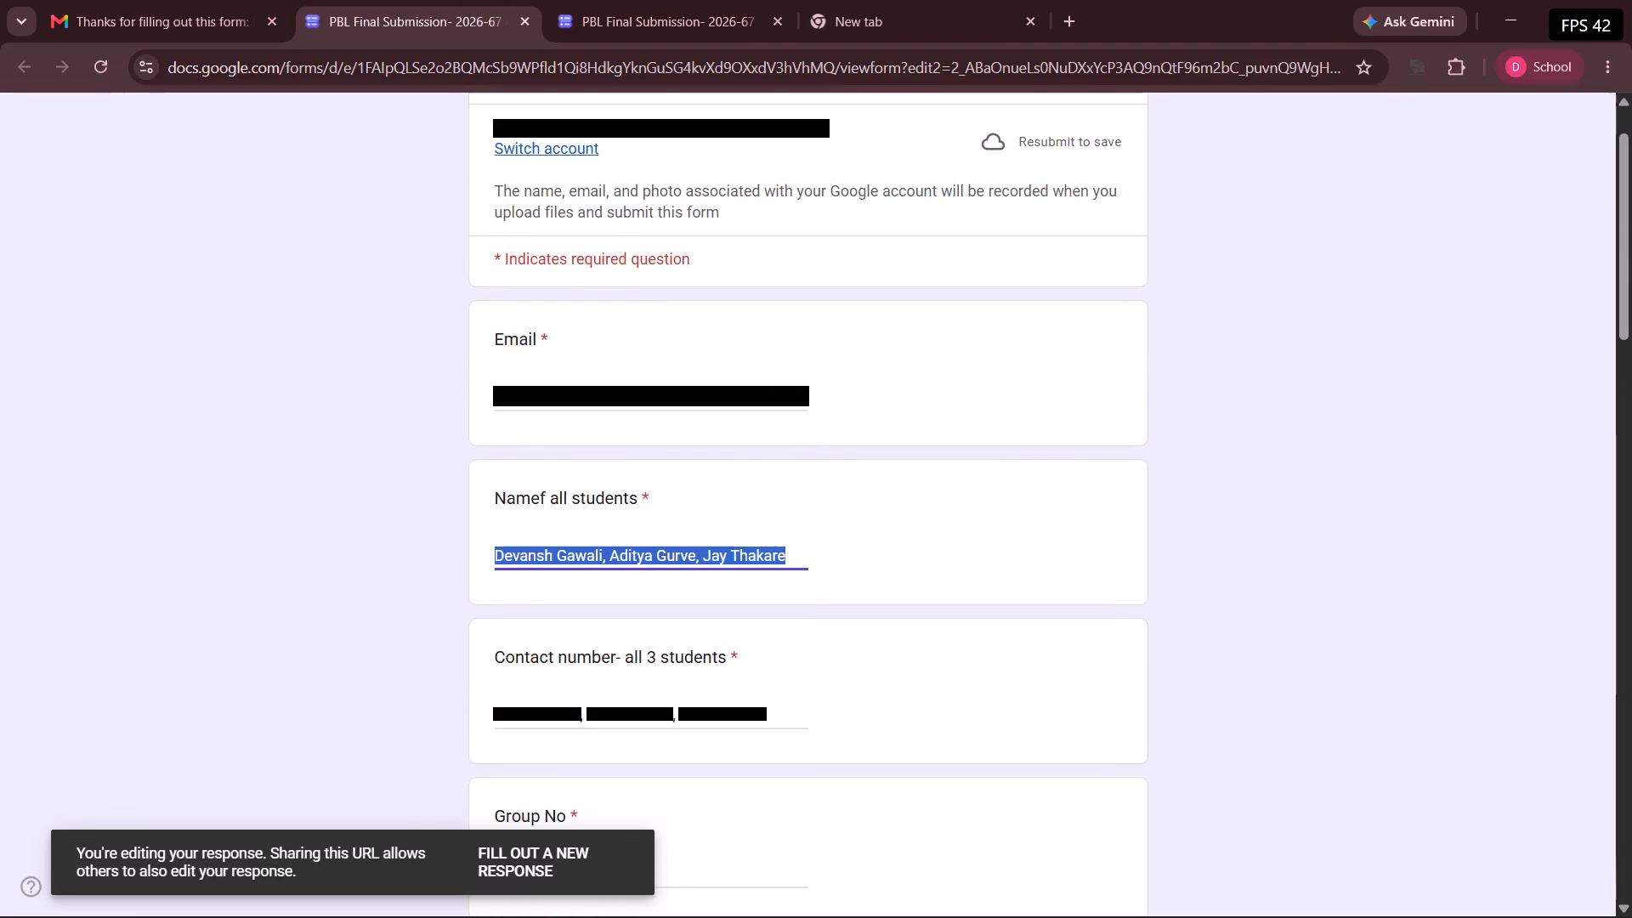
pyautogui.hotkey('ctrl', 'c')
pyautogui.click(674, 2)
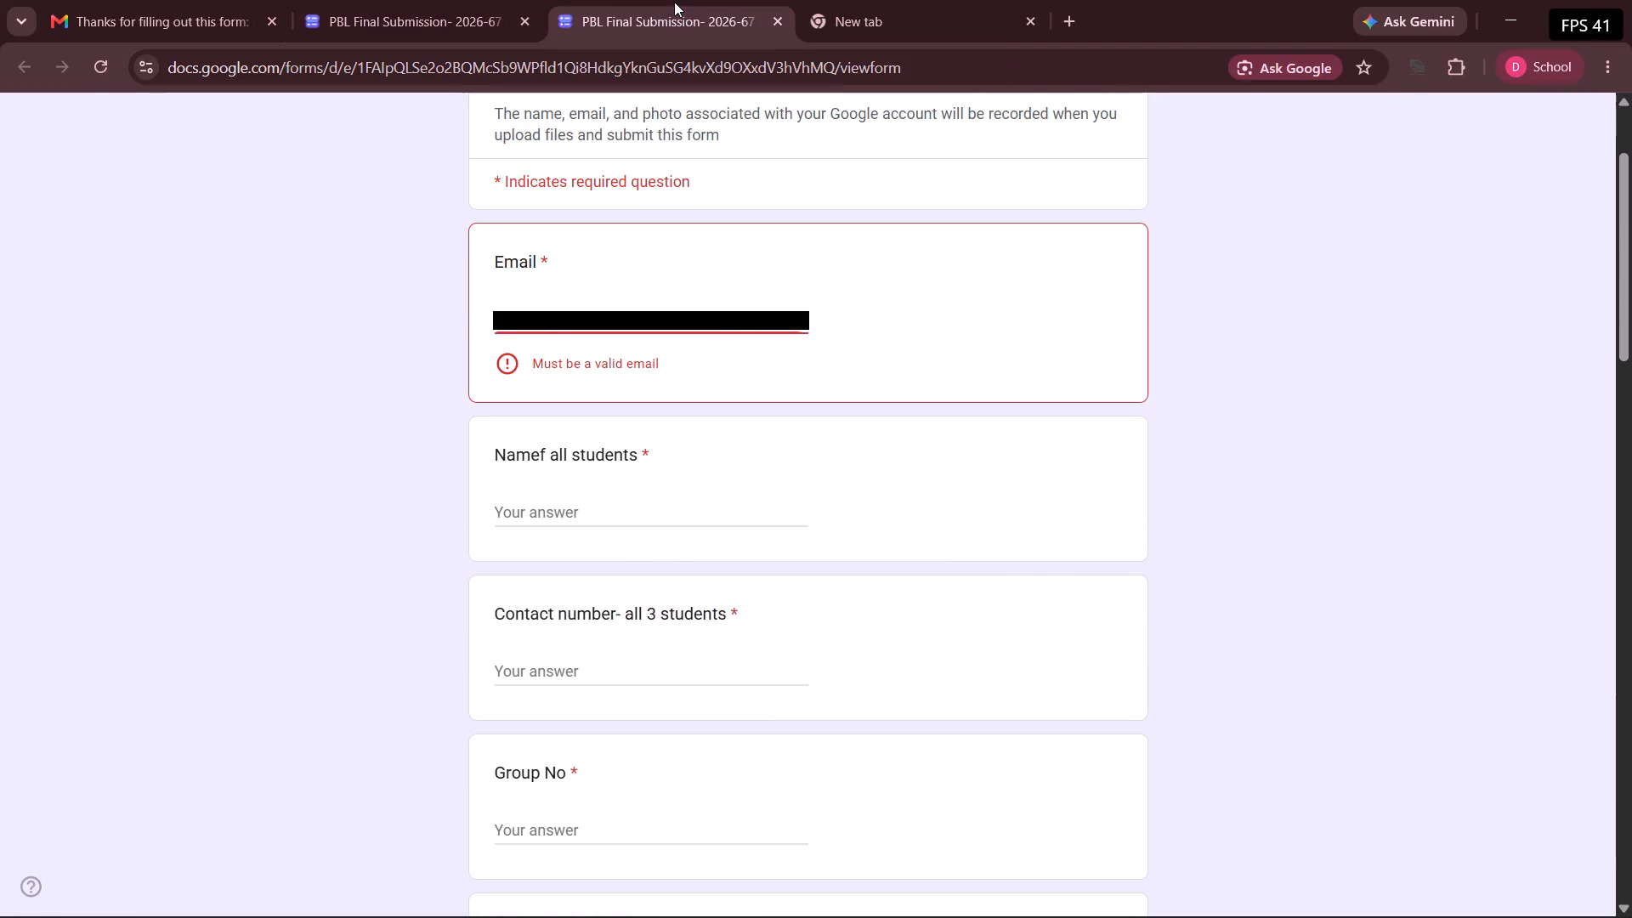
pyautogui.click(574, 518)
pyautogui.hotkey('ctrl', 'v')
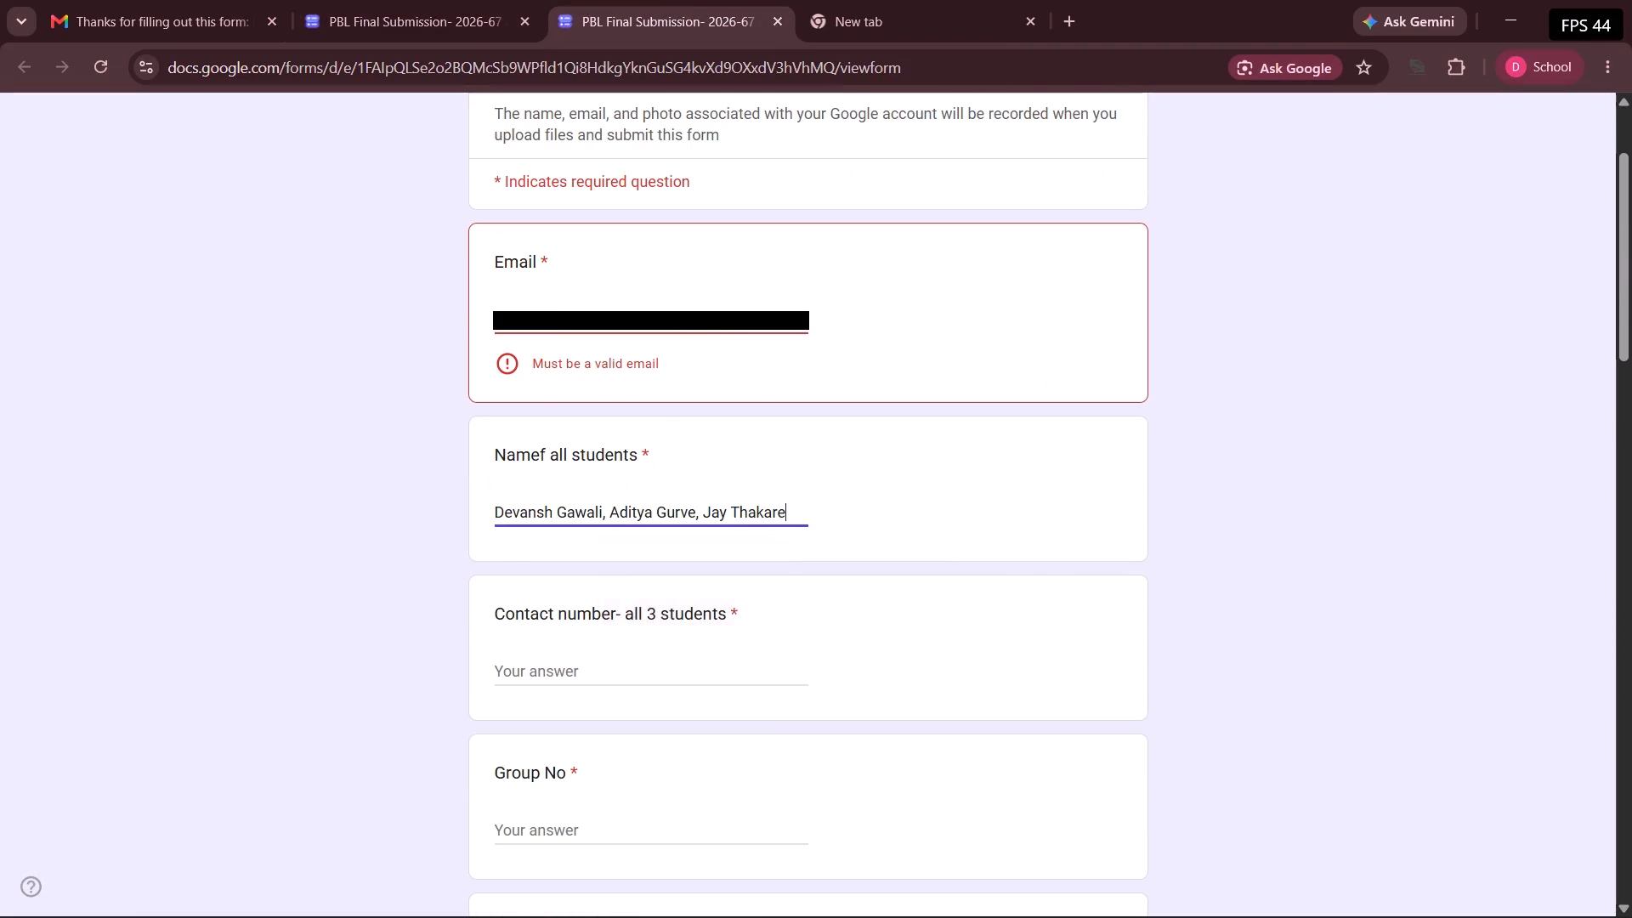
# Correct the ending of the email address in the new form's Email field.
pyautogui.click(620, 321)
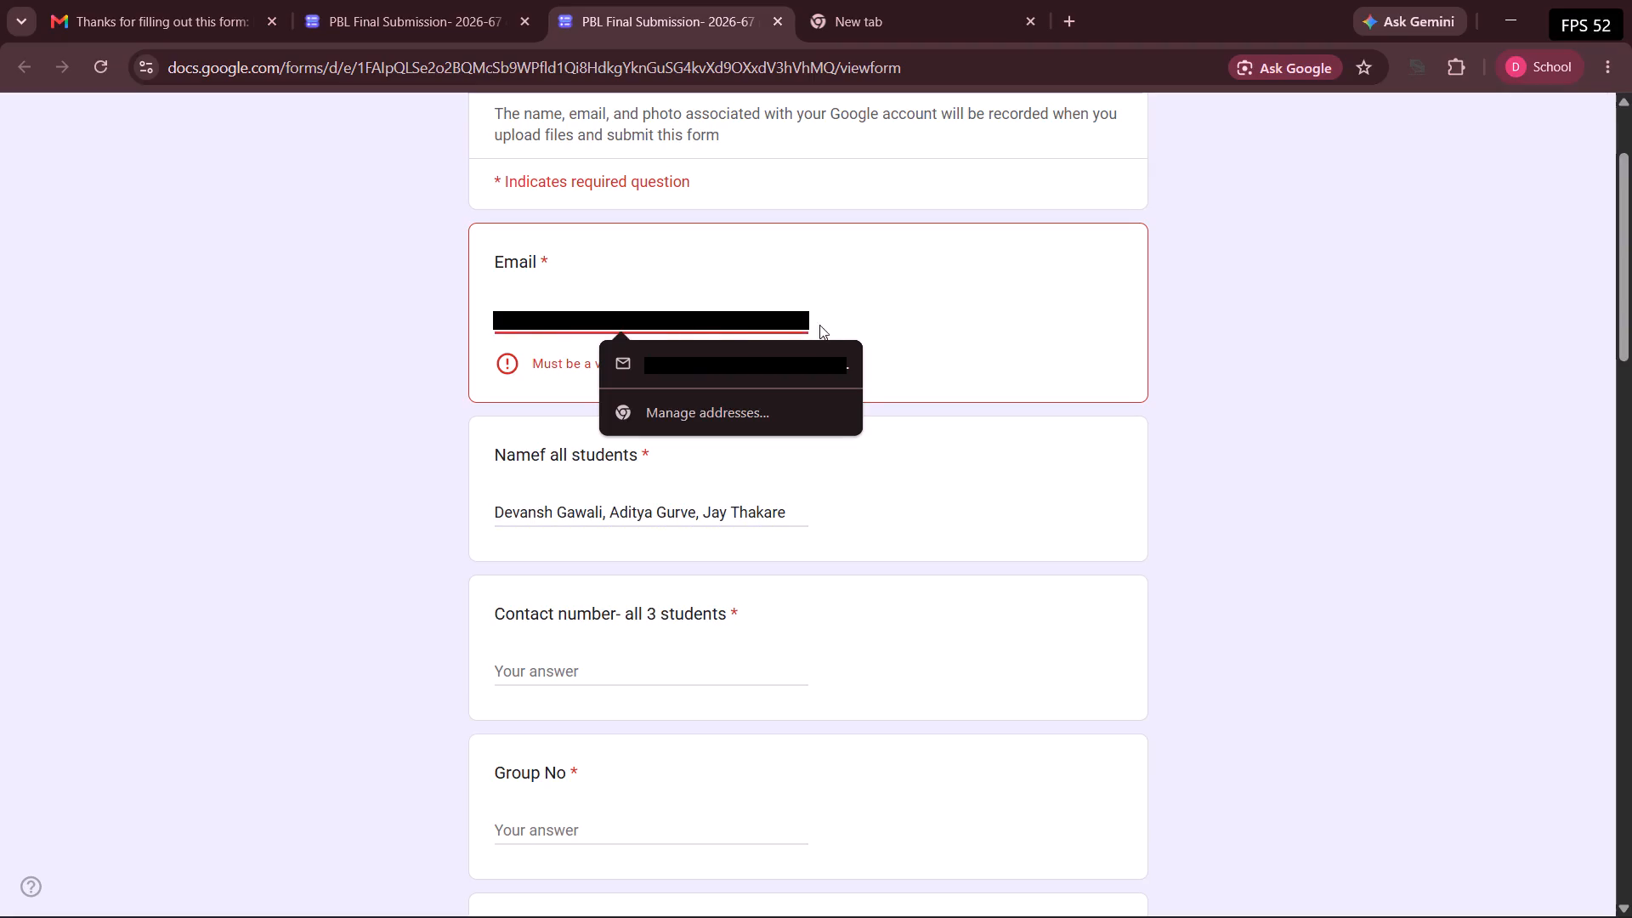
pyautogui.click(813, 323)
pyautogui.click(802, 322)
pyautogui.press('Right')
pyautogui.write('in')
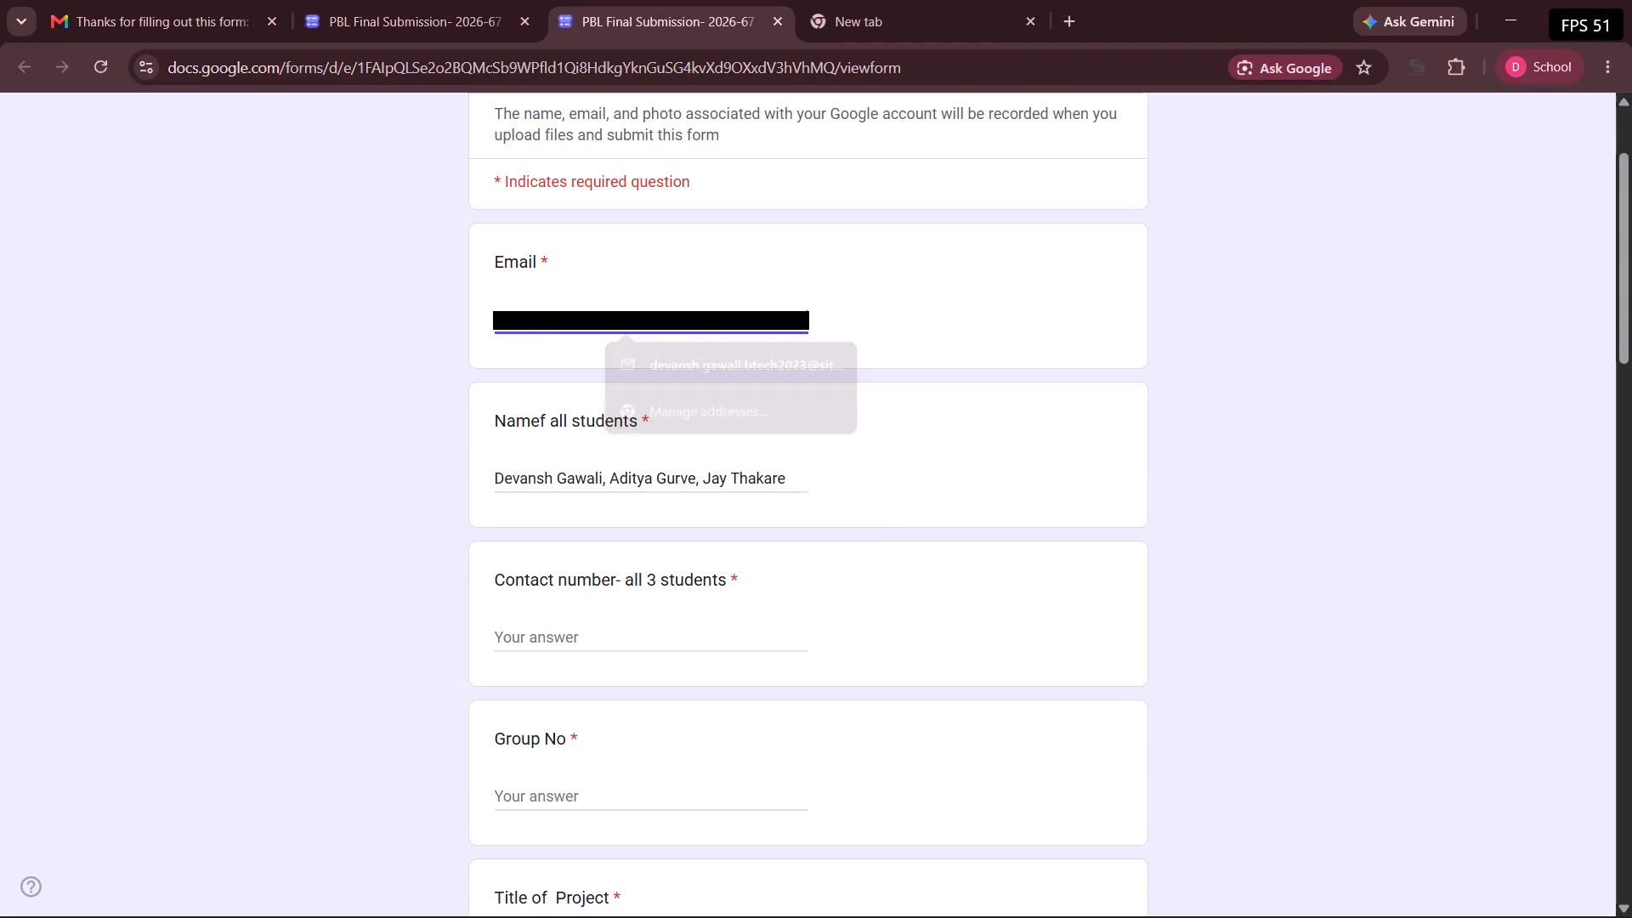
pyautogui.press('Right')
pyautogui.press('BackSpace')
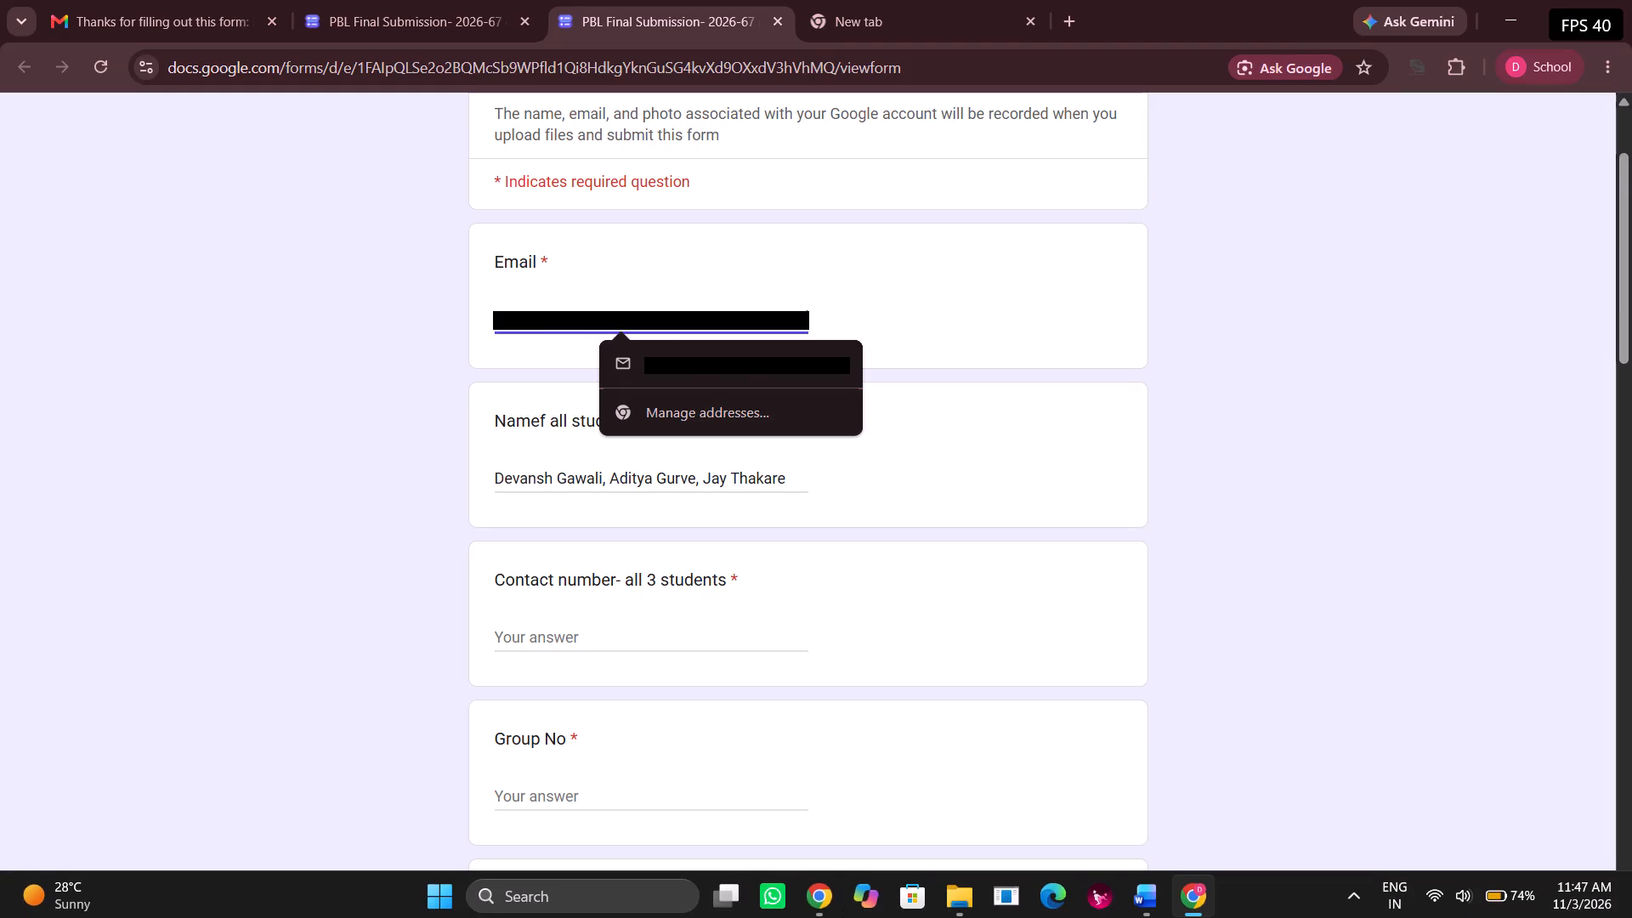
# Copy the three students' contact numbers from the submitted response into the new form's contact number field.
pyautogui.scroll(-1, 719, 907)
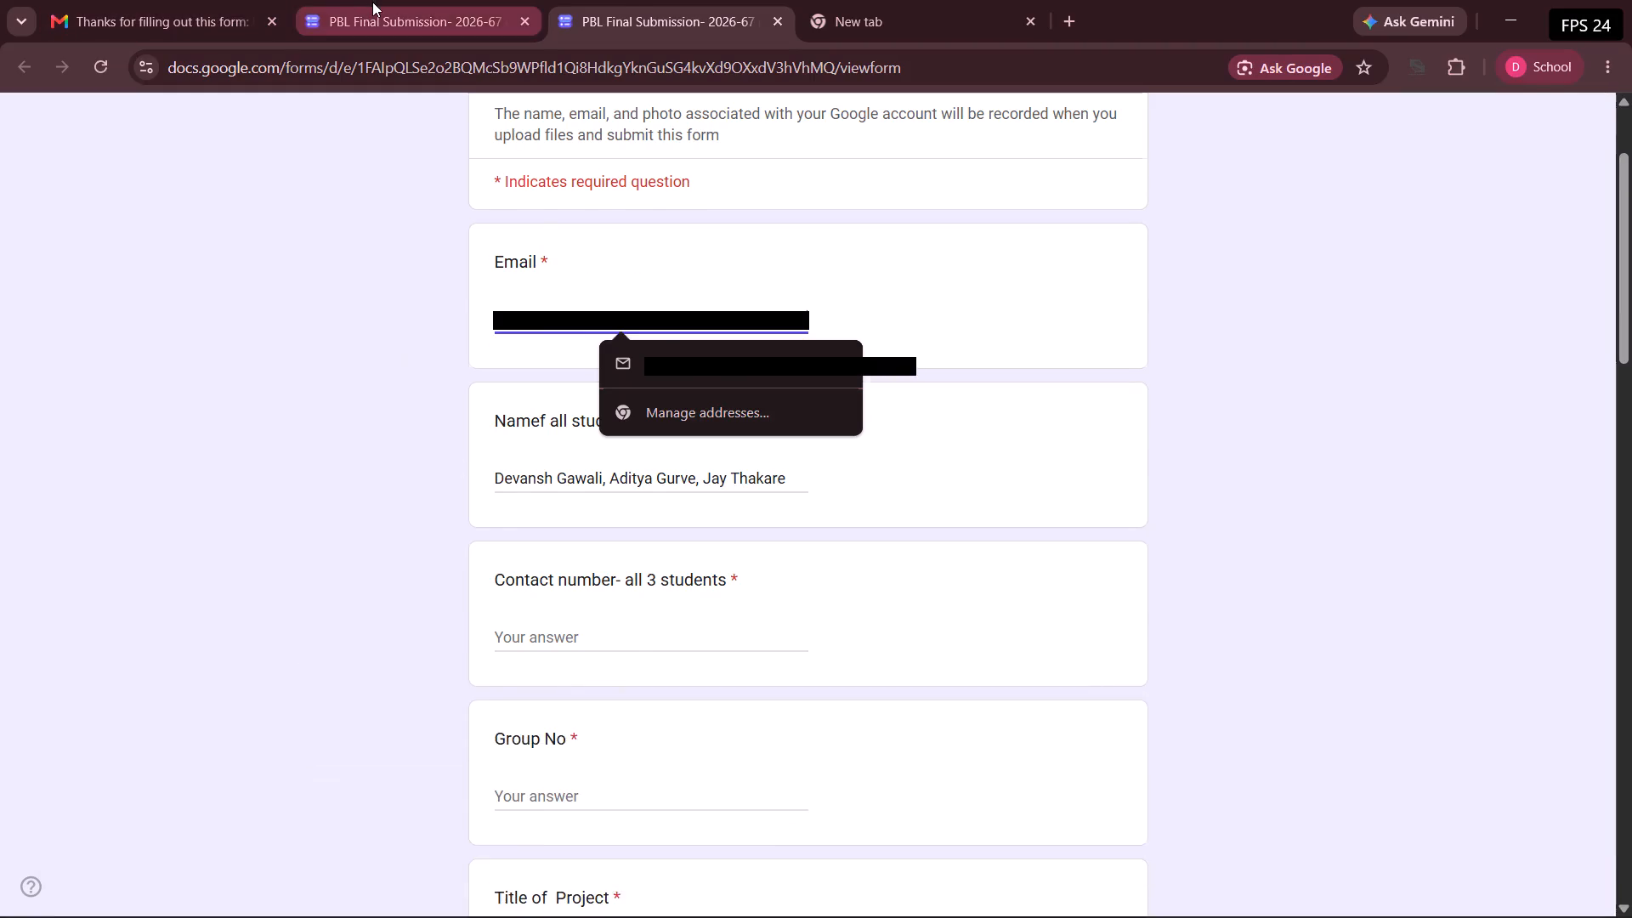
pyautogui.click(372, 2)
pyautogui.scroll(-1, 661, 672)
pyautogui.tripleClick(646, 628)
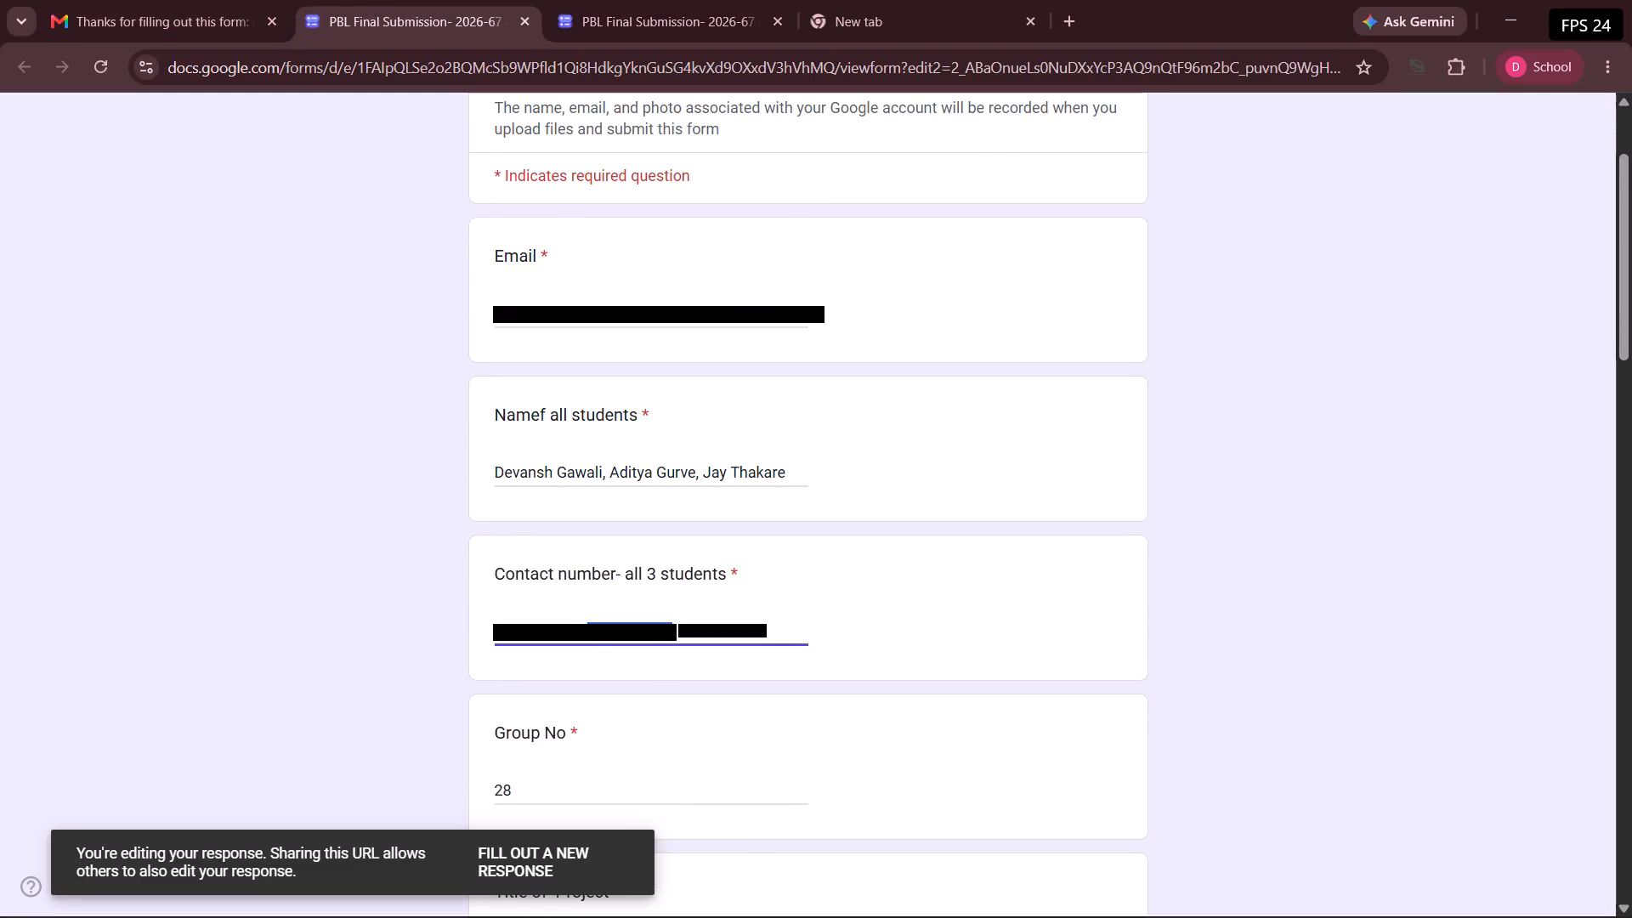
pyautogui.hotkey('ctrl', 'c')
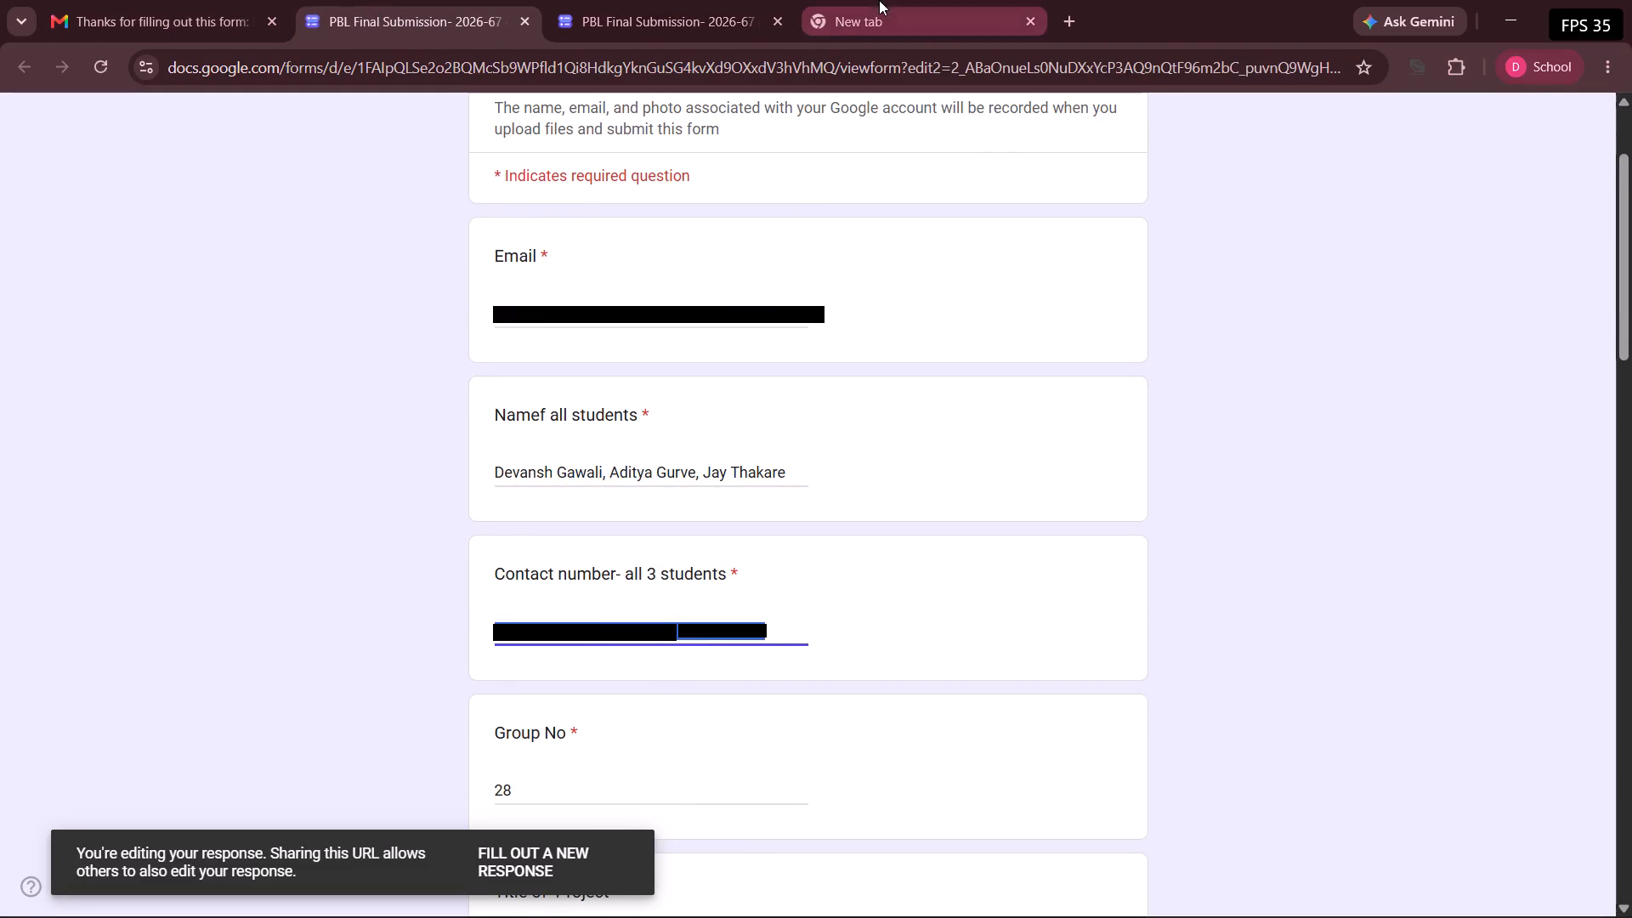
pyautogui.click(738, 0)
pyautogui.click(570, 643)
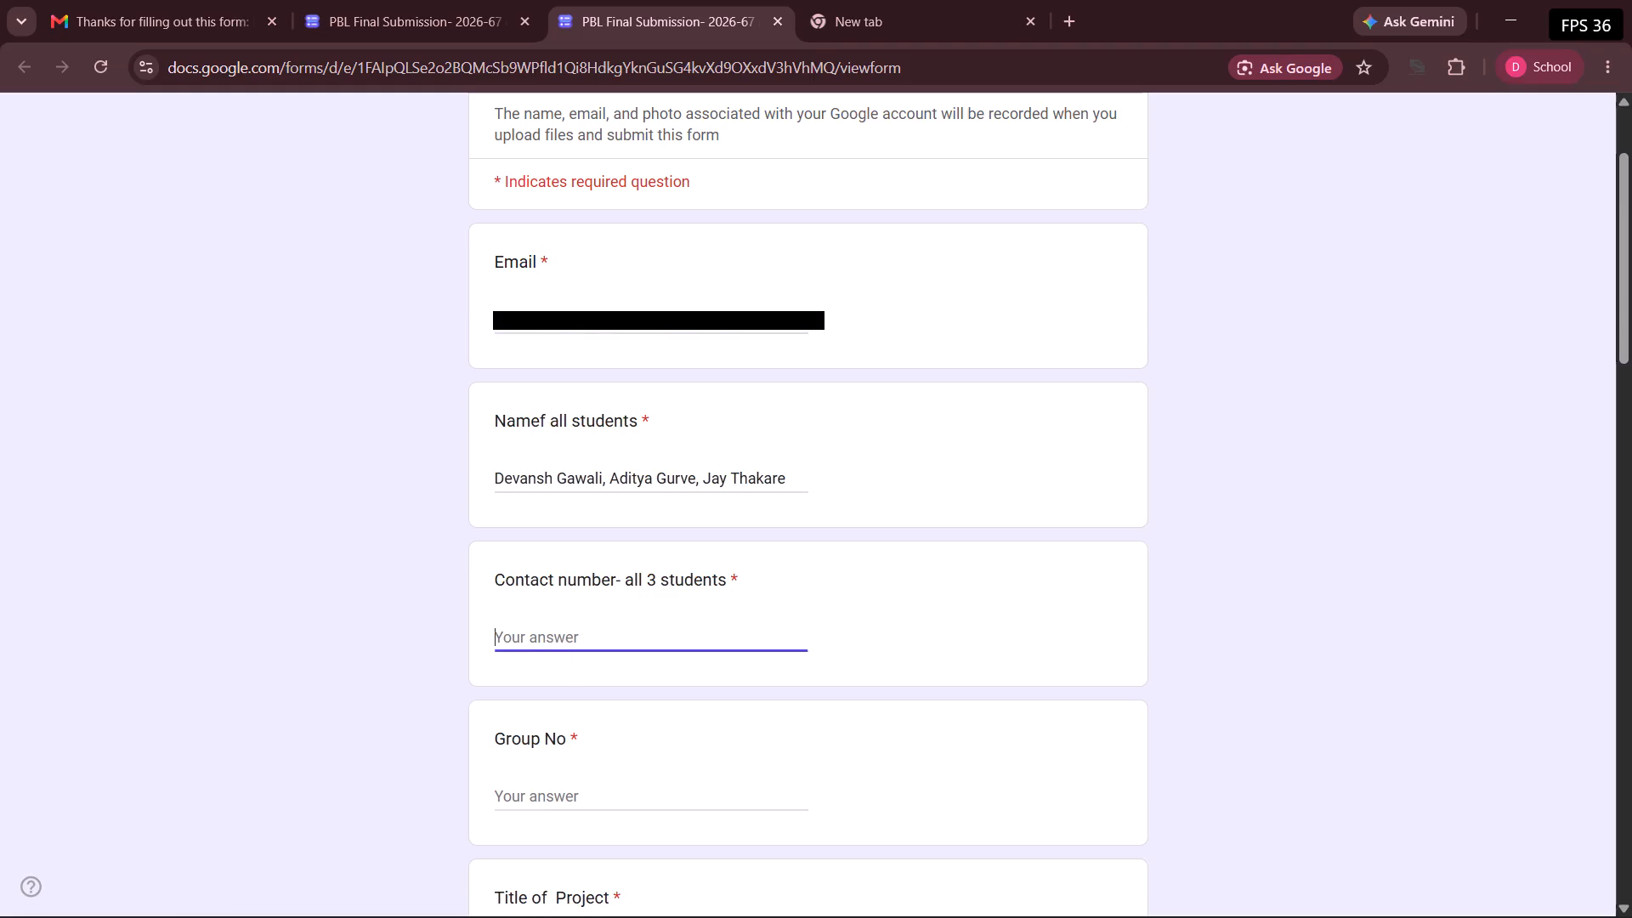
pyautogui.hotkey('ctrl', 'v')
# Copy group number 28 from the submitted response into the new form's Group No field.
pyautogui.click(399, 2)
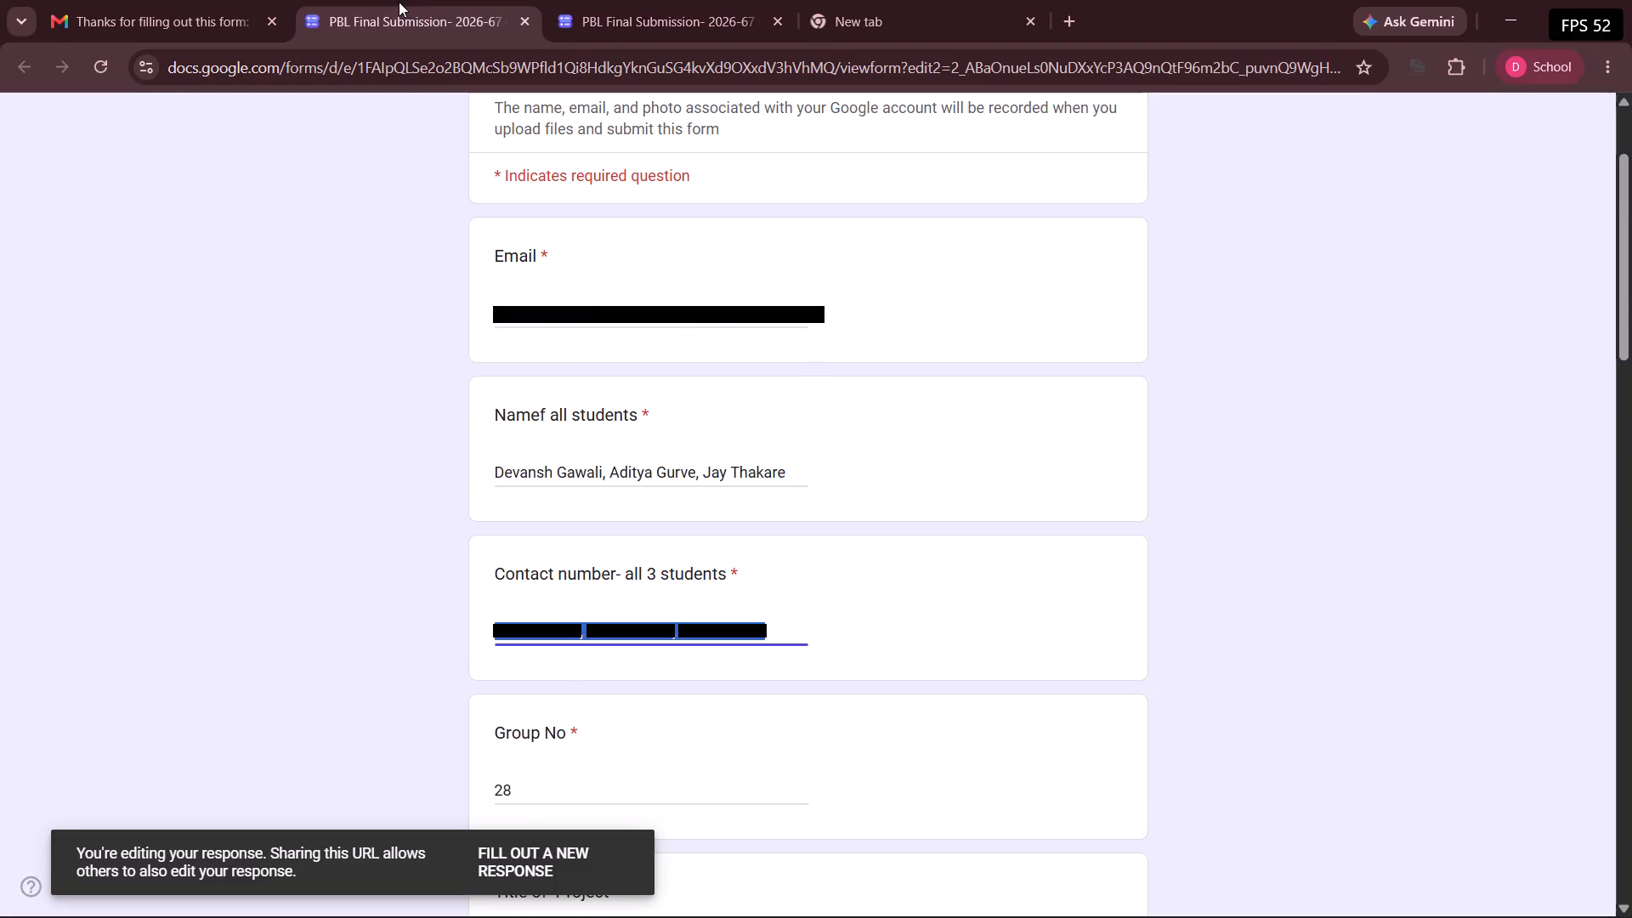
pyautogui.scroll(-1, 583, 445)
pyautogui.doubleClick(524, 641)
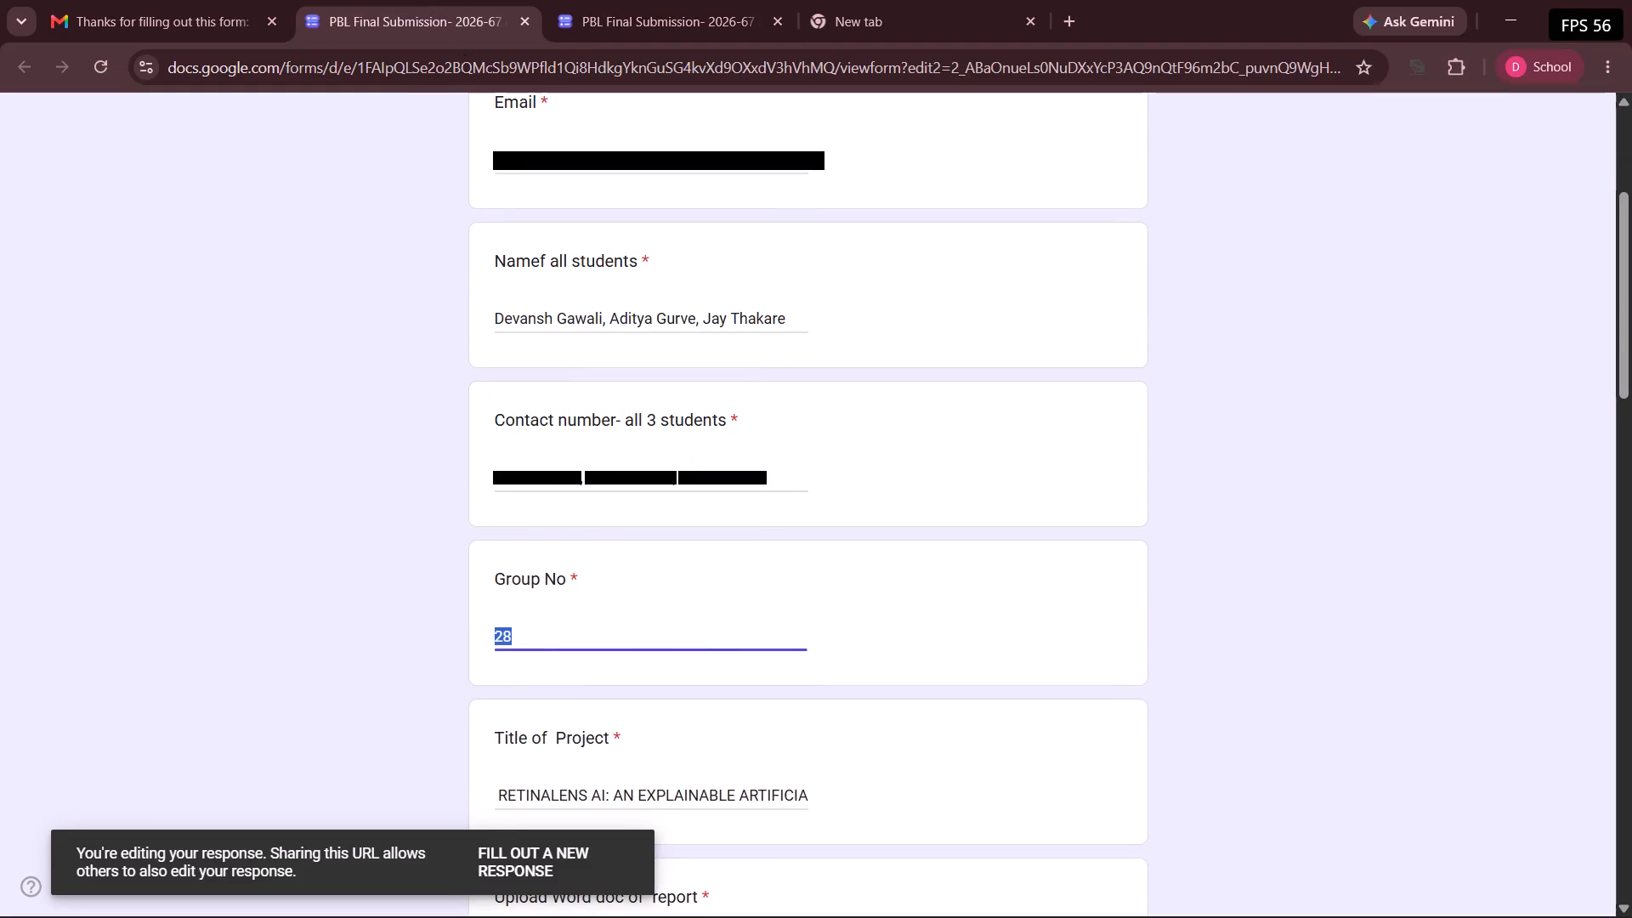
pyautogui.hotkey('ctrl', 'c')
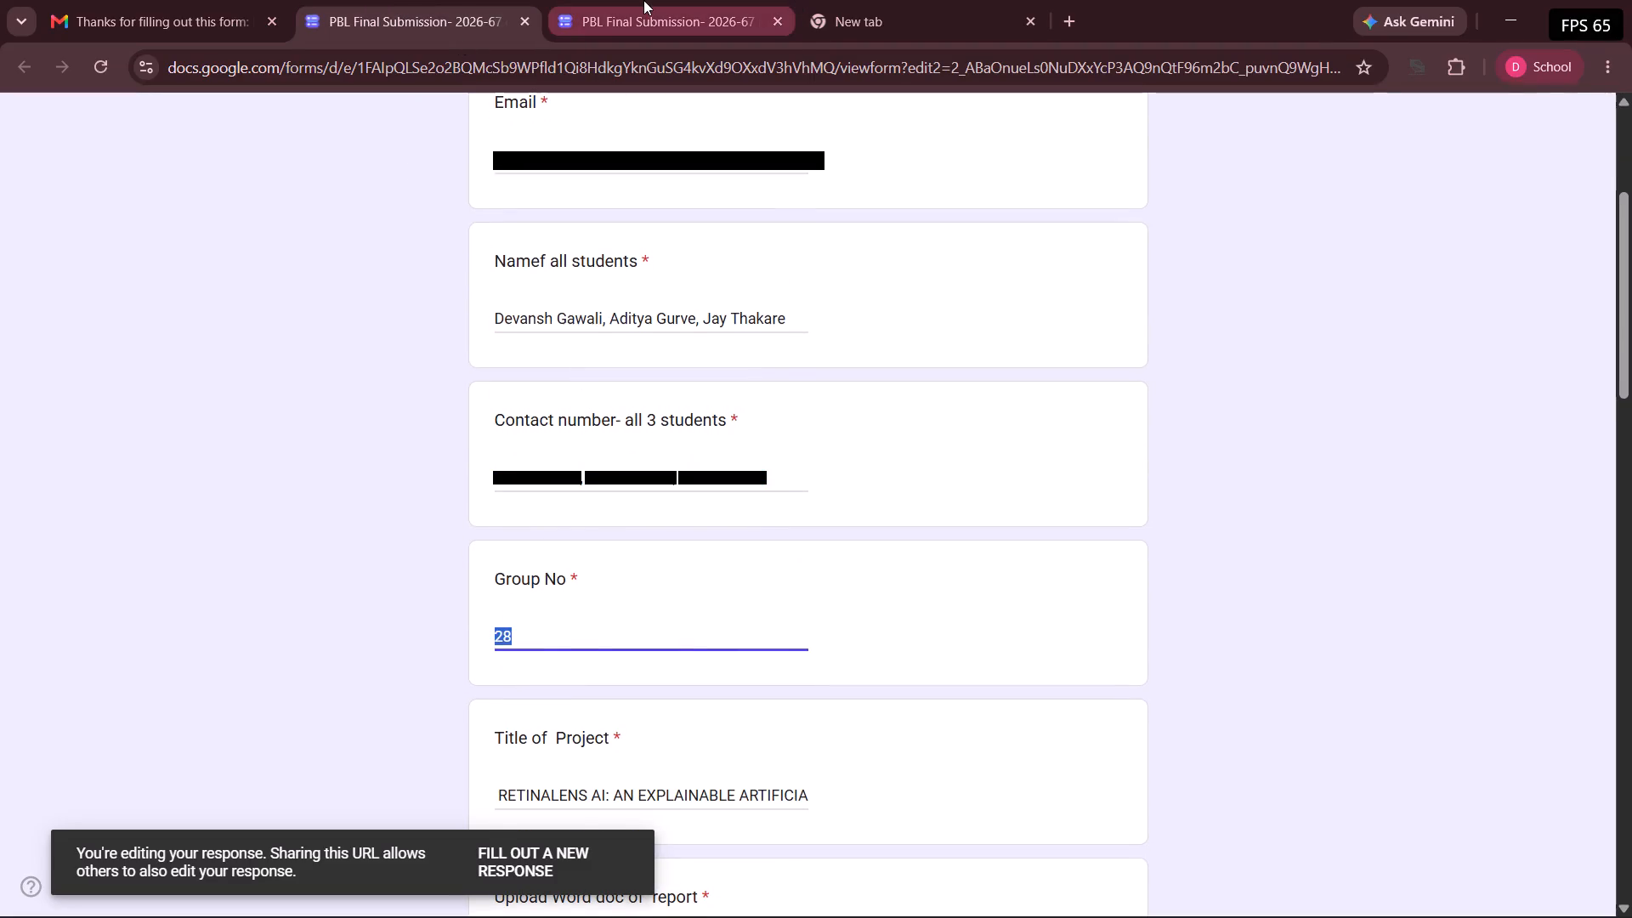
pyautogui.click(643, 0)
pyautogui.click(552, 779)
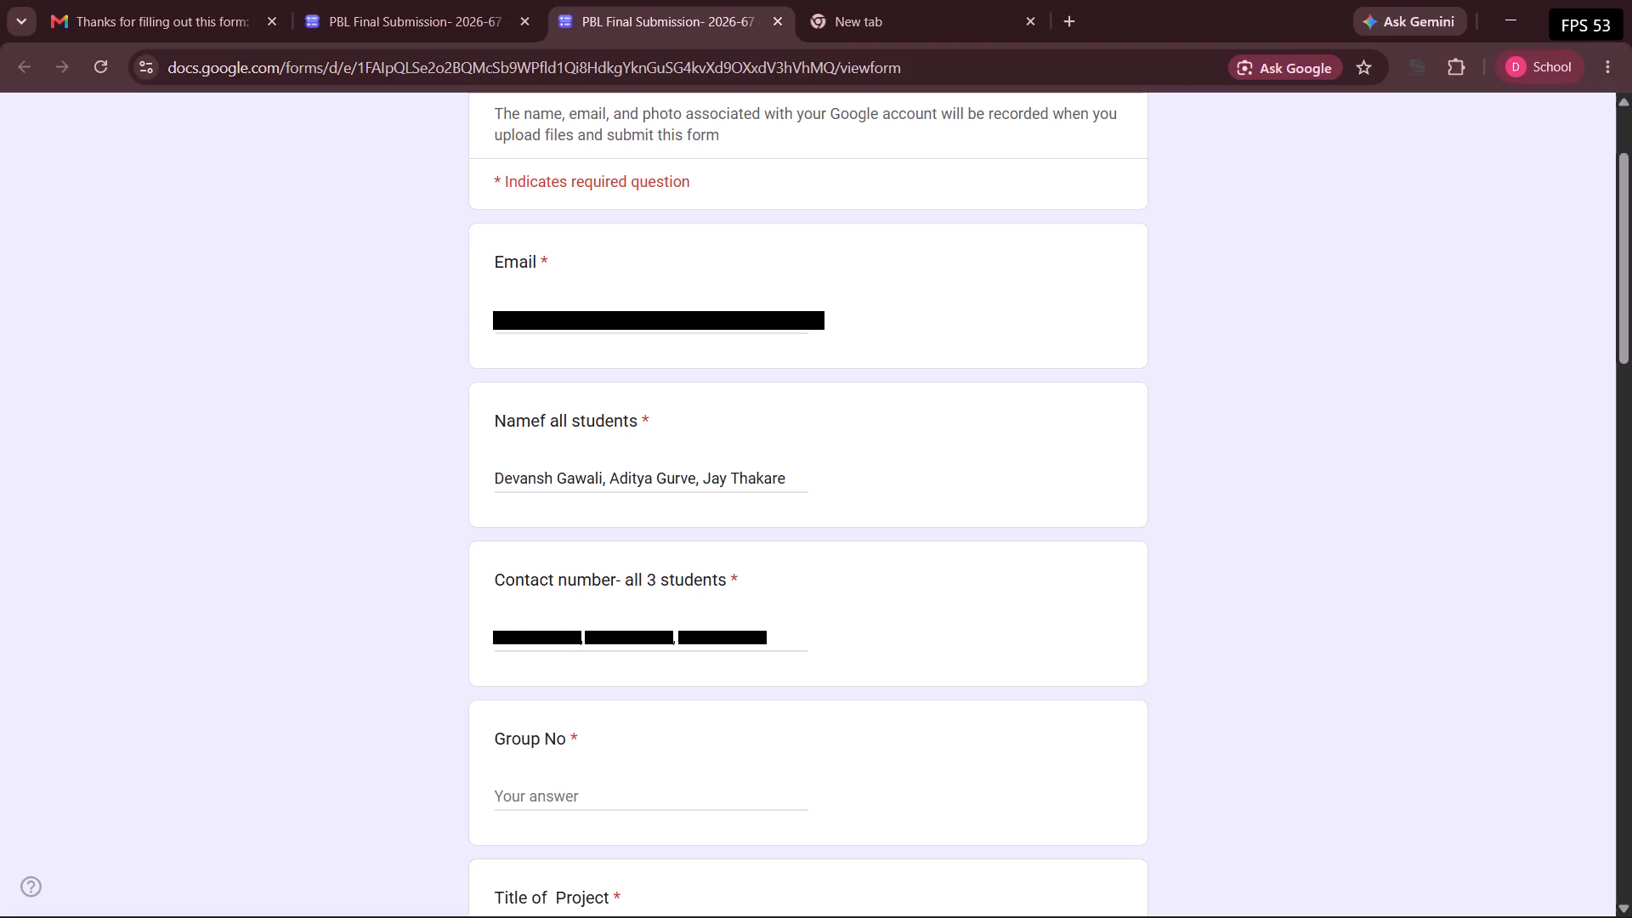
pyautogui.click(545, 807)
pyautogui.hotkey('ctrl', 'v')
# Copy the project title beginning "RETINALENS AI: AN EXPLAINABLE" from the submitted response into the new form's Title of Project field.
pyautogui.scroll(-2, 544, 792)
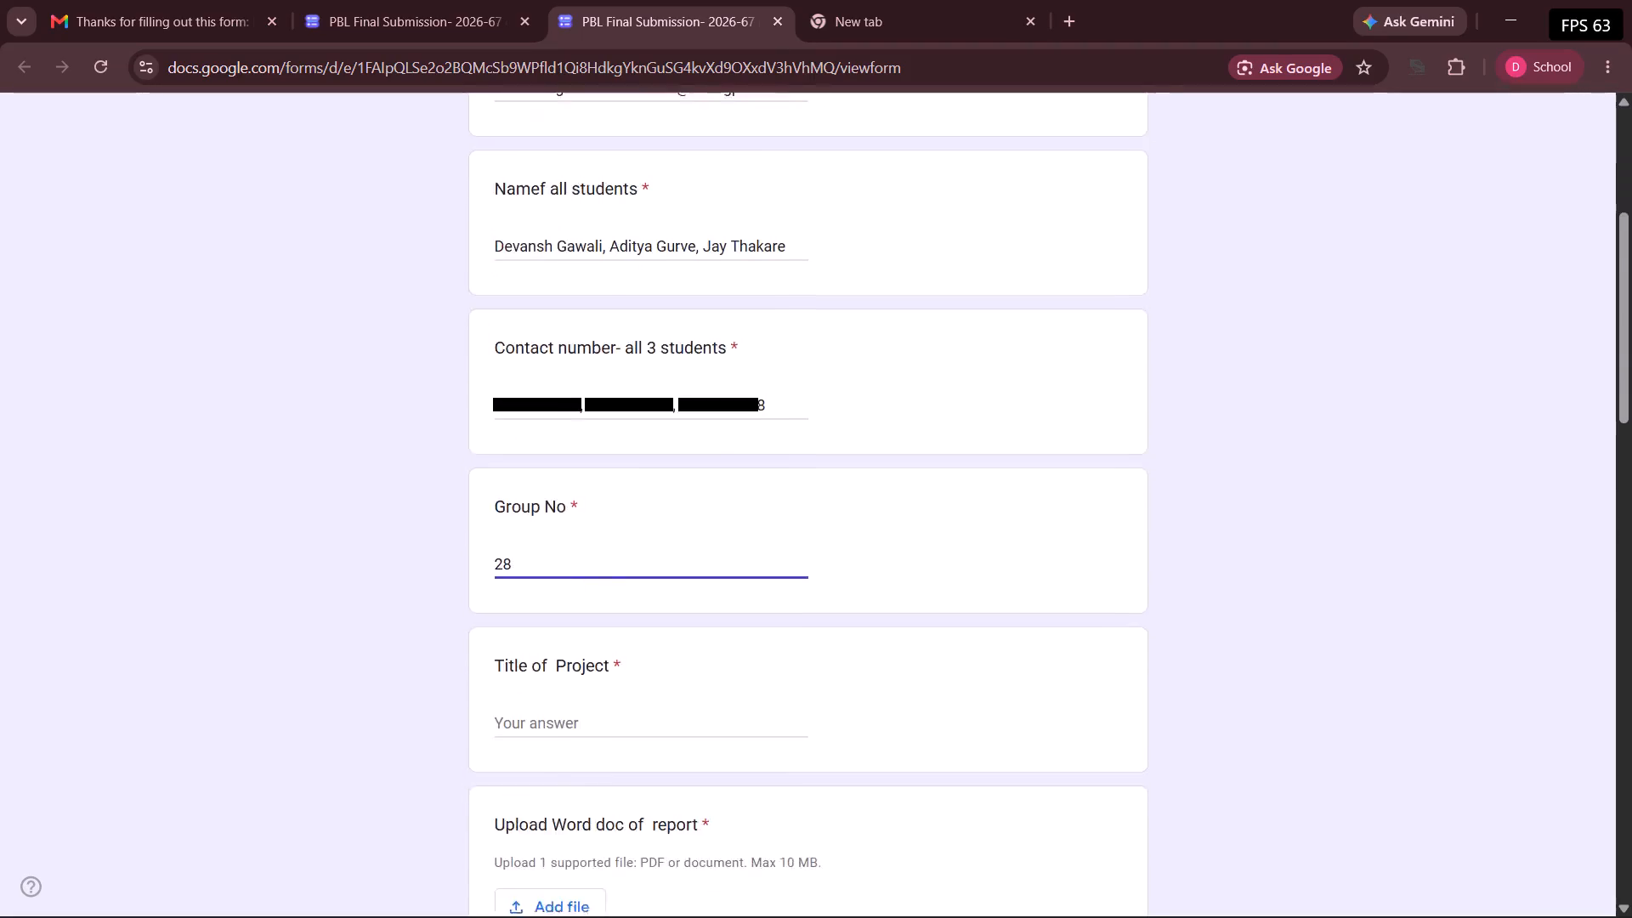
pyautogui.scroll(-2, 544, 792)
pyautogui.click(398, 20)
pyautogui.scroll(-1, 660, 507)
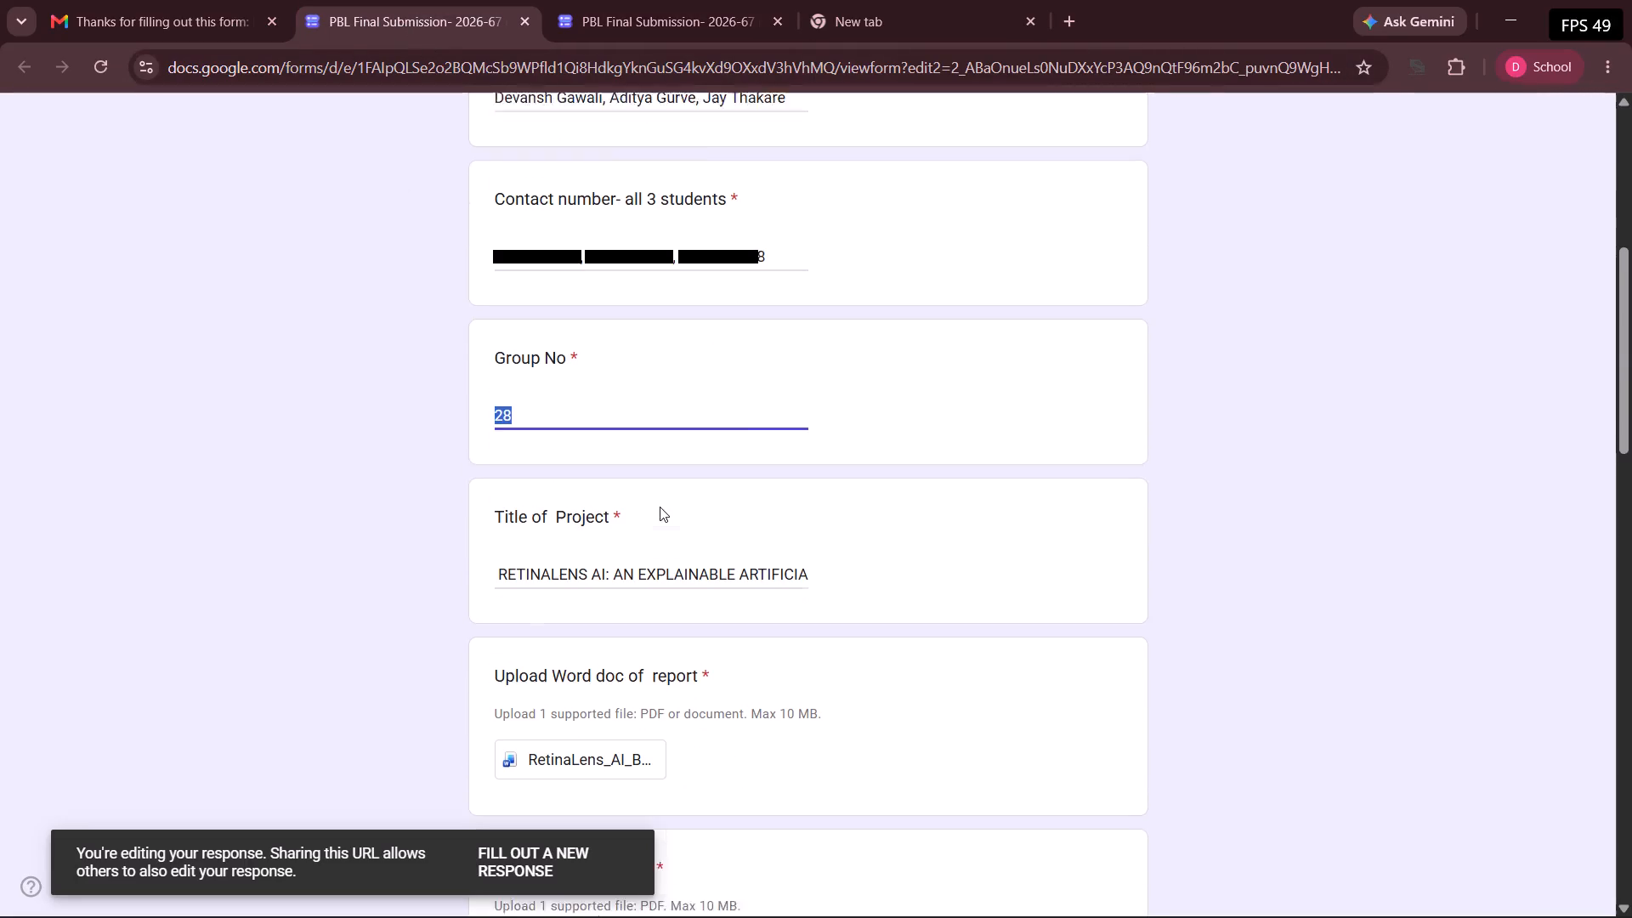
pyautogui.scroll(-1, 660, 507)
pyautogui.tripleClick(595, 533)
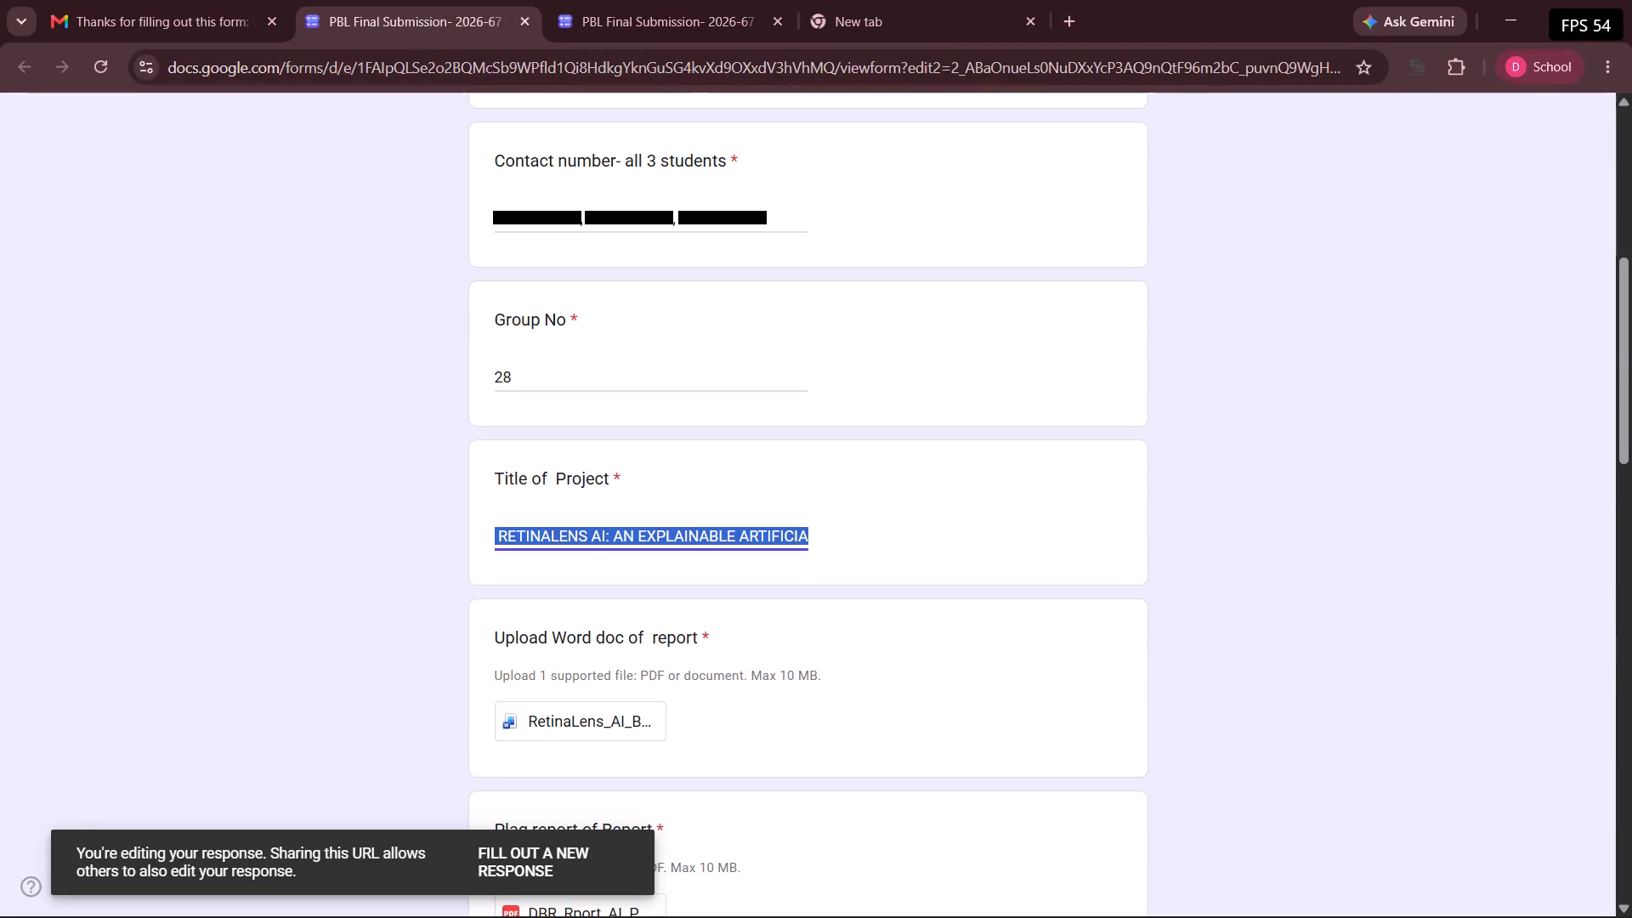
pyautogui.hotkey('ctrl', 'c')
pyautogui.click(552, 0)
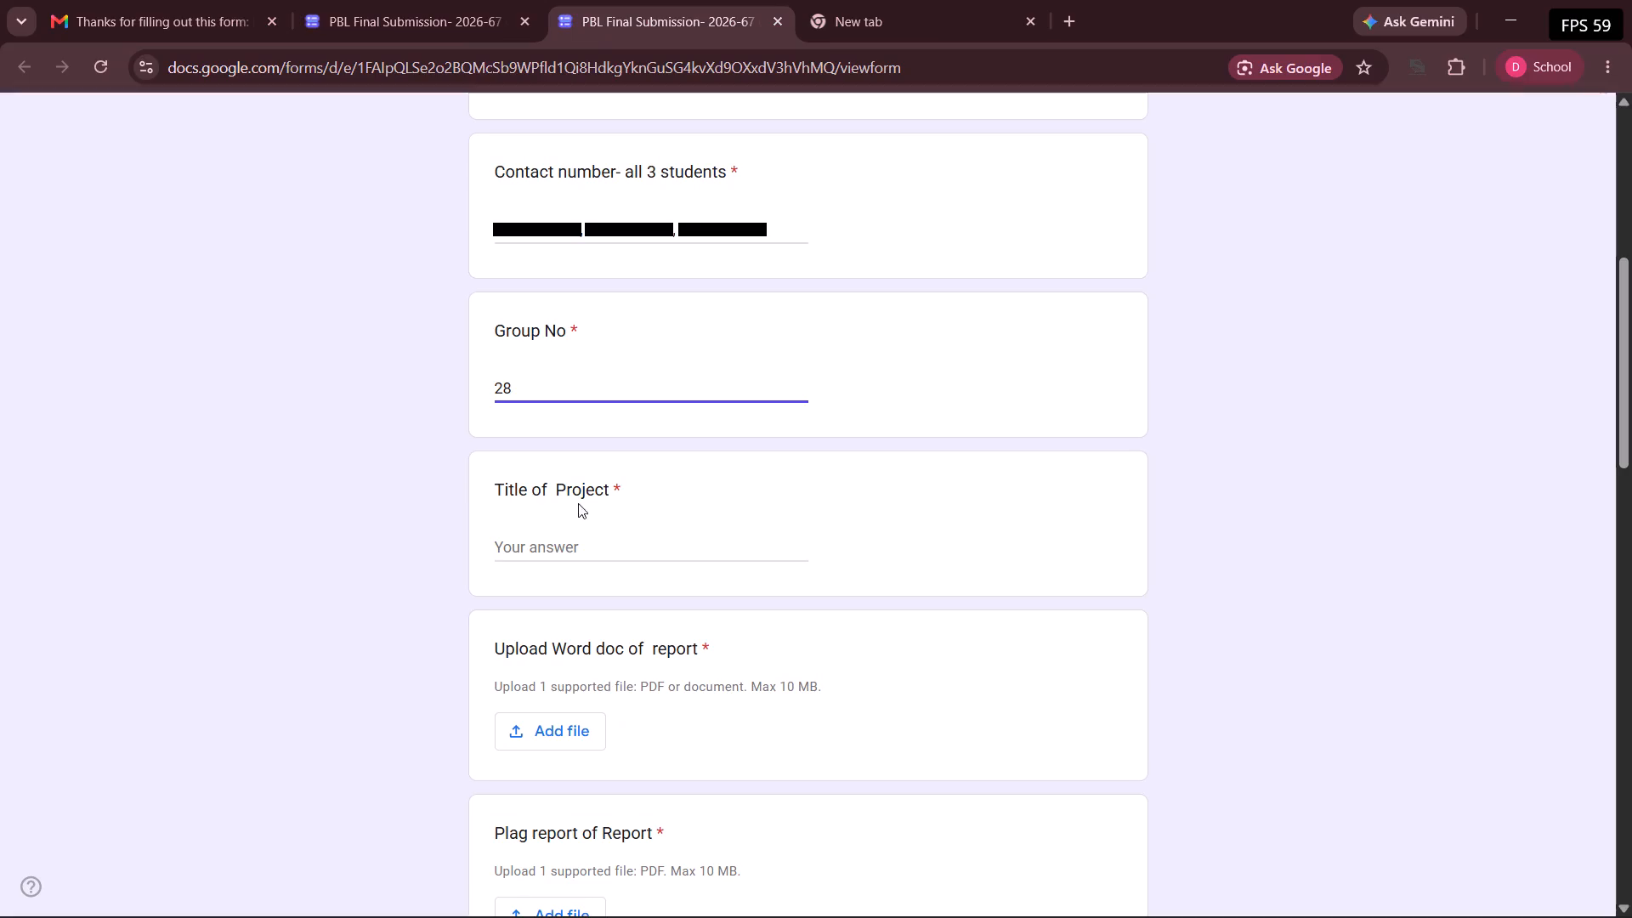
pyautogui.click(546, 530)
pyautogui.click(532, 545)
pyautogui.hotkey('ctrl', 'v')
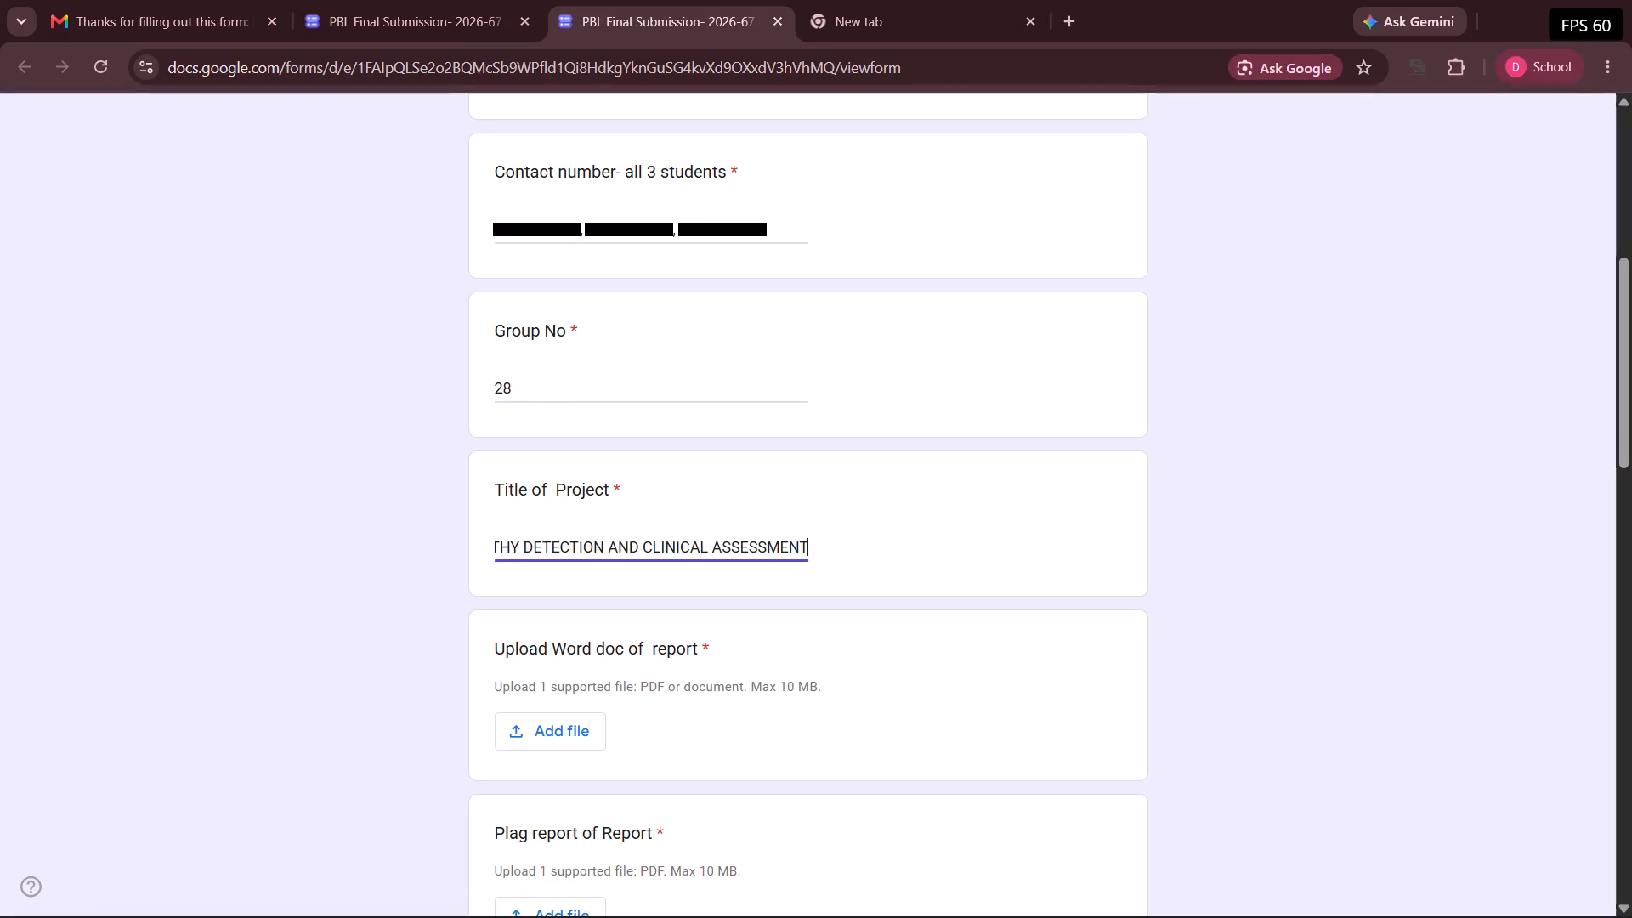
pyautogui.scroll(-1, 627, 576)
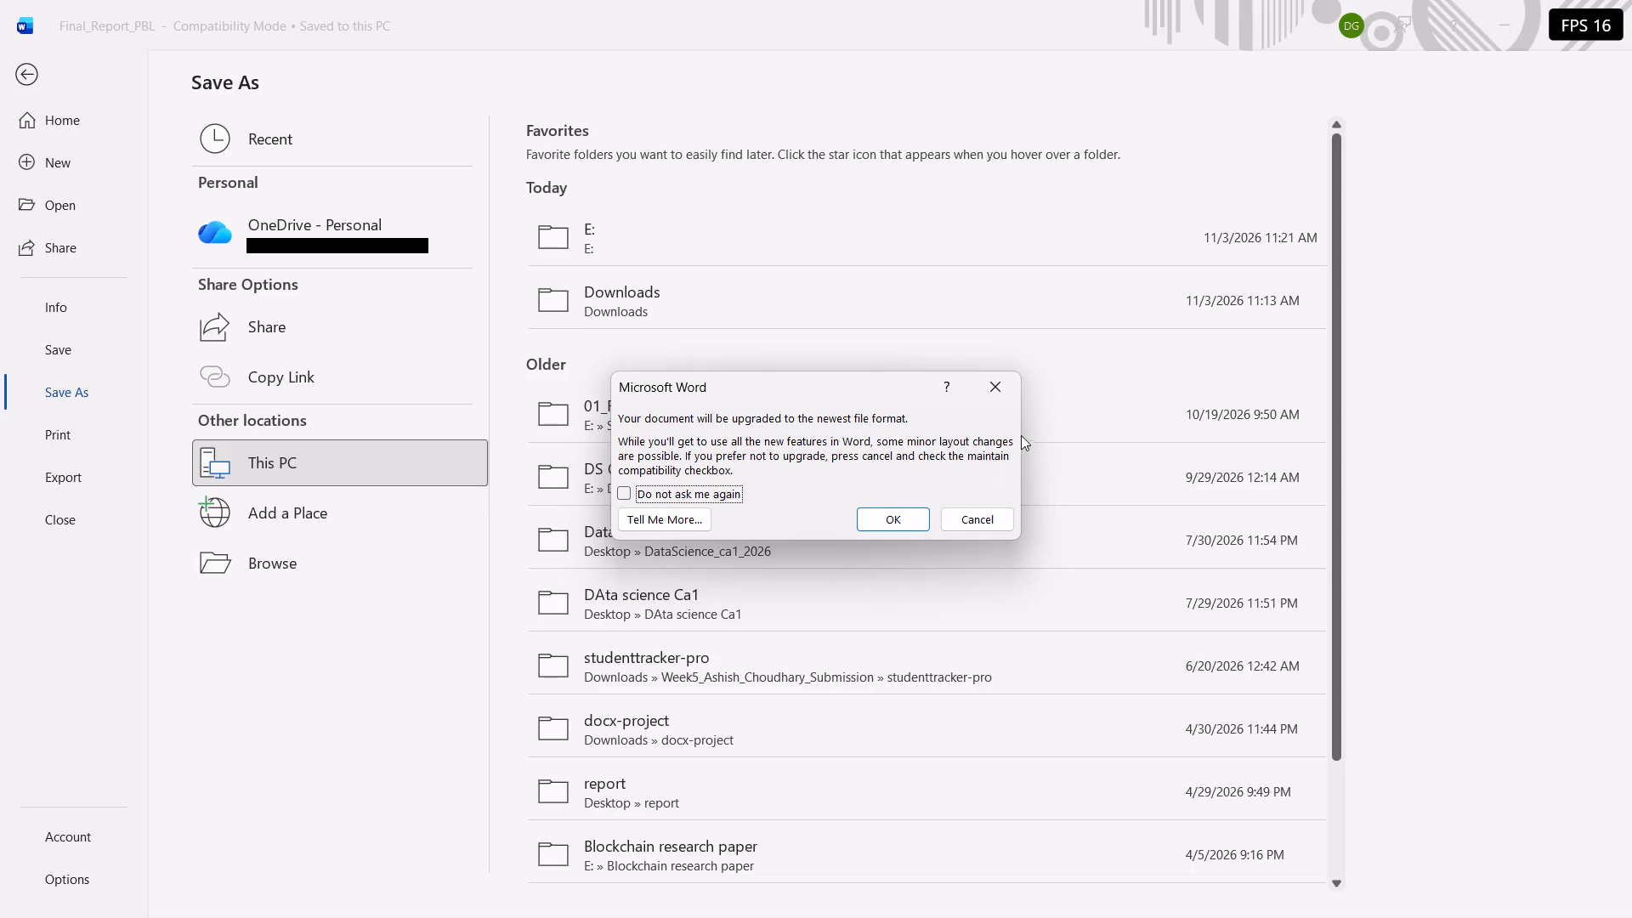
# In Word, cancel the pending Save As of Final_Report_PBL and return to the document.
pyautogui.click(997, 377)
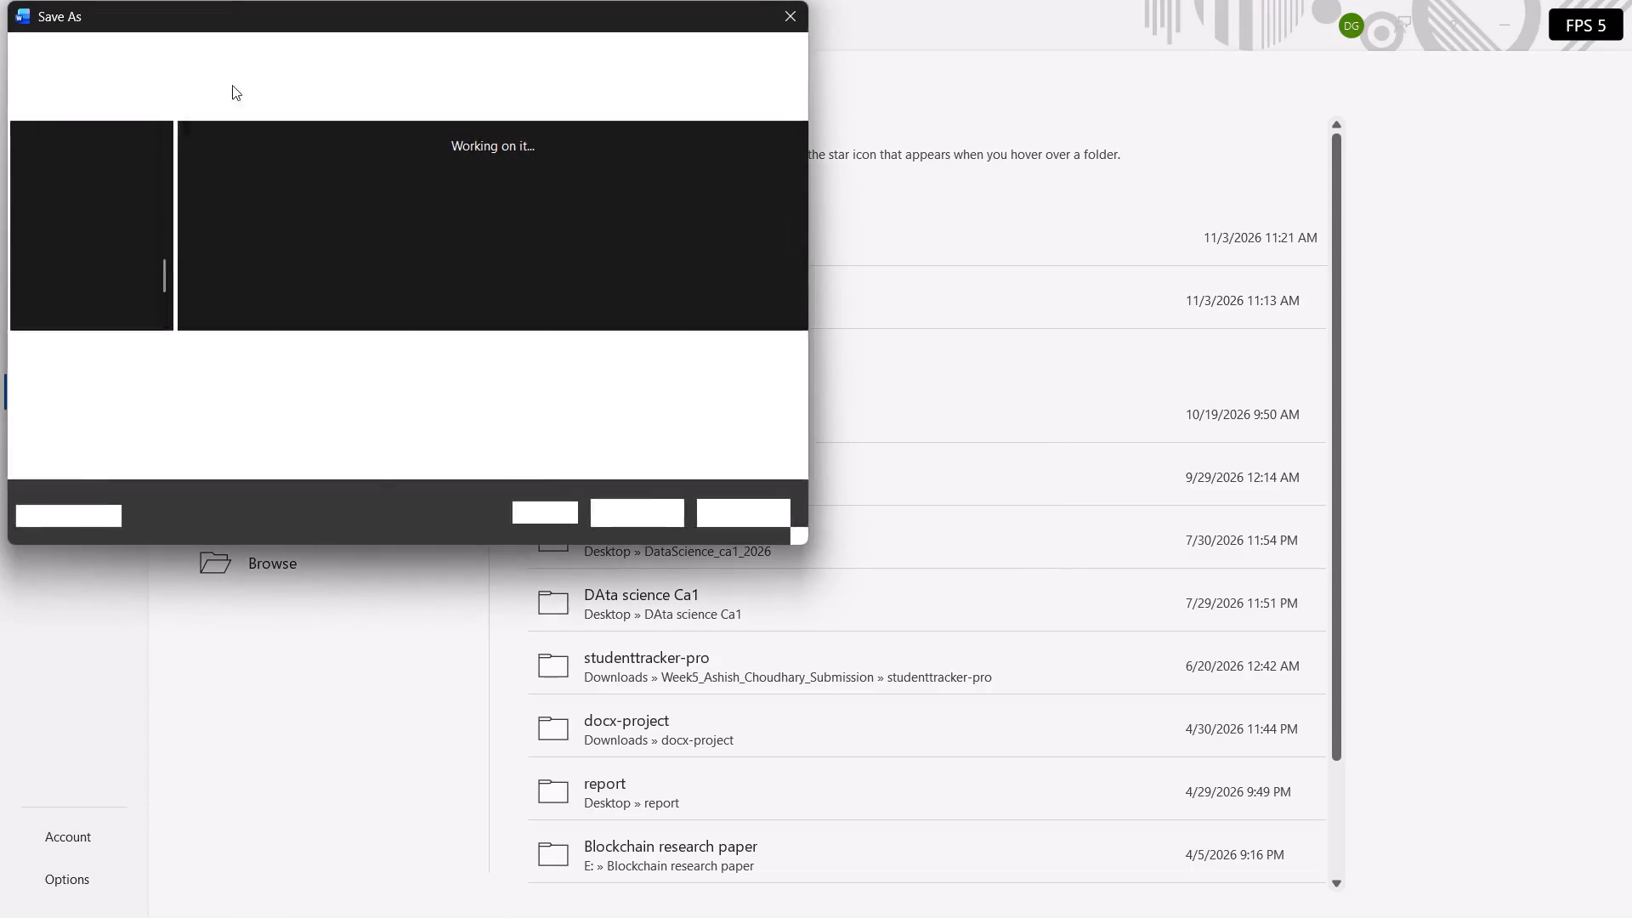
pyautogui.click(790, 31)
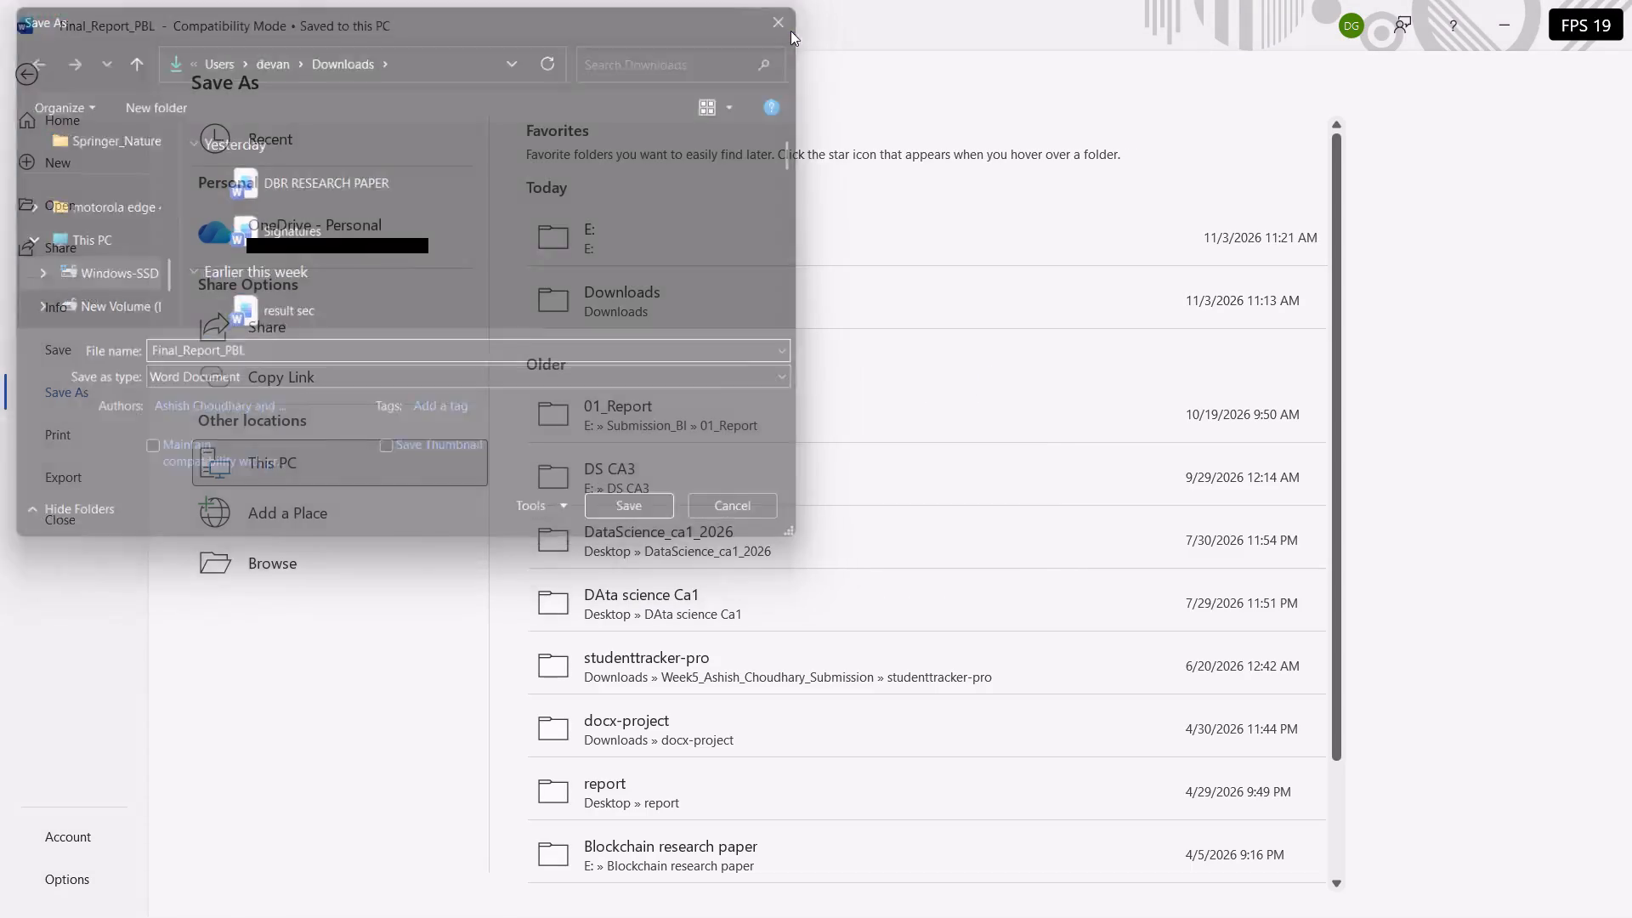
pyautogui.click(28, 78)
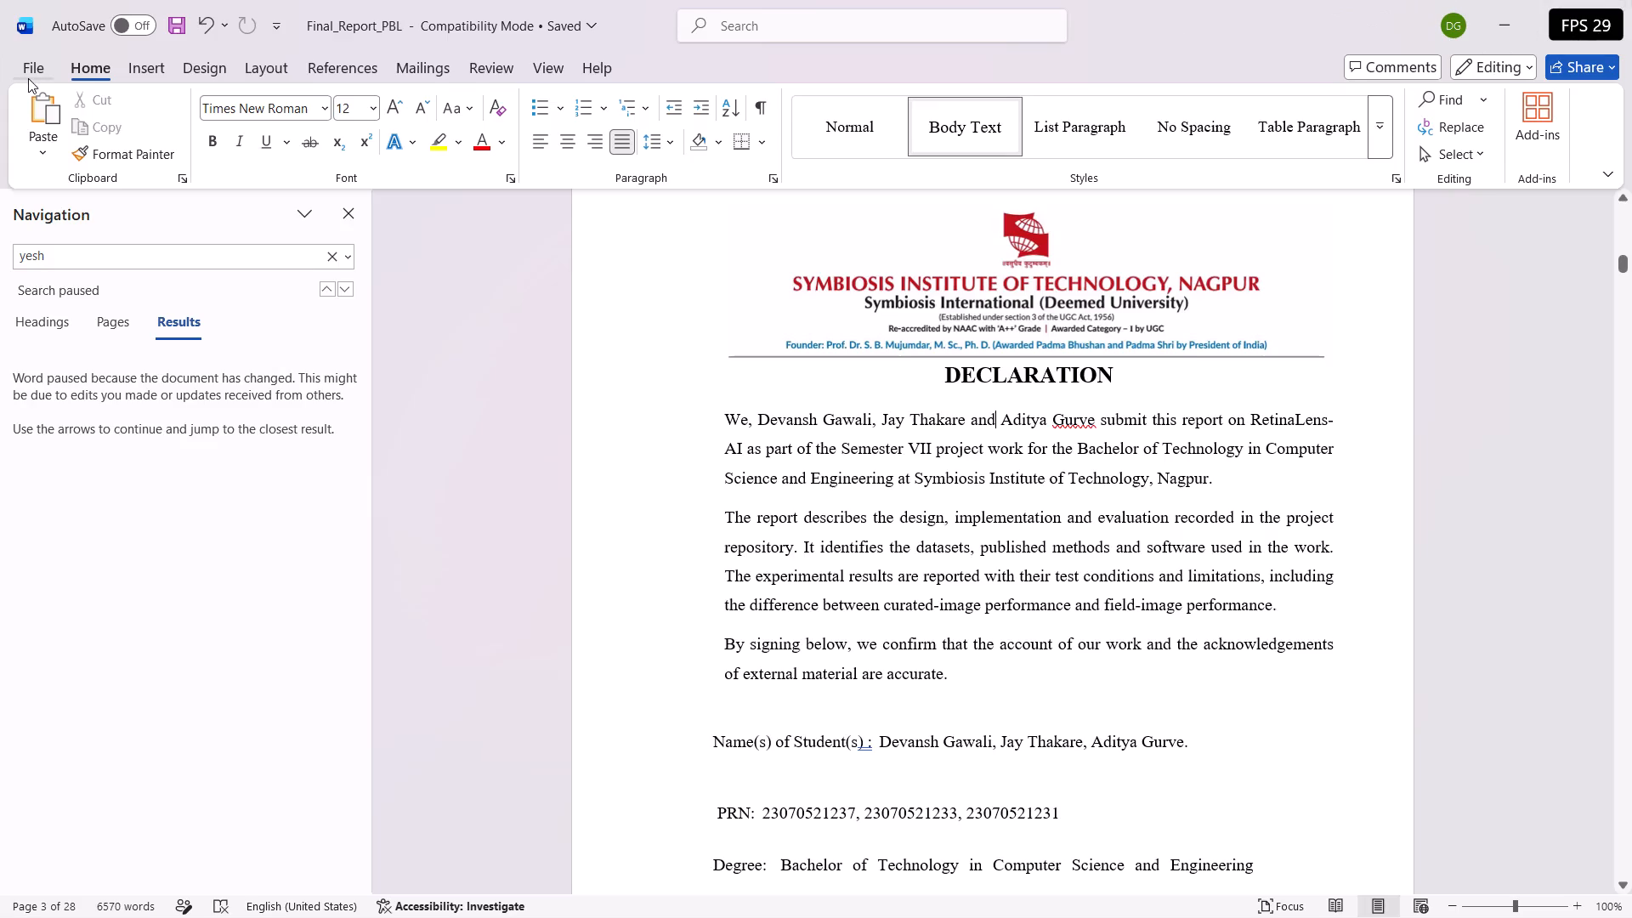
# Close the search navigation beside the Final_Report_PBL document.
pyautogui.scroll(2, 652, 407)
pyautogui.click(357, 212)
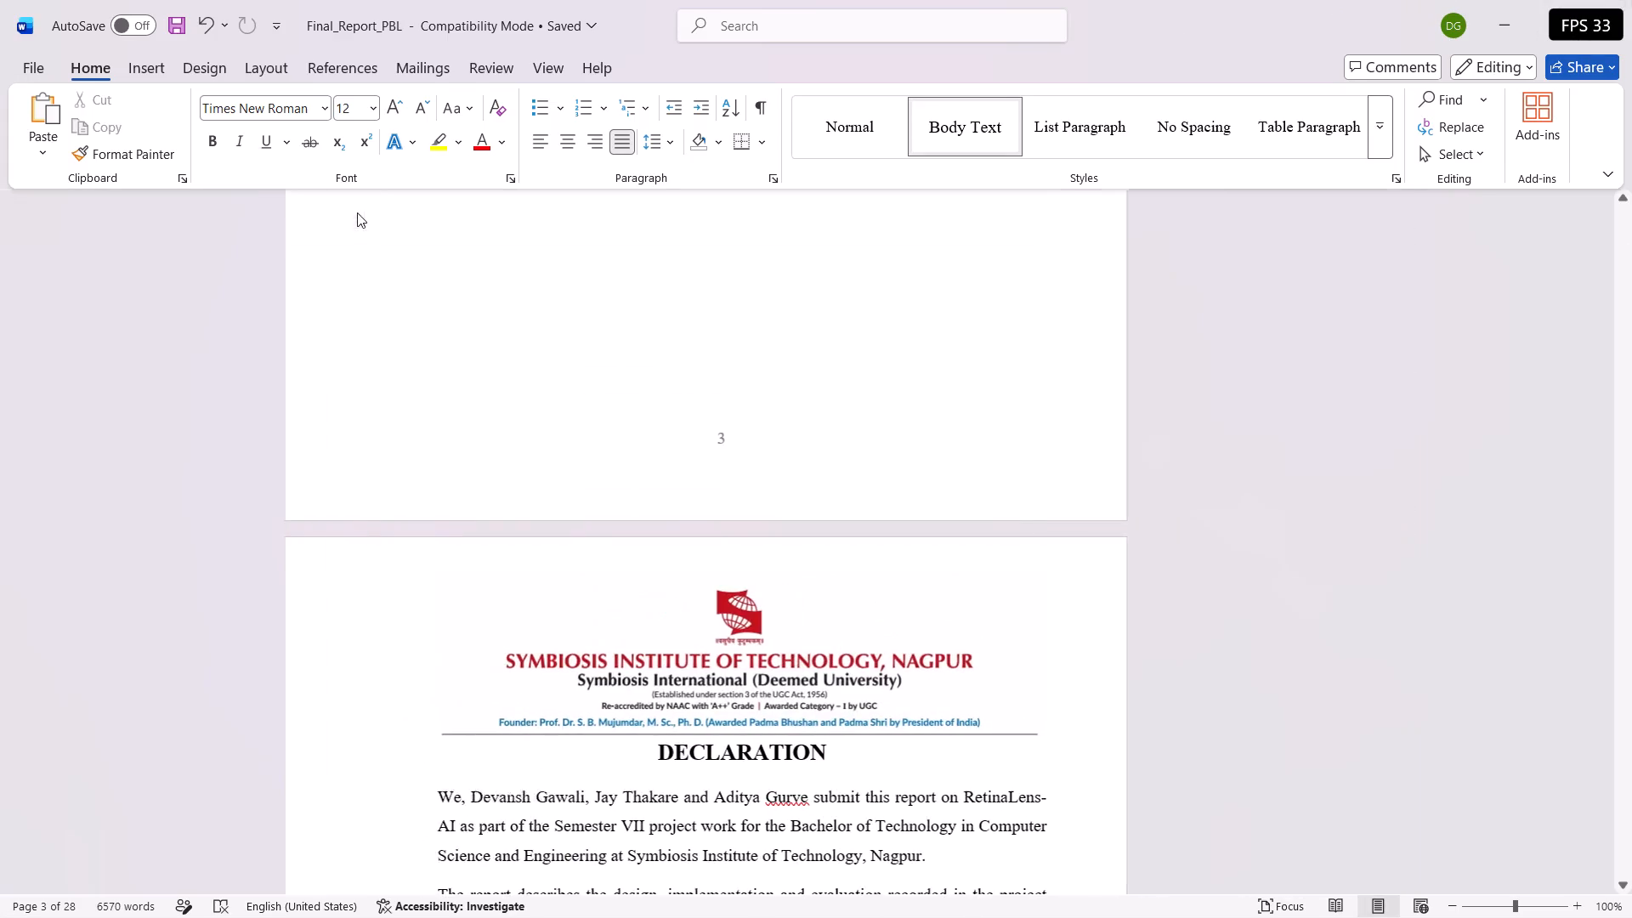
pyautogui.scroll(12, 586, 389)
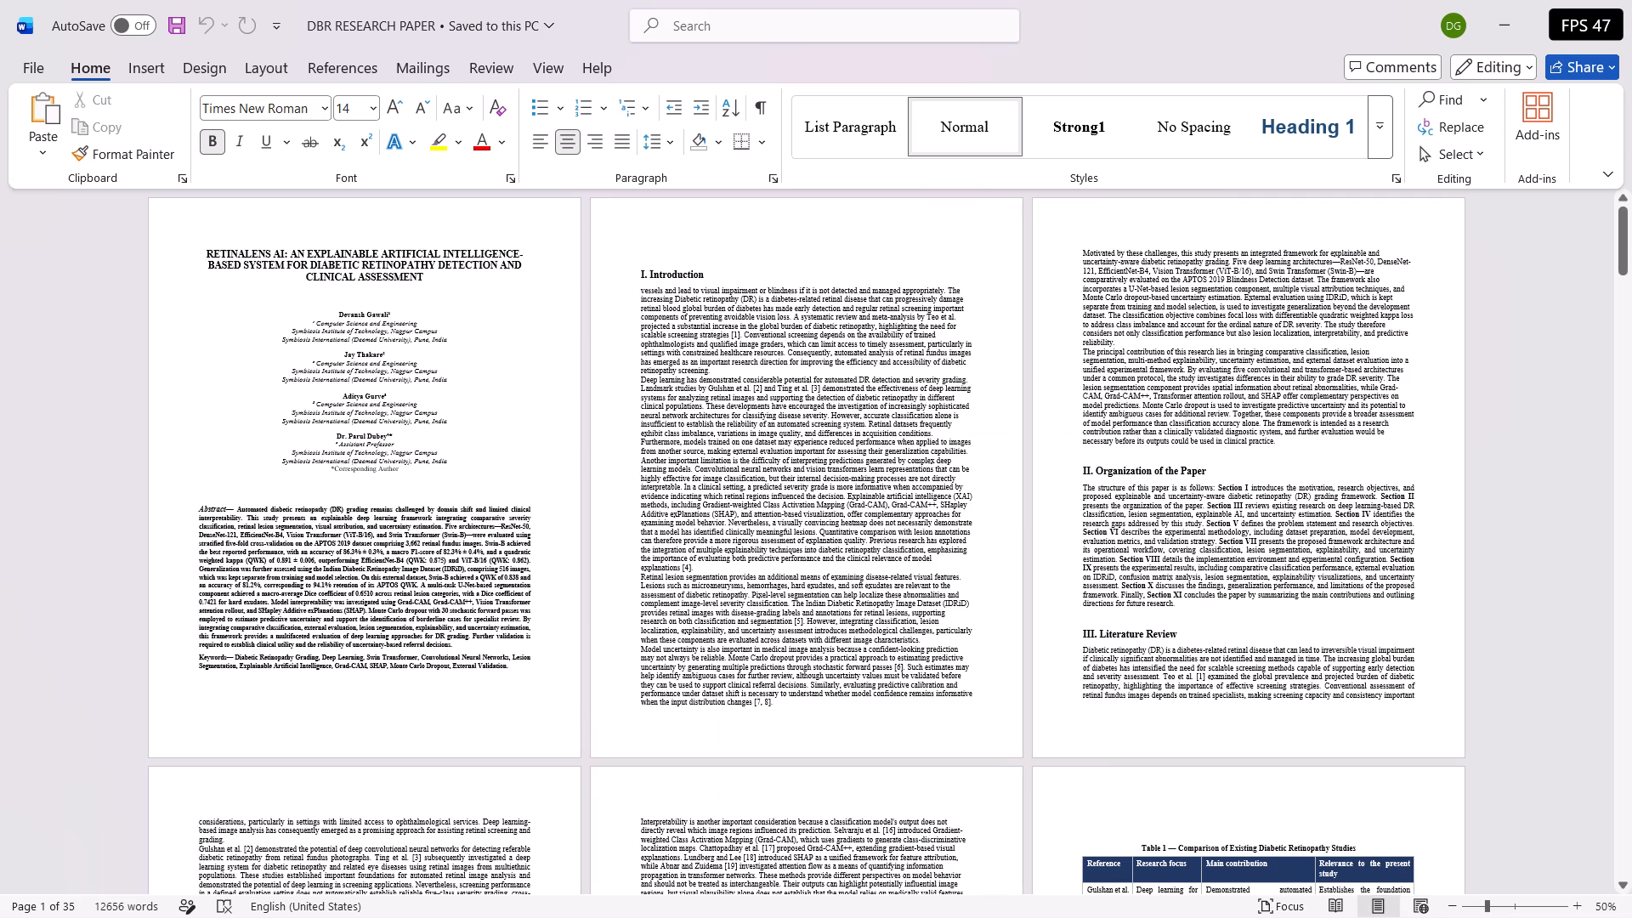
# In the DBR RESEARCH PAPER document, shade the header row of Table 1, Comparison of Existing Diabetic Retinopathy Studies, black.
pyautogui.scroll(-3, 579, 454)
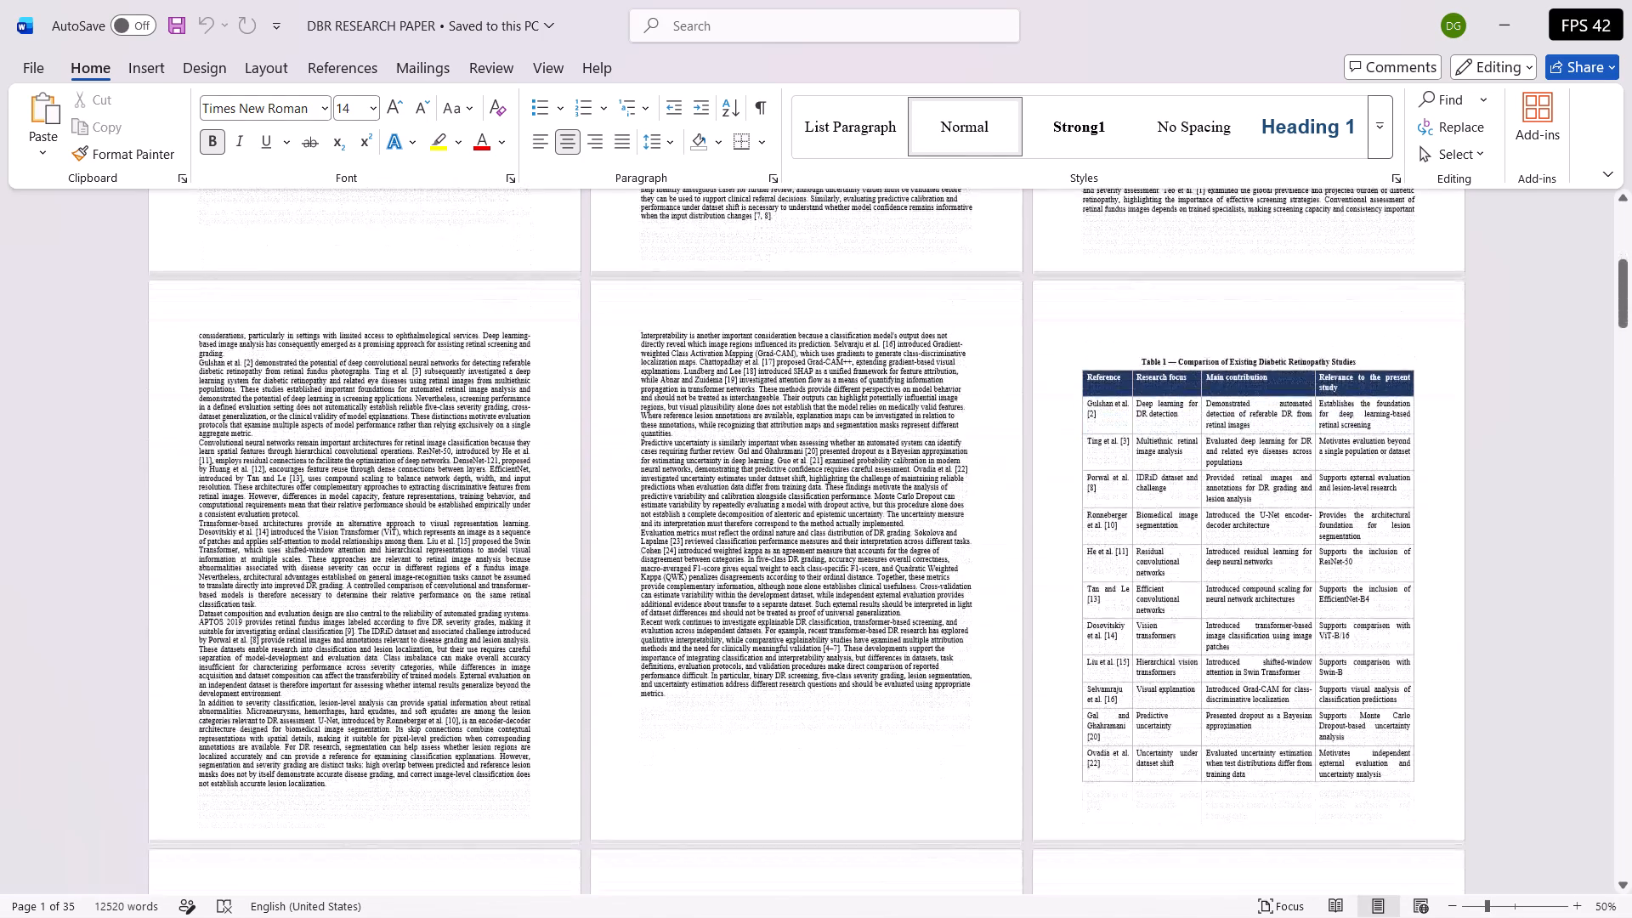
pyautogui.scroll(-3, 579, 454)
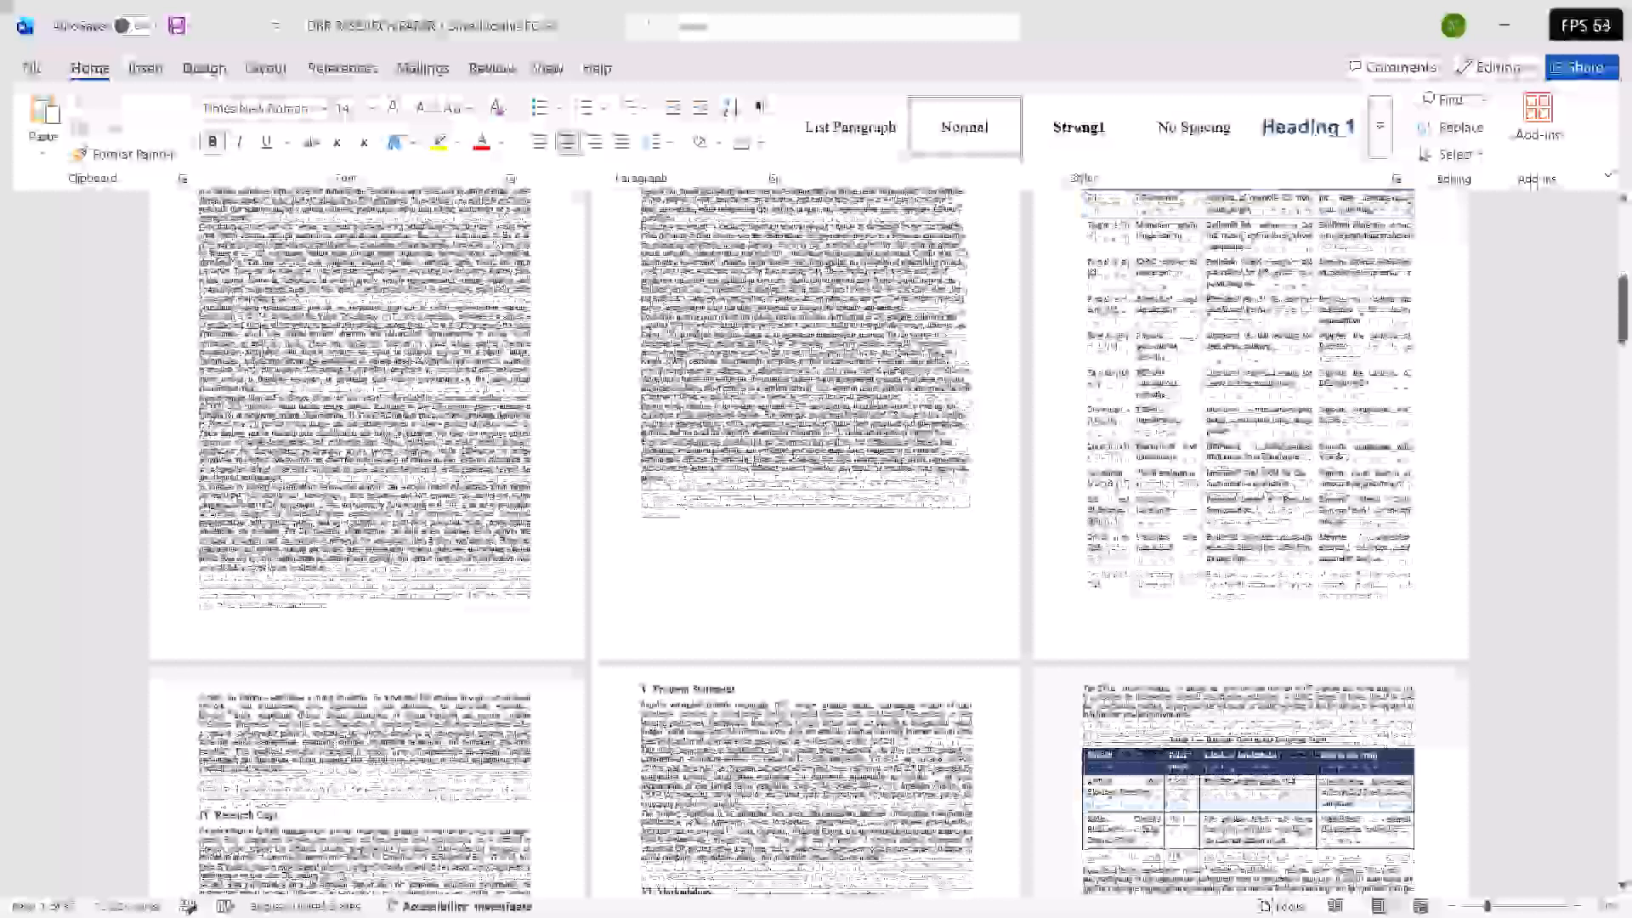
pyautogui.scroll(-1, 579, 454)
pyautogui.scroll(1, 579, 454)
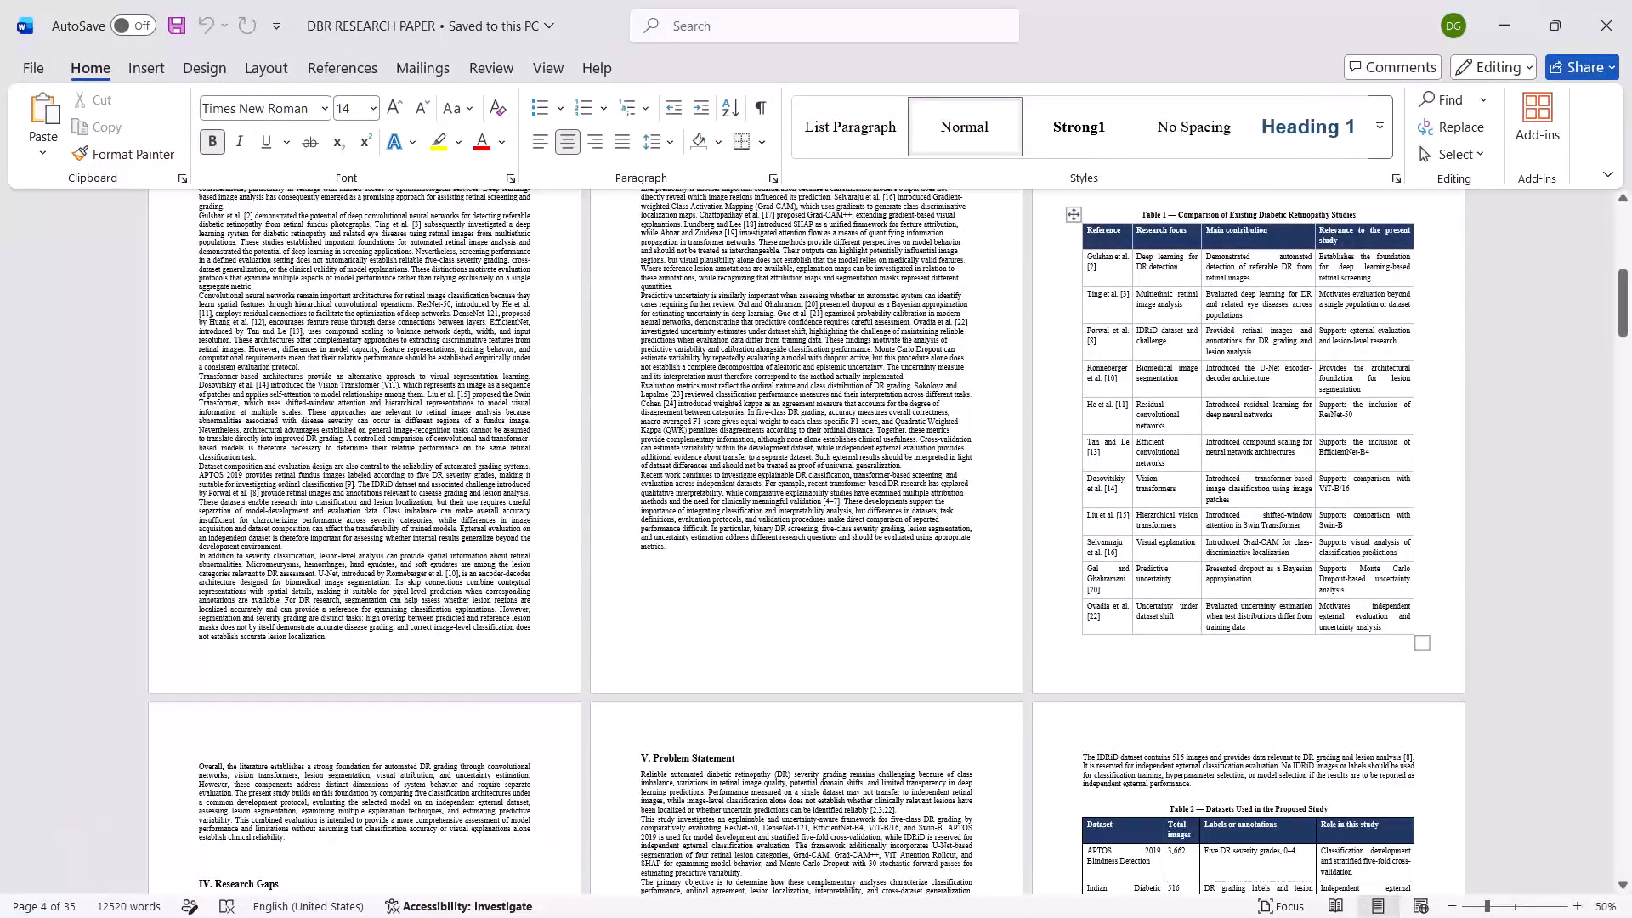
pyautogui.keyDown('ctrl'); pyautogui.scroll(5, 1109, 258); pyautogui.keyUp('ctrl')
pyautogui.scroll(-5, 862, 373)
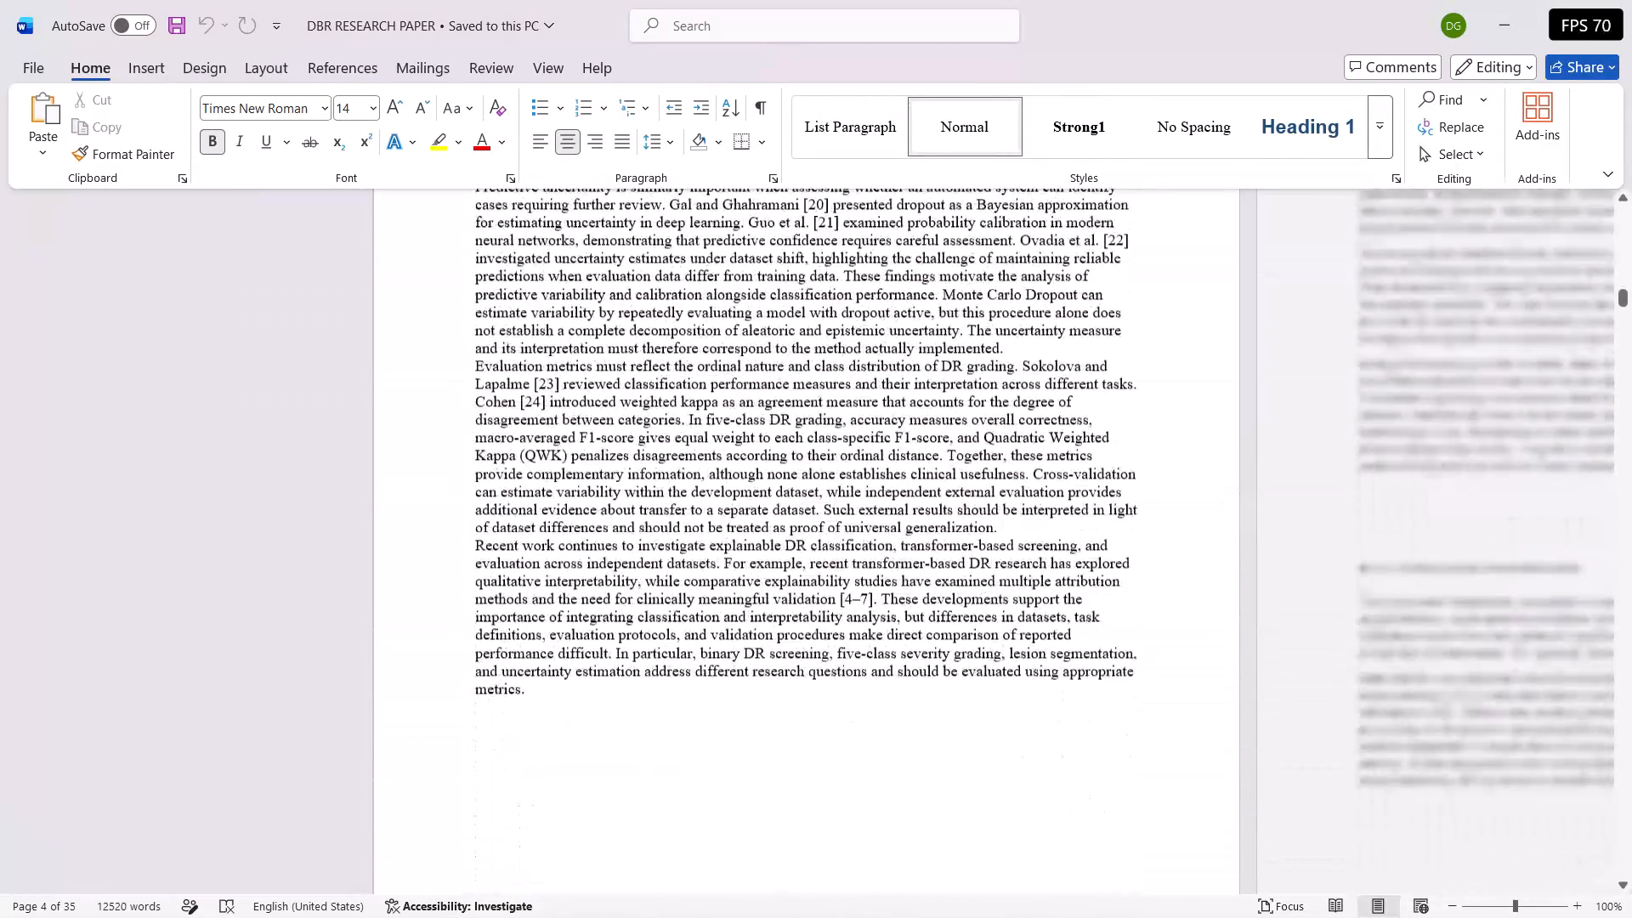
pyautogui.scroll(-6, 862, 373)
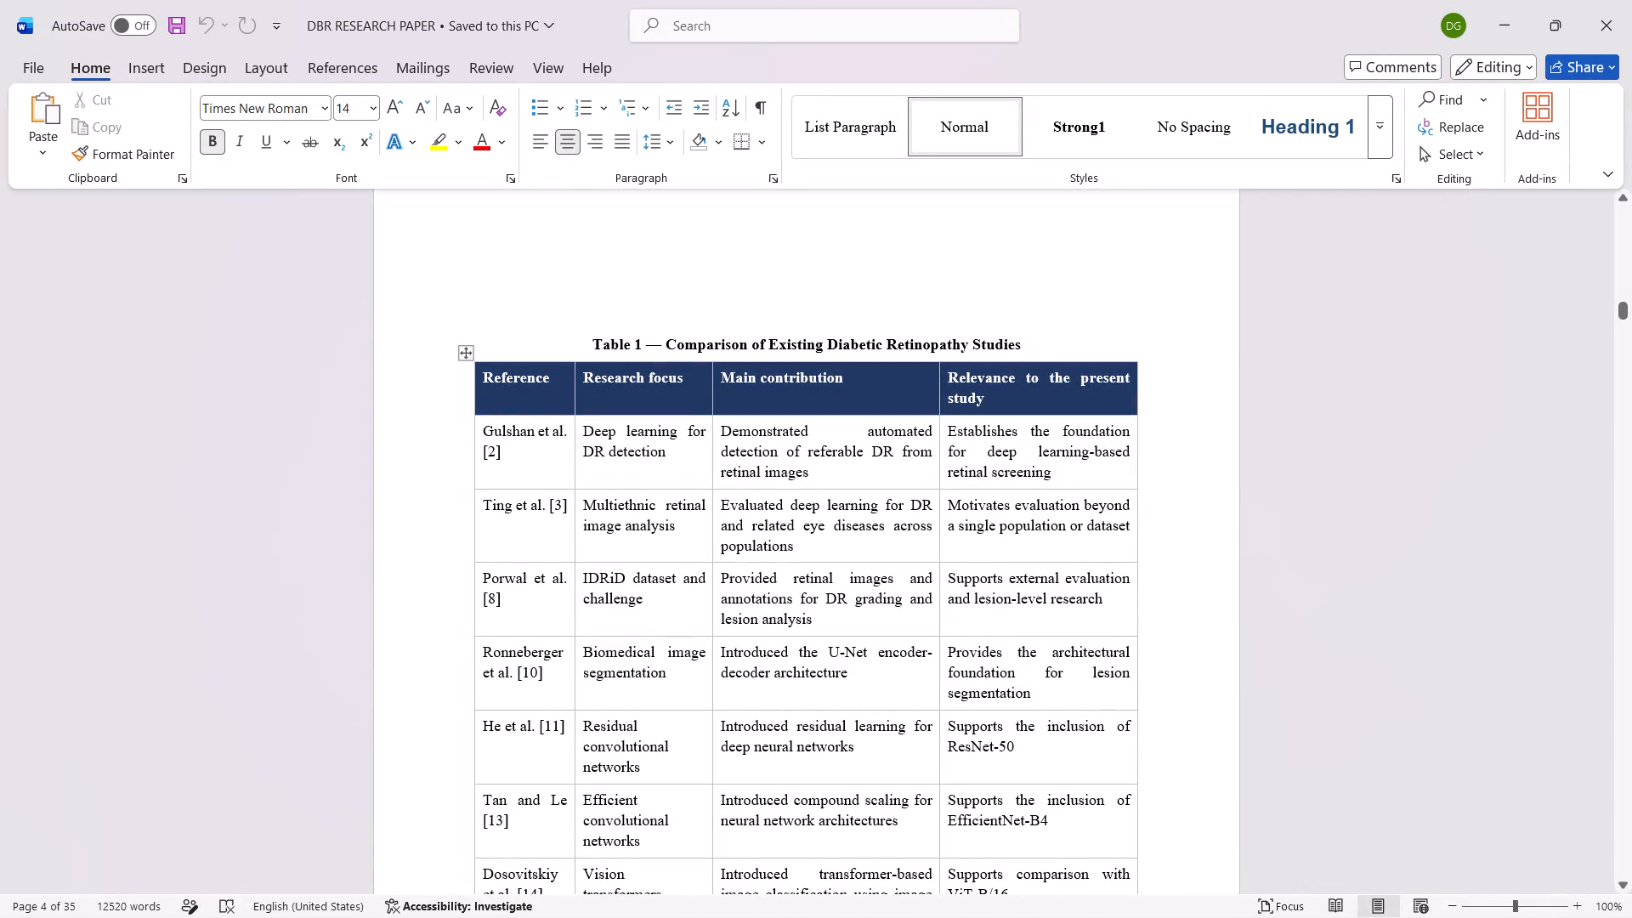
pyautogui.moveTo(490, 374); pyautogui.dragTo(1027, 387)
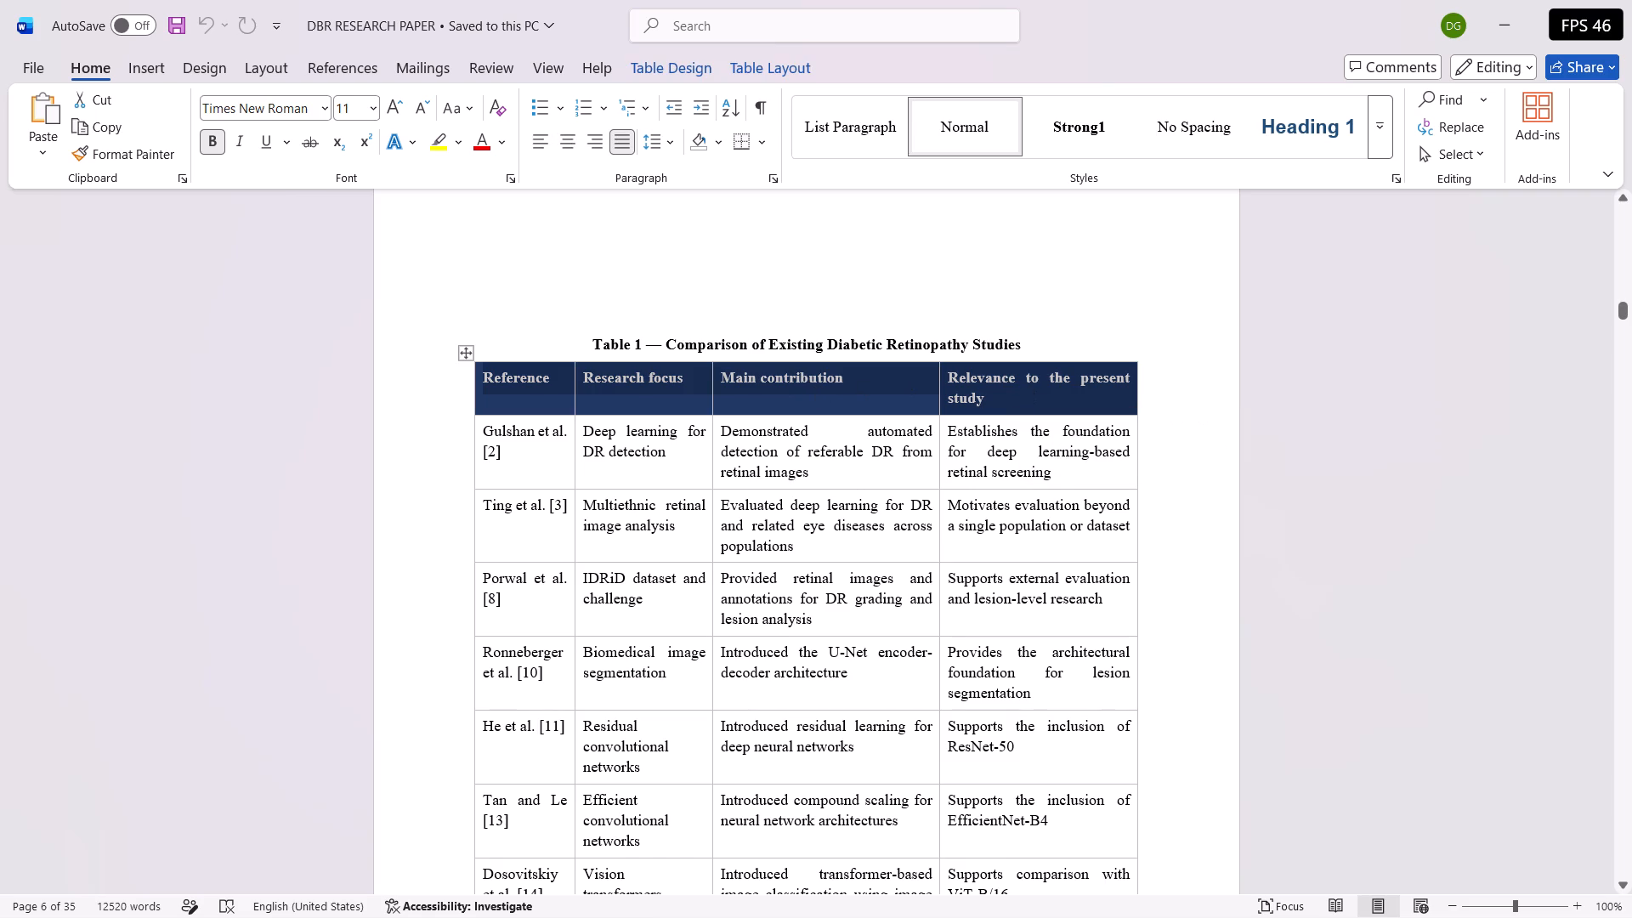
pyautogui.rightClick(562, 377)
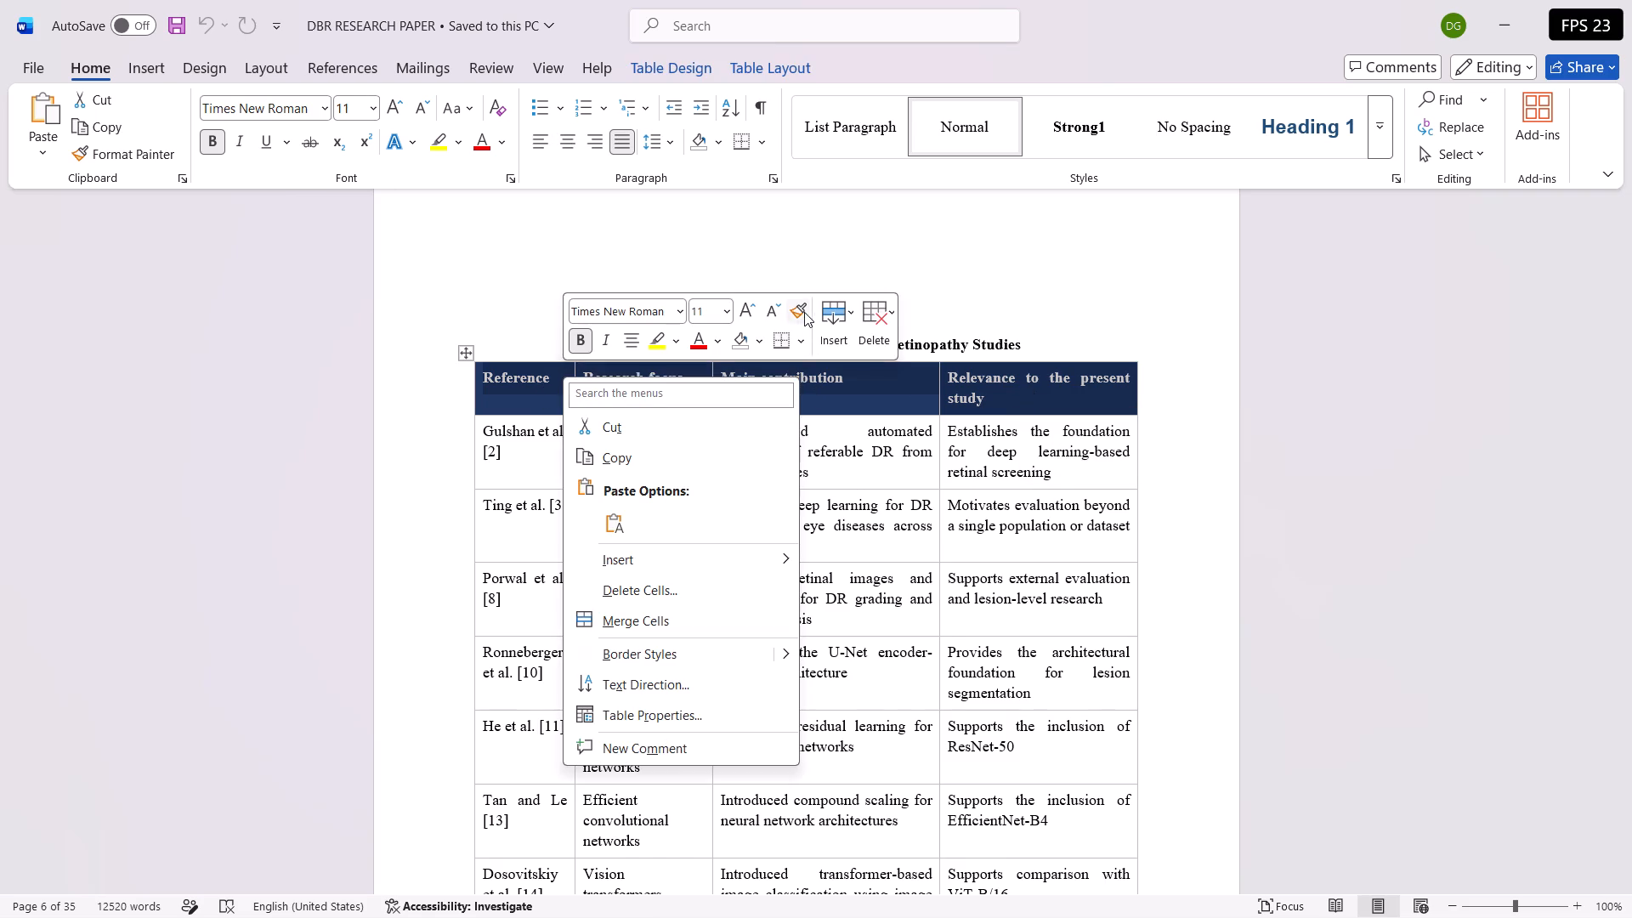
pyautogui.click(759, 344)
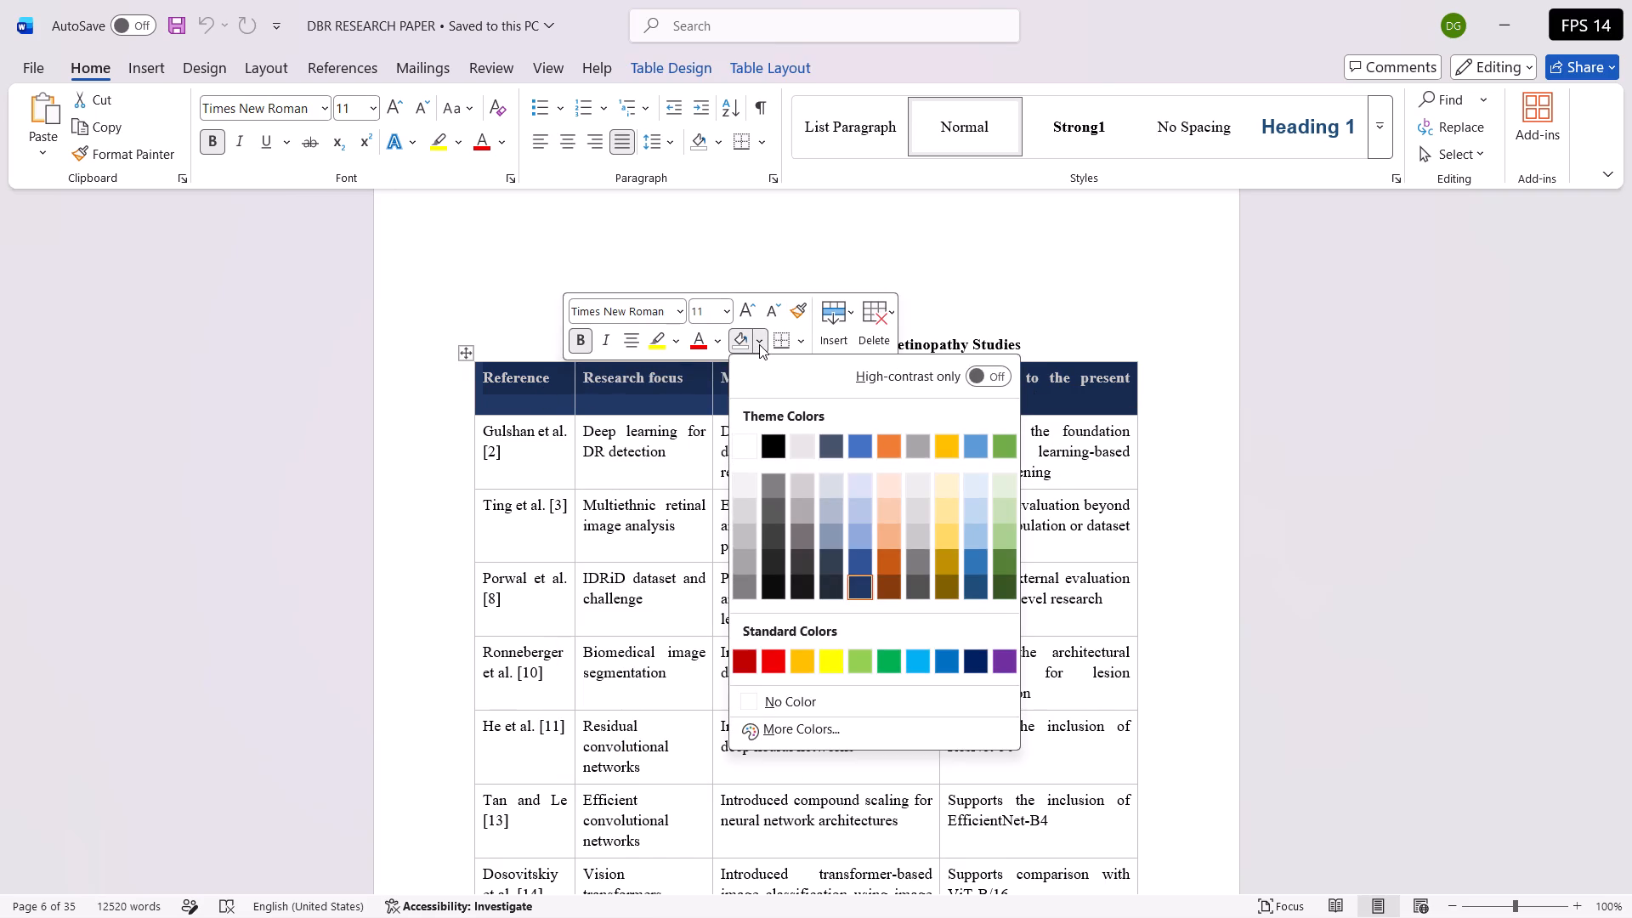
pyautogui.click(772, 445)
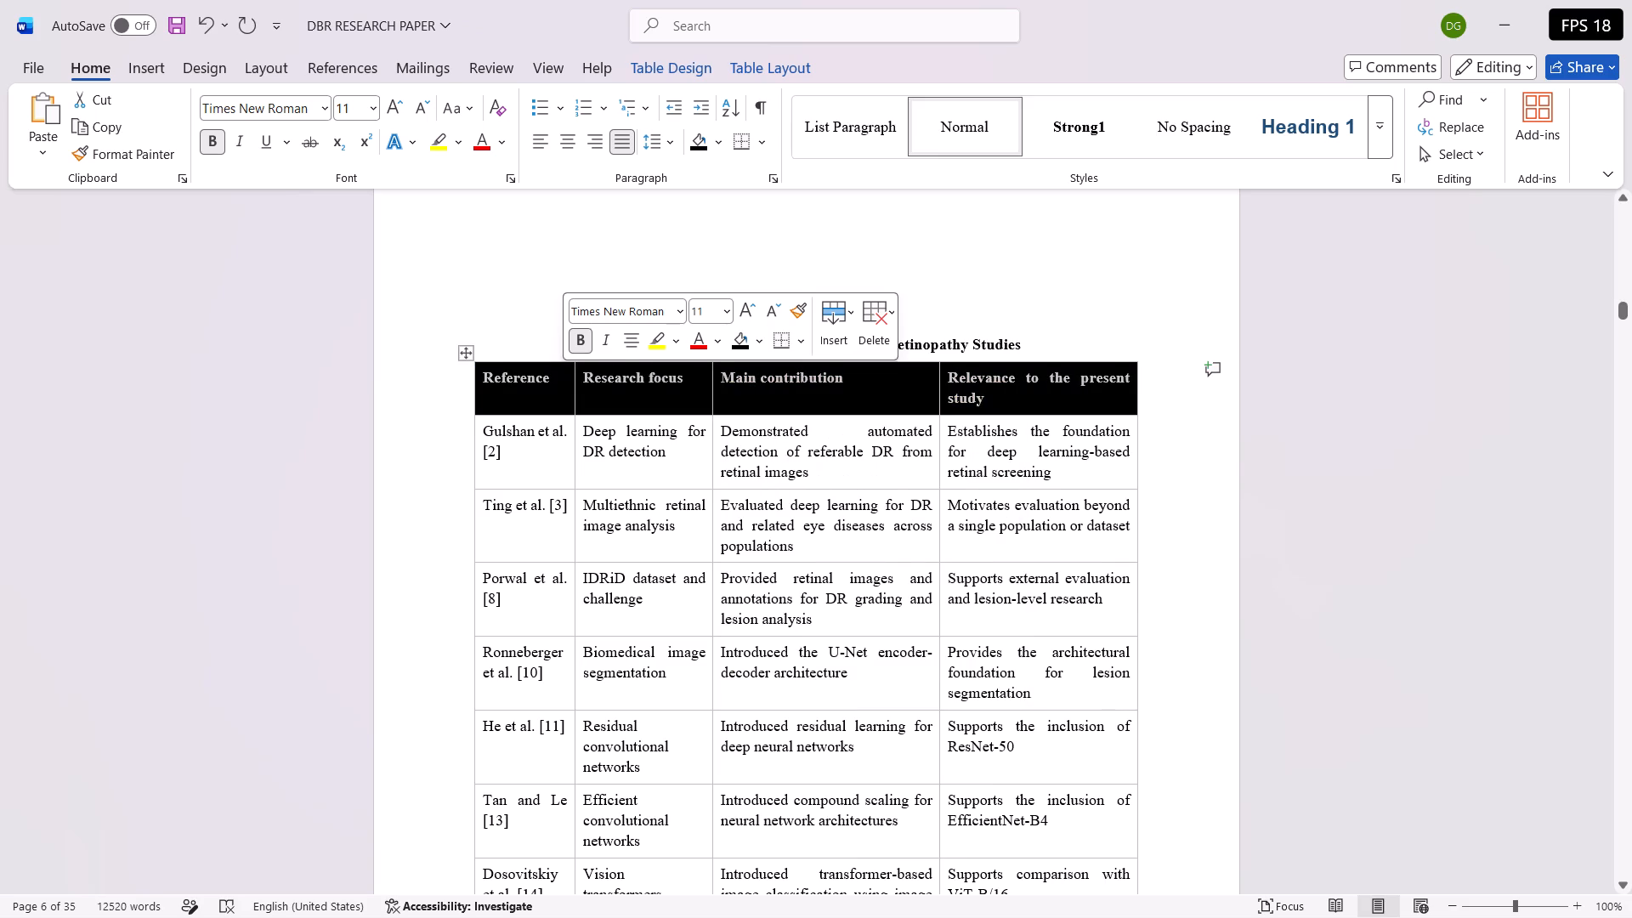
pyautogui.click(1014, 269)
# Apply the plain unshaded grid table style to Table 1, Comparison of Existing Diabetic Retinopathy Studies.
pyautogui.scroll(-1, 1014, 269)
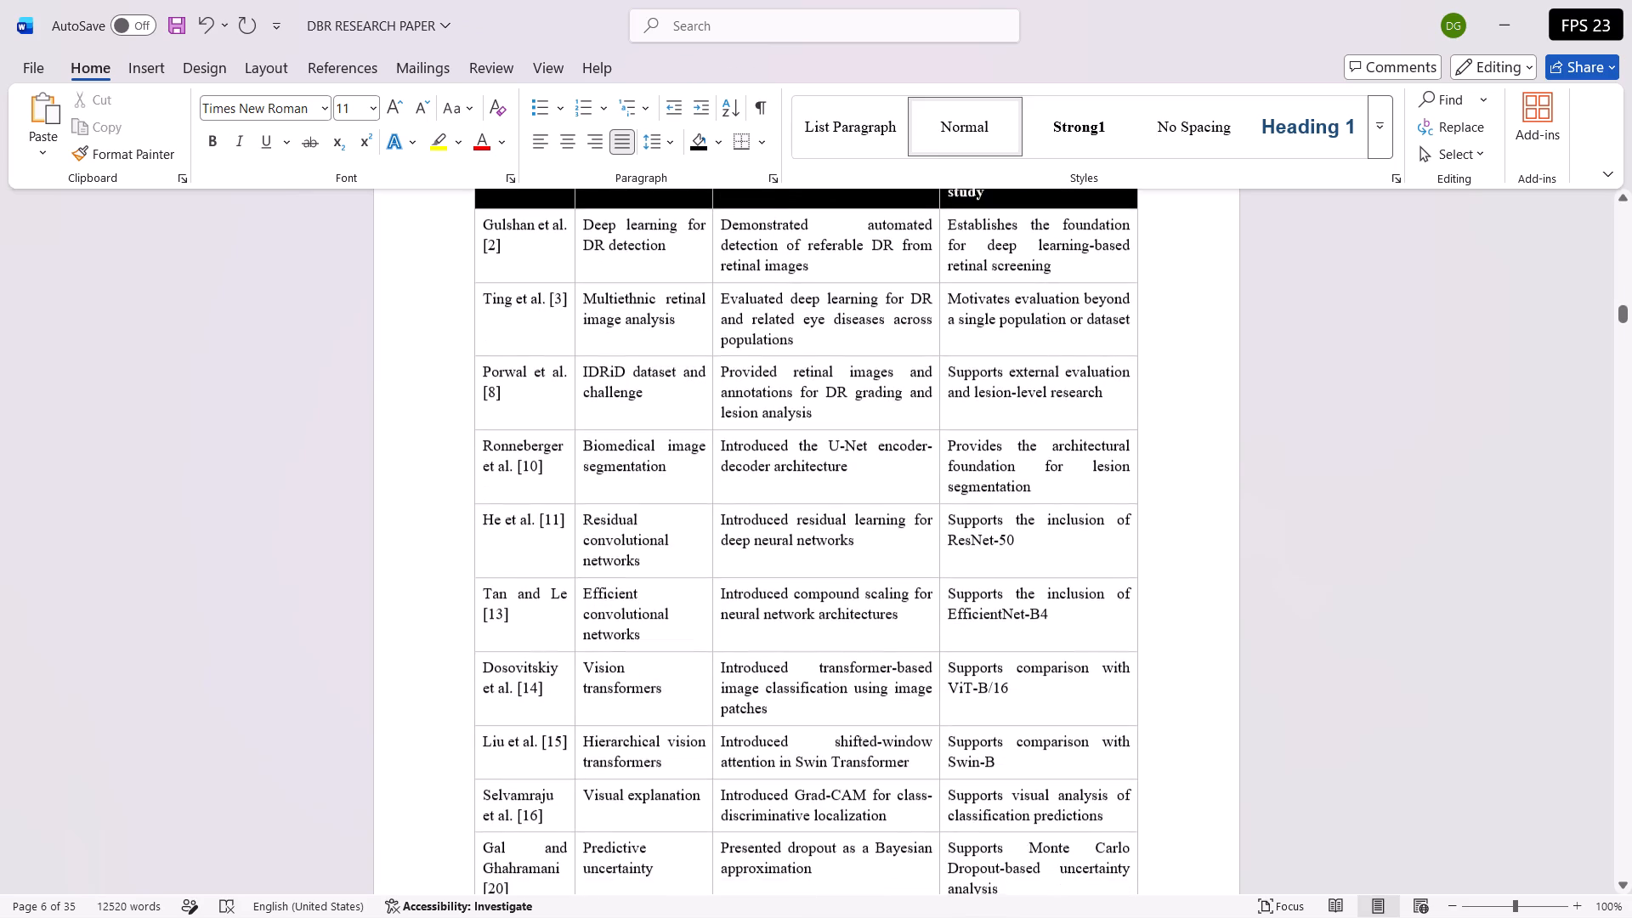
pyautogui.scroll(-2, 908, 439)
pyautogui.scroll(2, 908, 439)
pyautogui.scroll(-1, 908, 439)
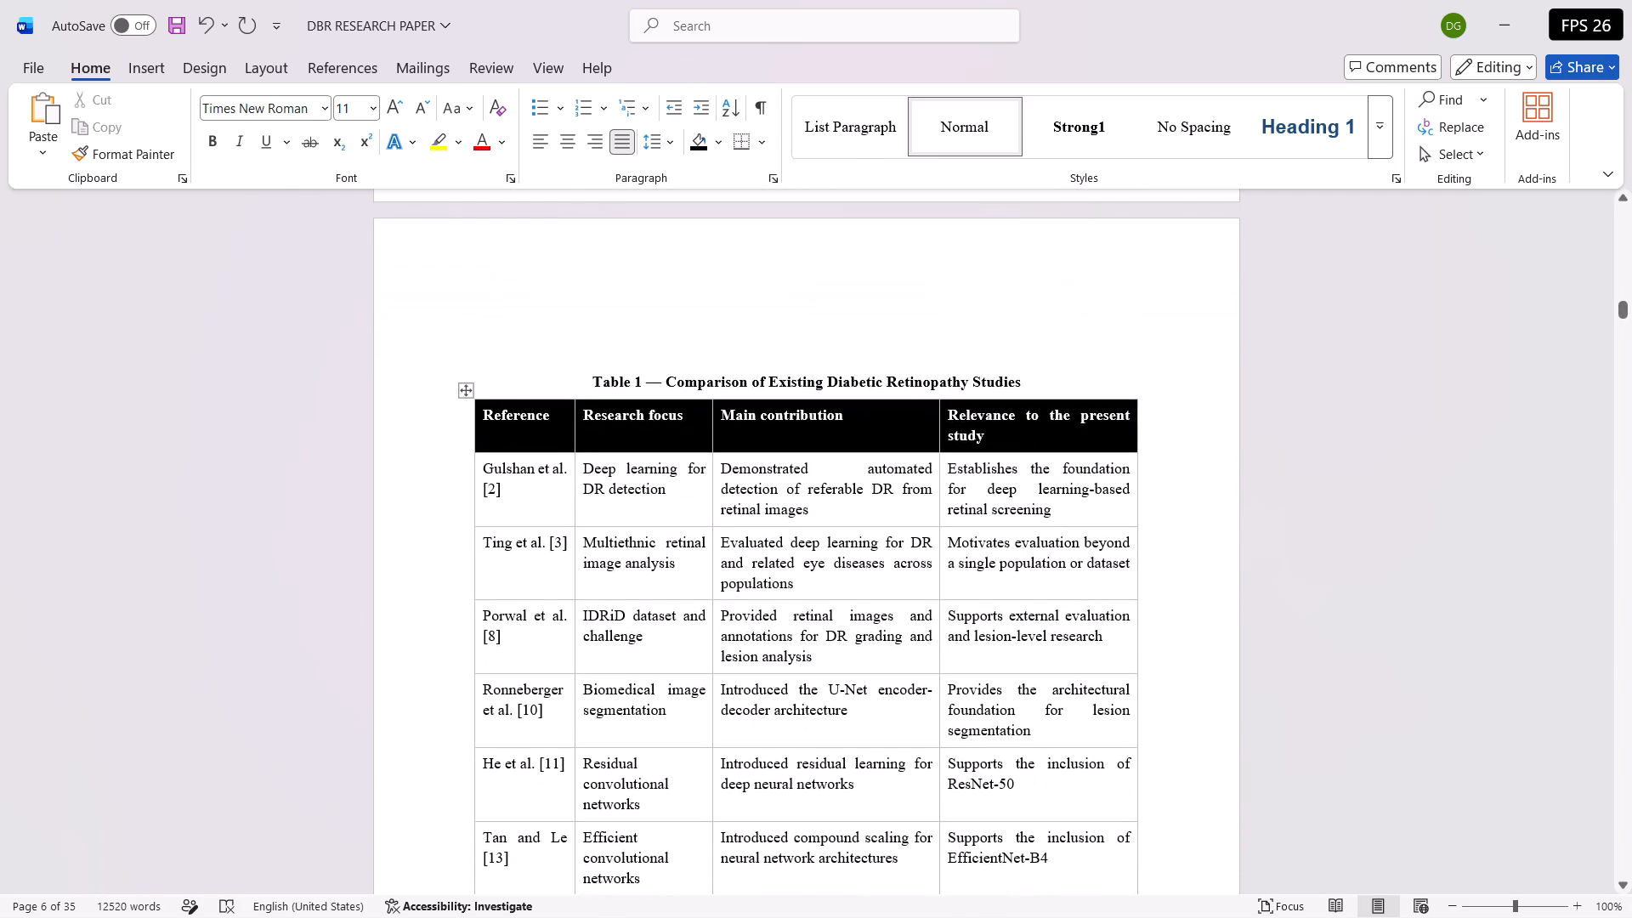
pyautogui.rightClick(543, 436)
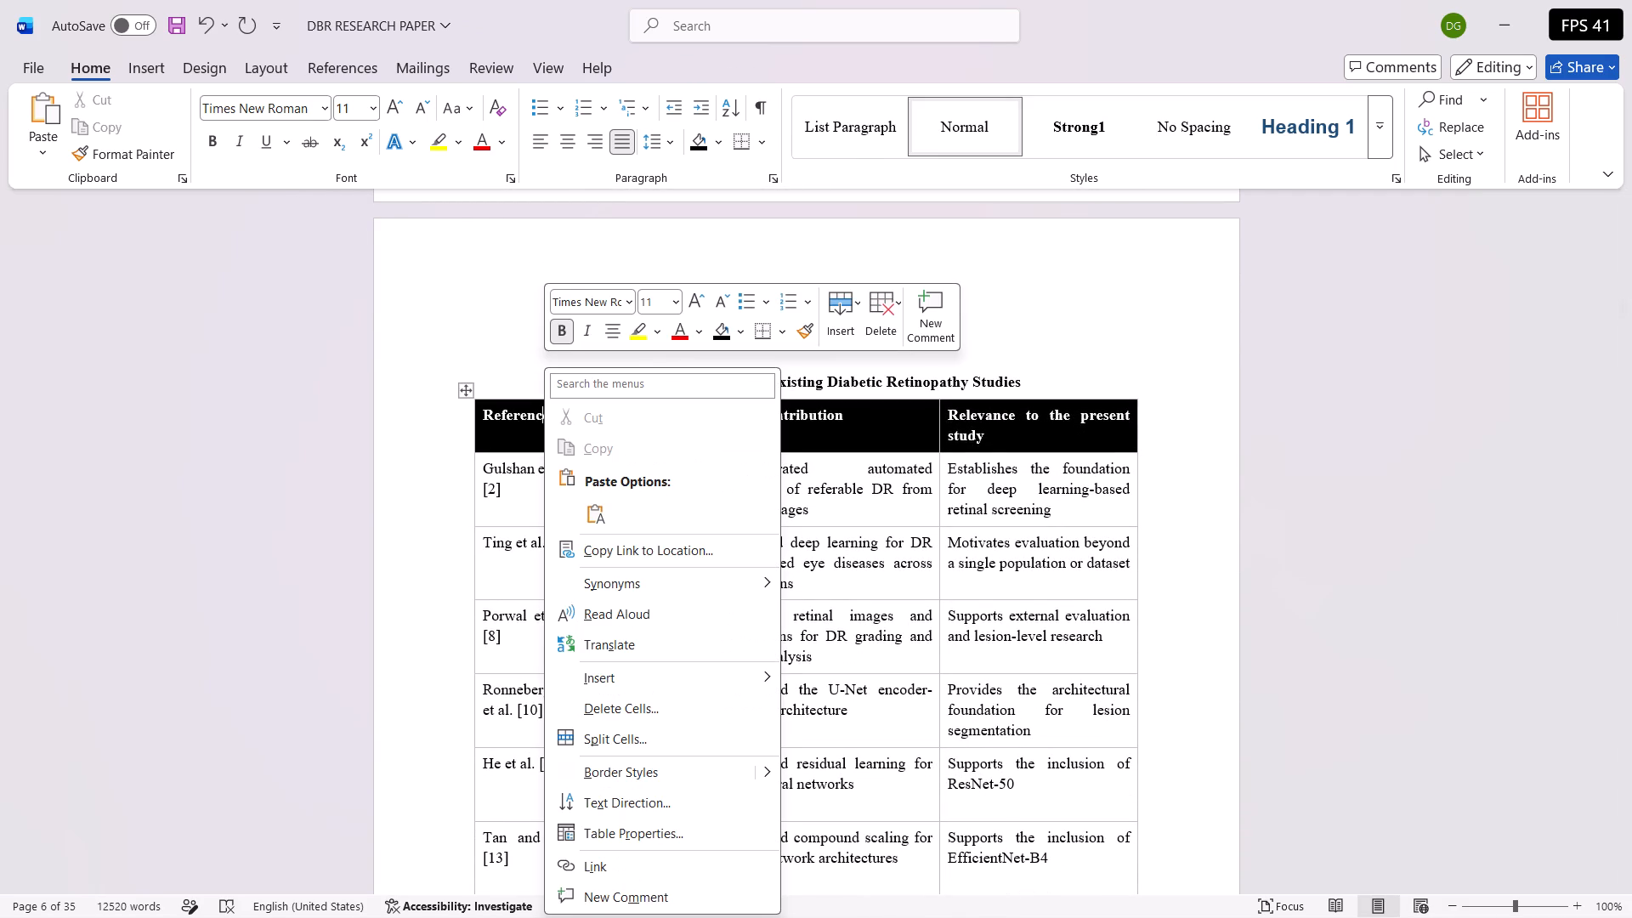
pyautogui.click(521, 438)
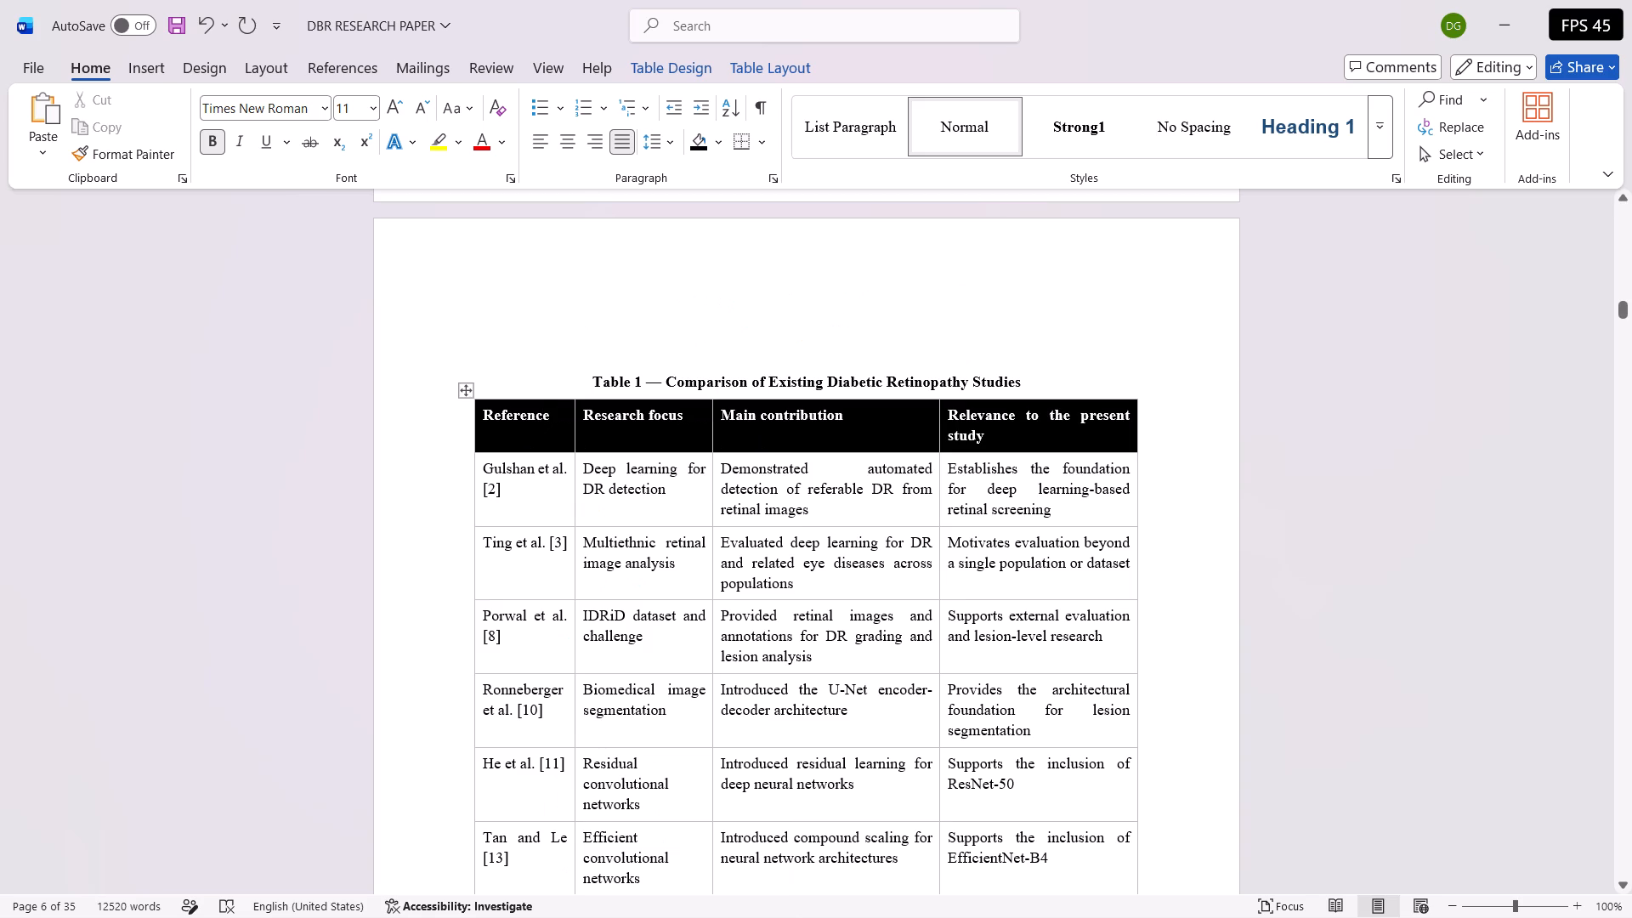
pyautogui.click(484, 410)
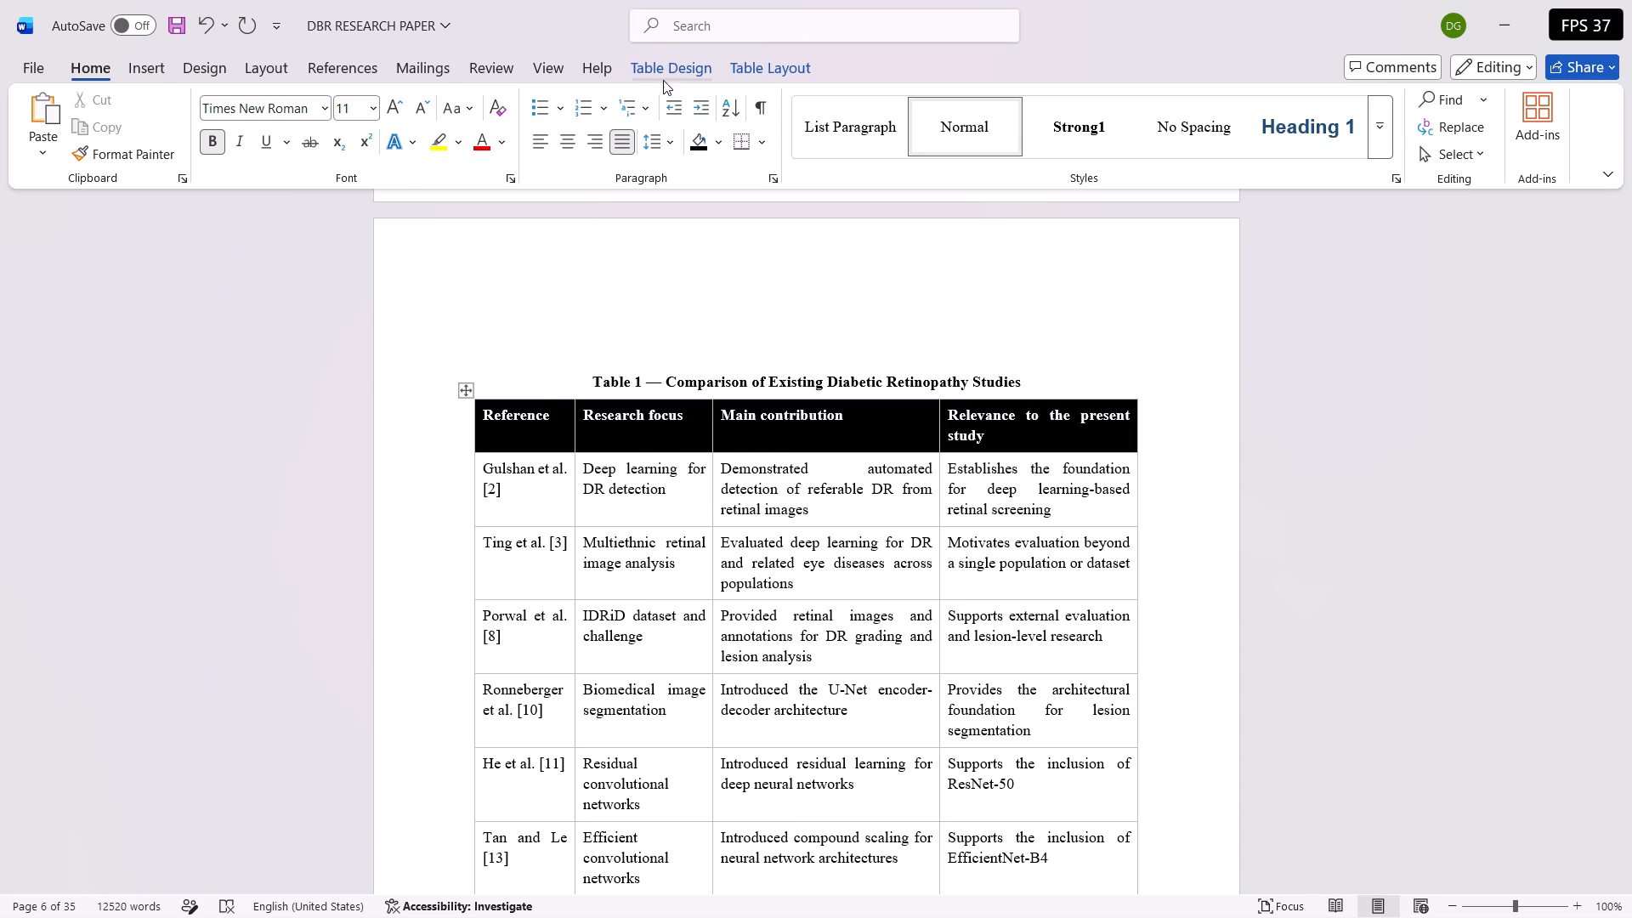
pyautogui.click(666, 64)
pyautogui.click(329, 117)
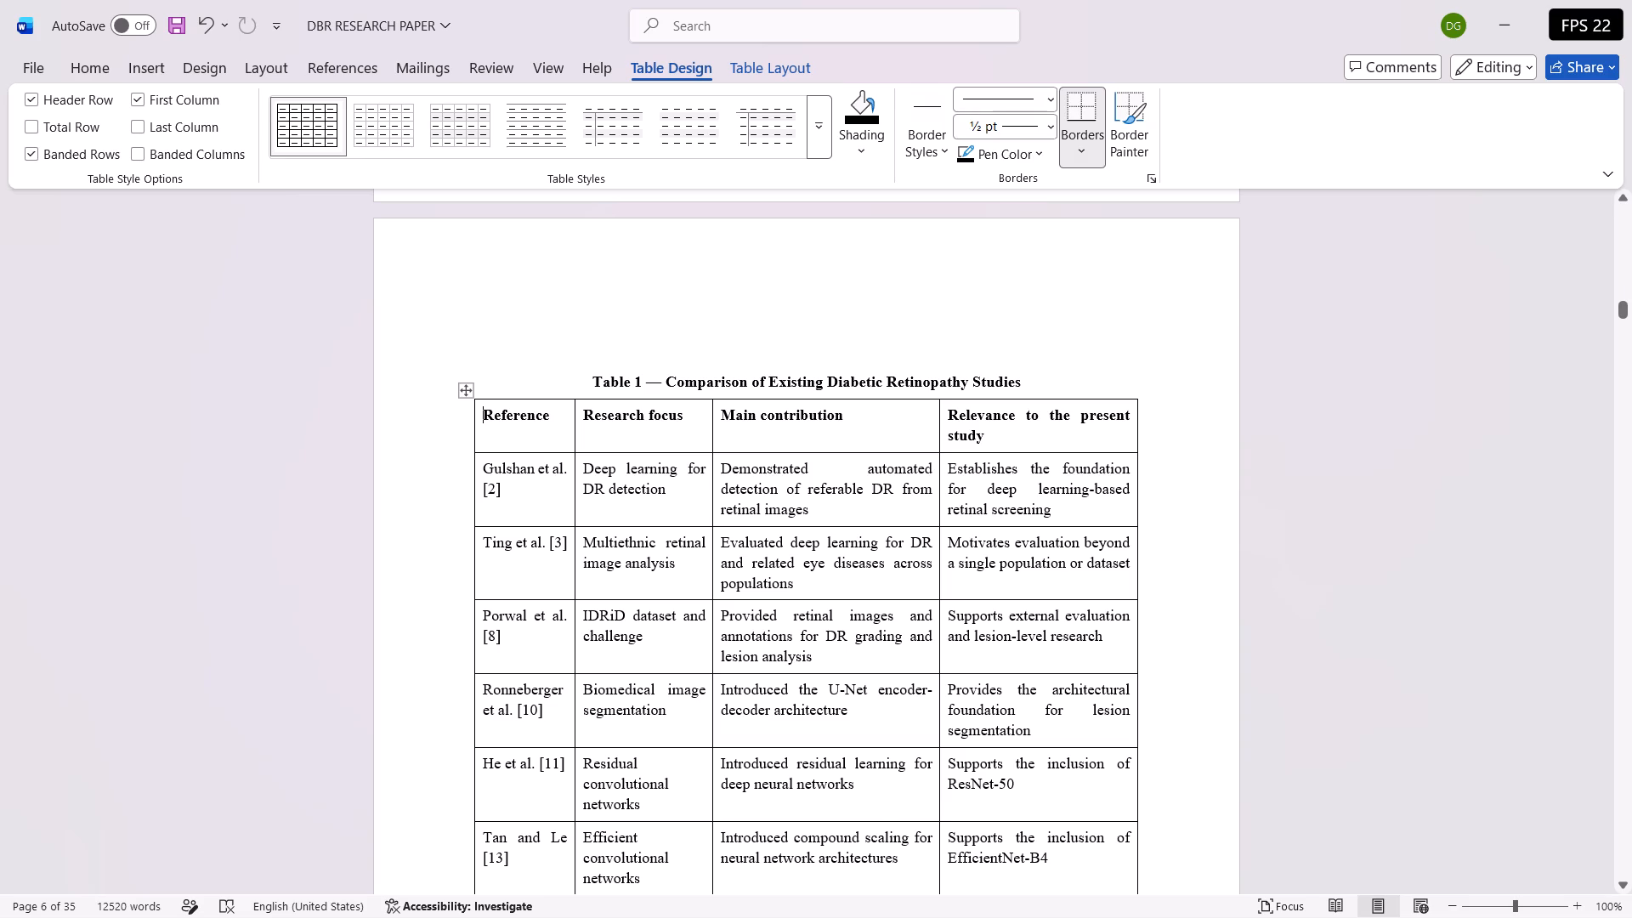
# Apply the same plain grid table style to Table 2, Datasets Used in the Proposed Study.
pyautogui.scroll(-5, 612, 402)
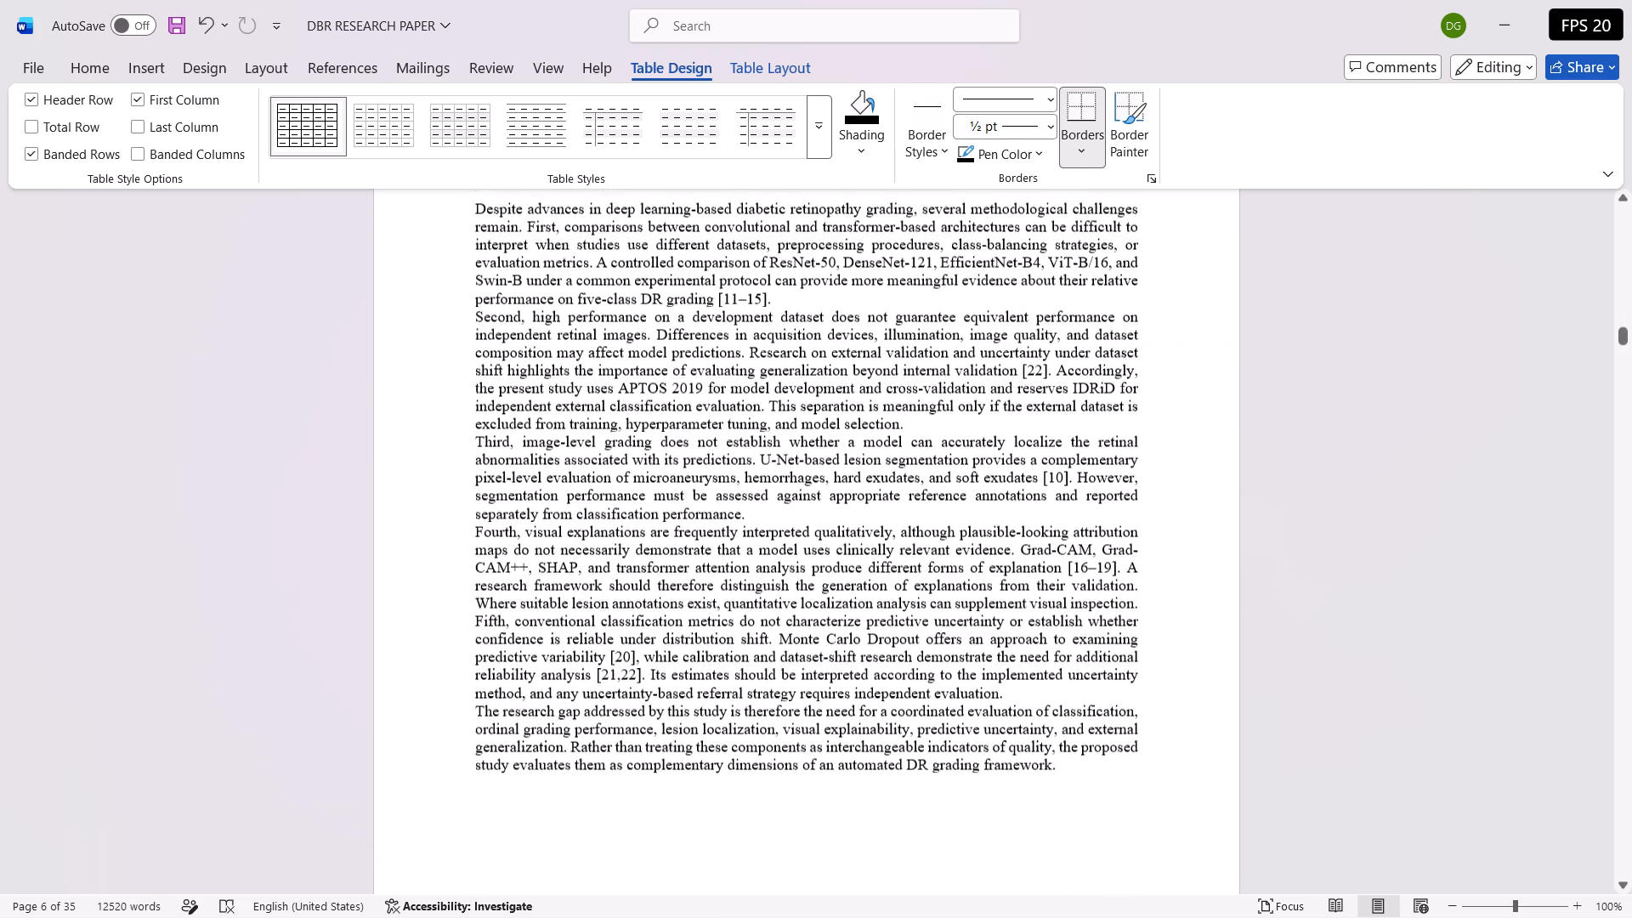
pyautogui.scroll(-5, 612, 402)
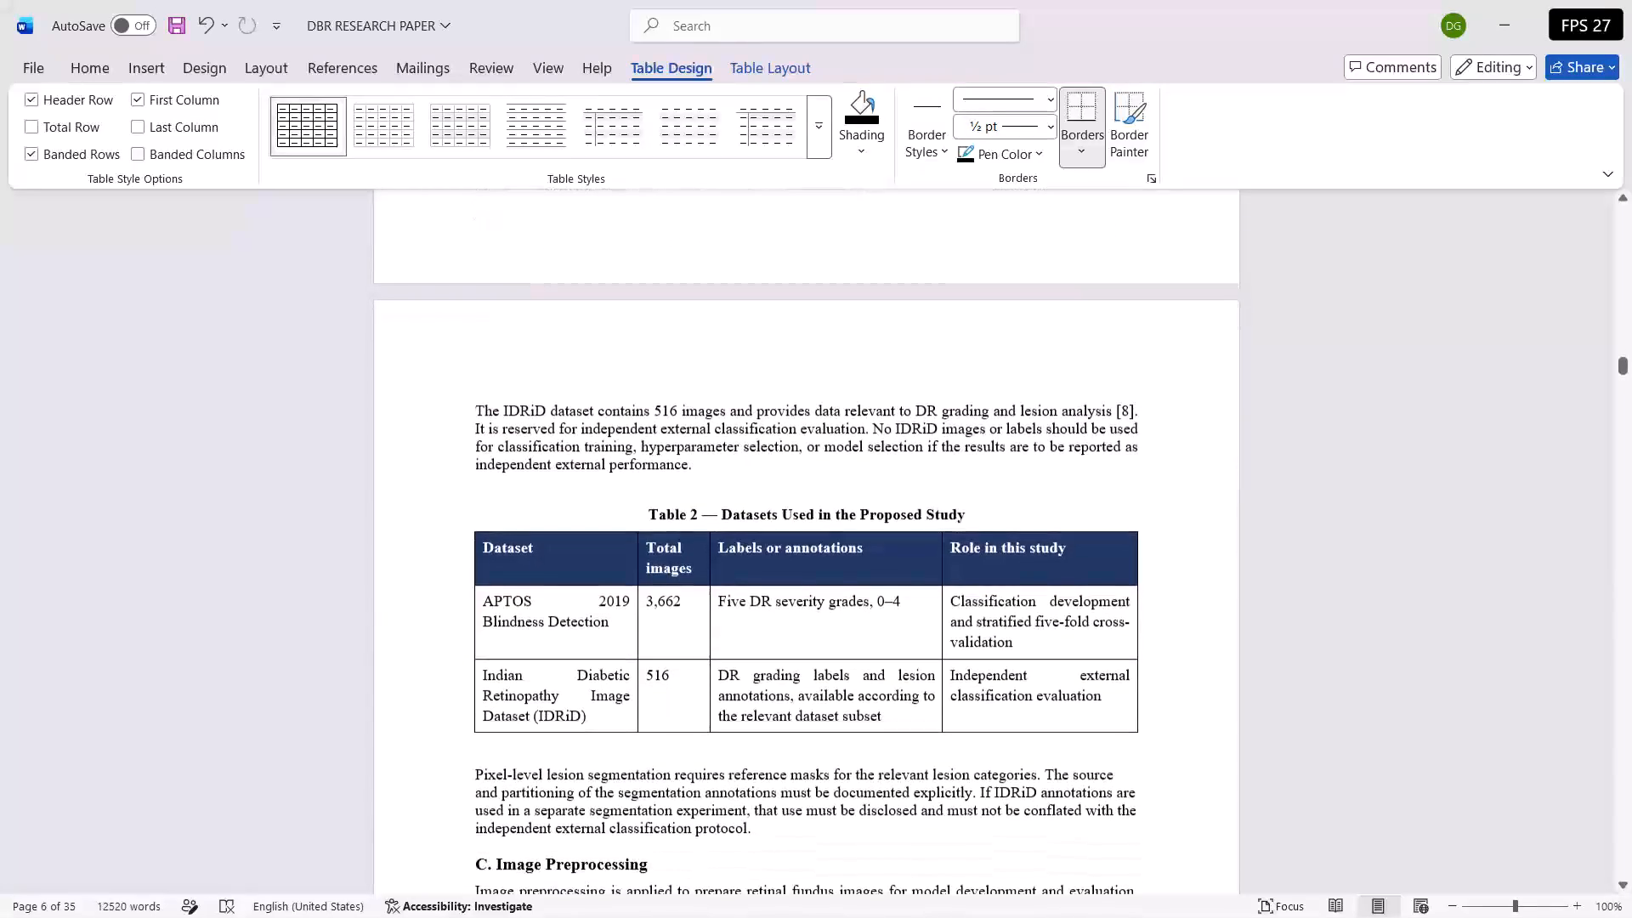
pyautogui.click(593, 552)
pyautogui.click(341, 144)
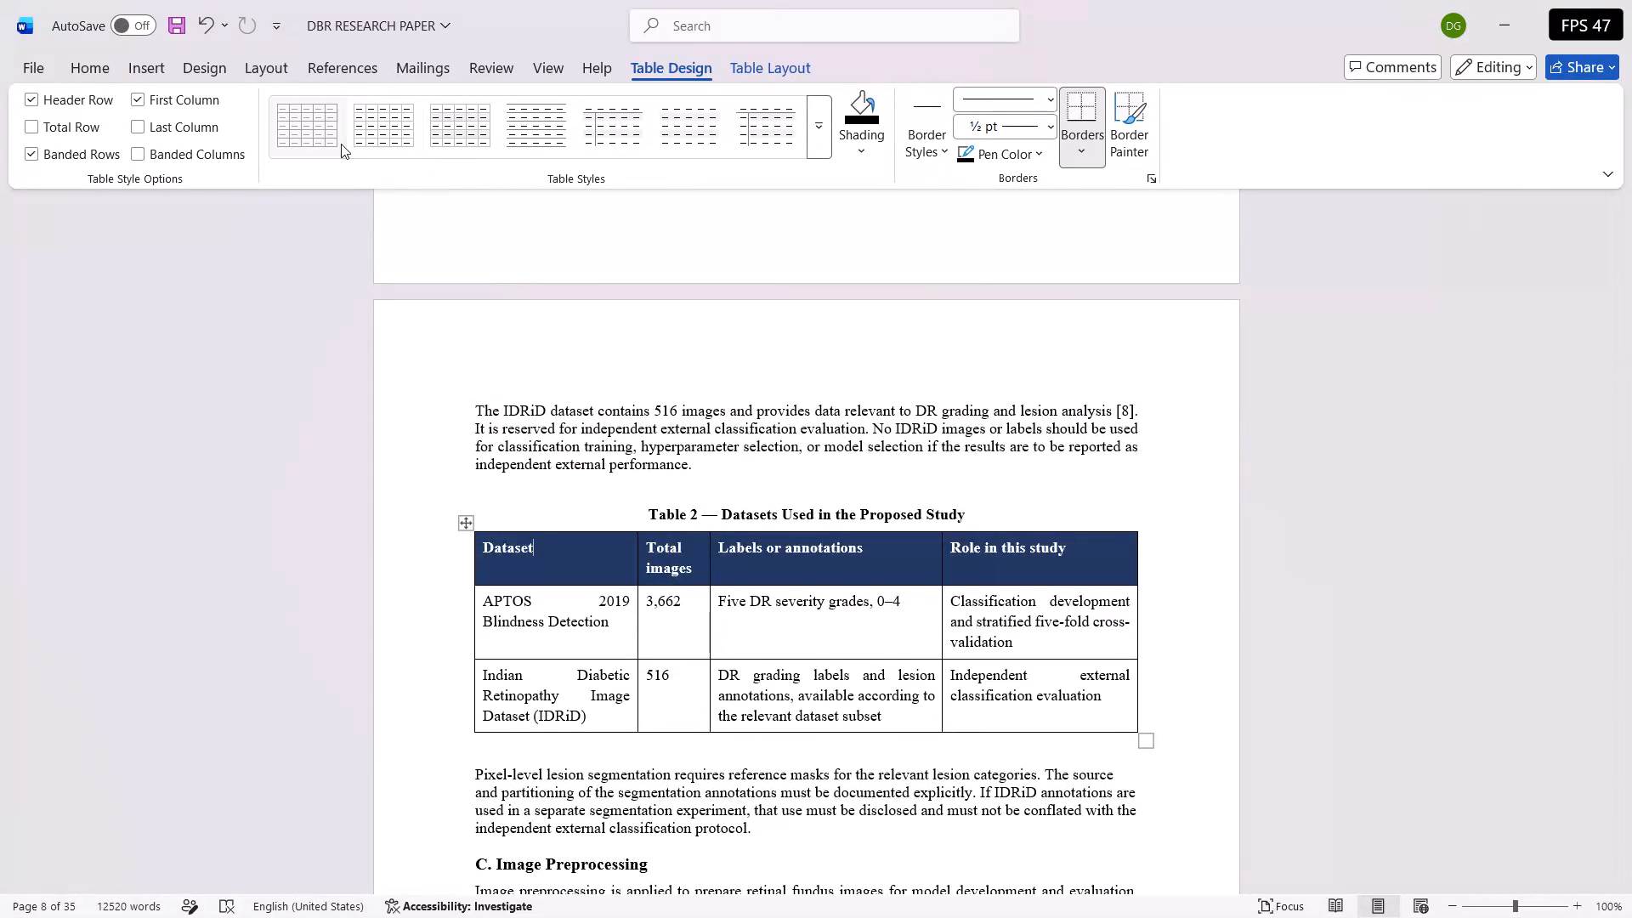
# Apply the plain unshaded grid table style to Table 3, Implementation Environment and Experimental Configuration.
pyautogui.scroll(-4, 763, 471)
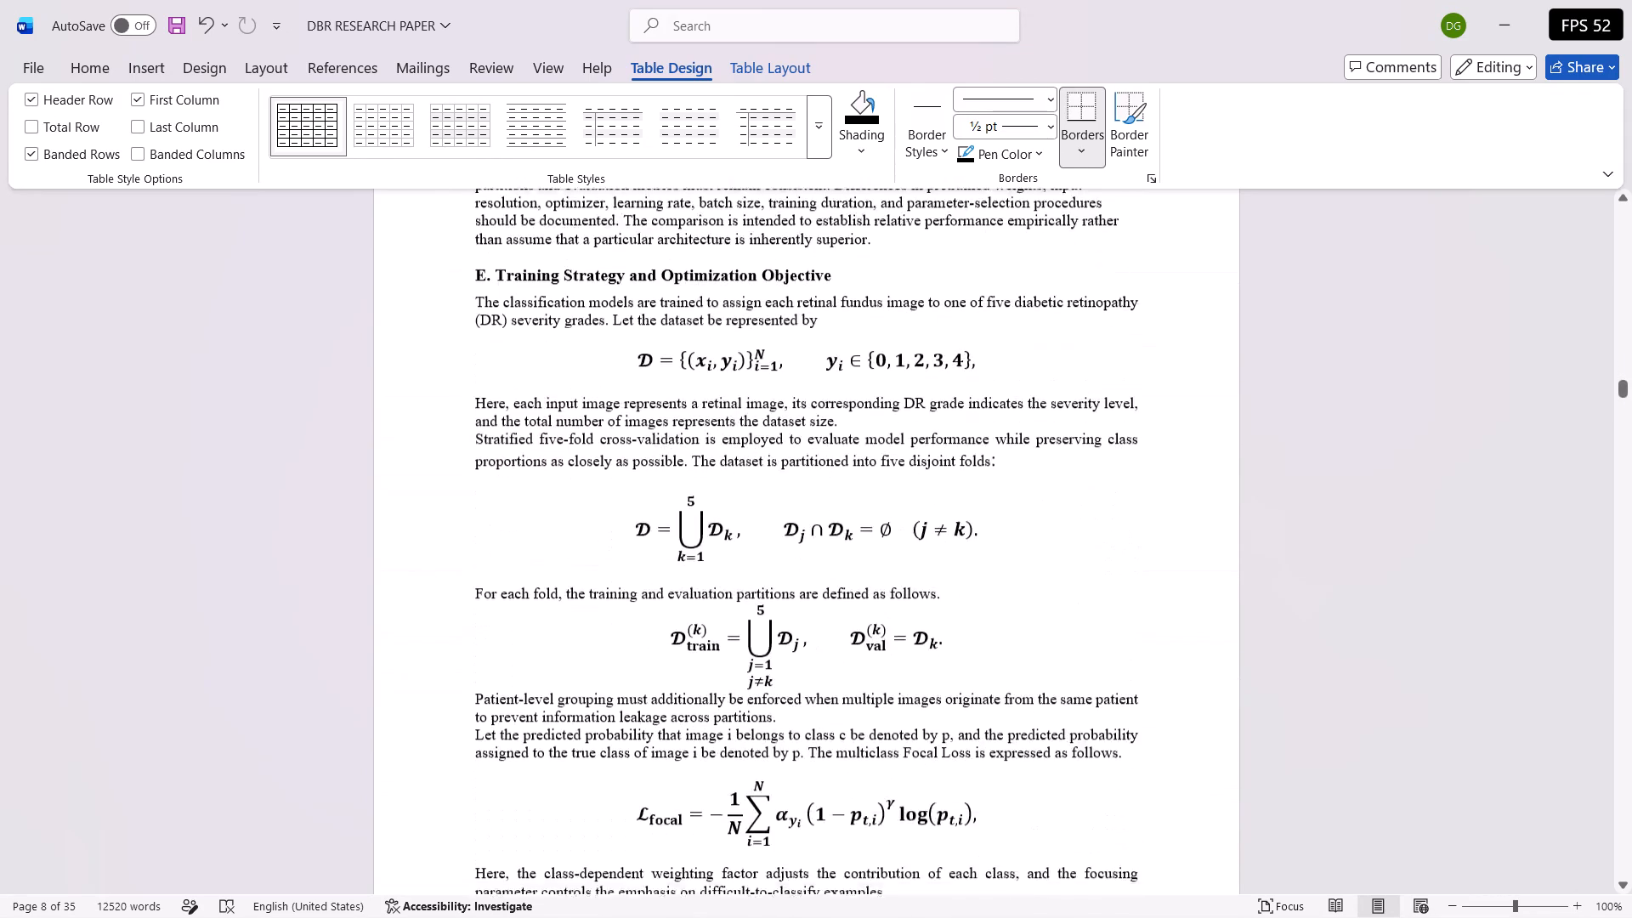
pyautogui.scroll(-5, 763, 471)
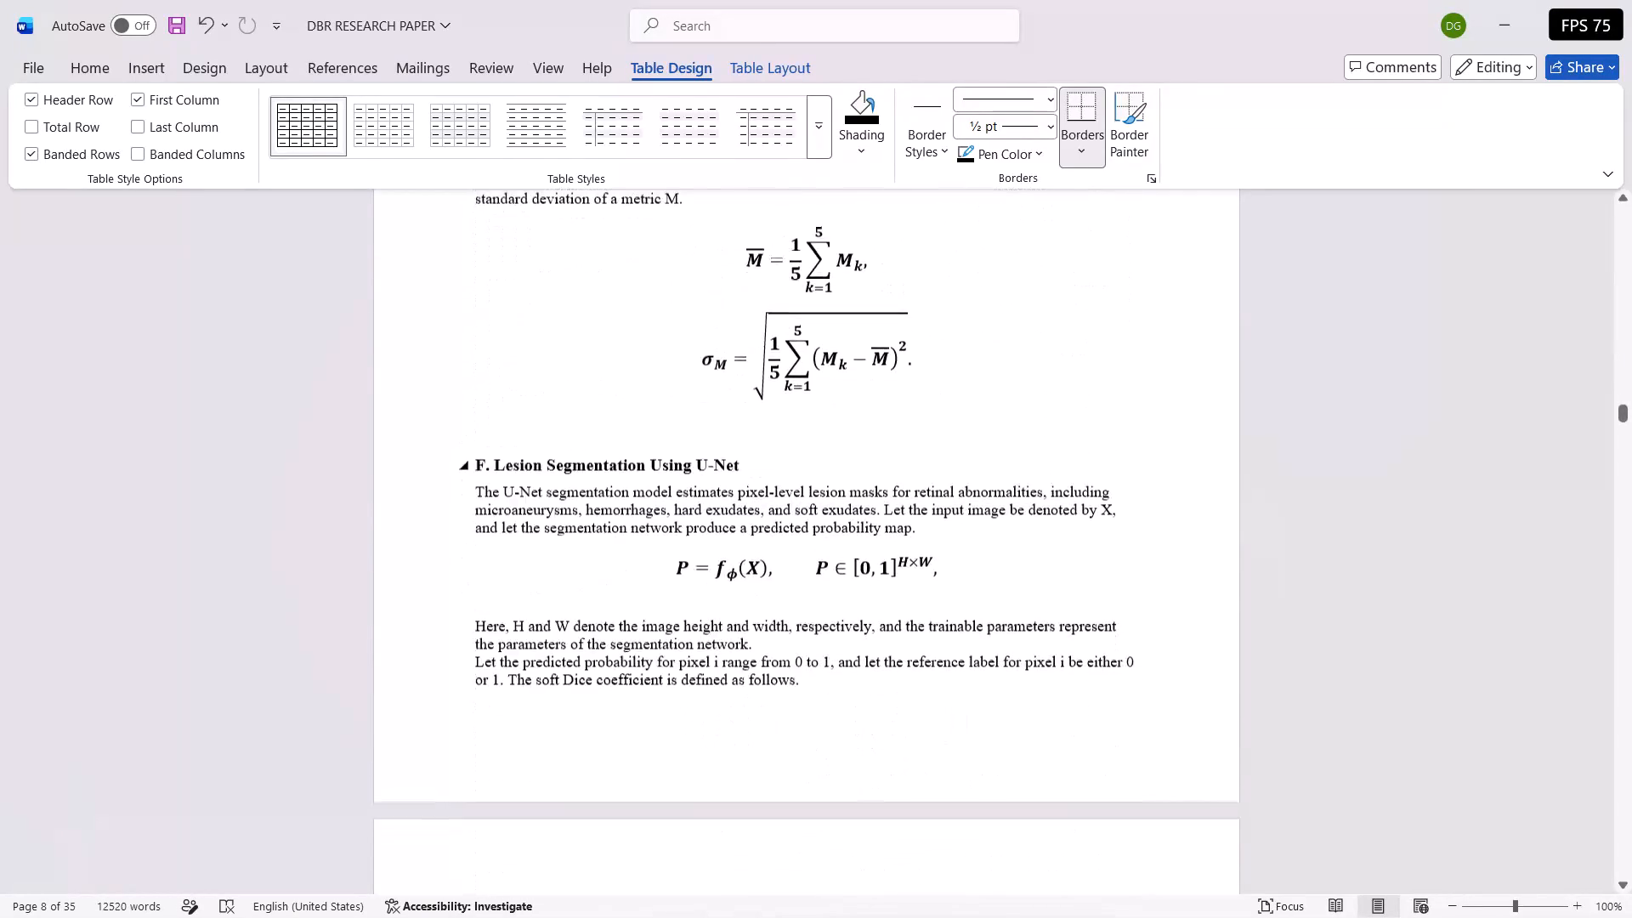
pyautogui.scroll(-5, 763, 471)
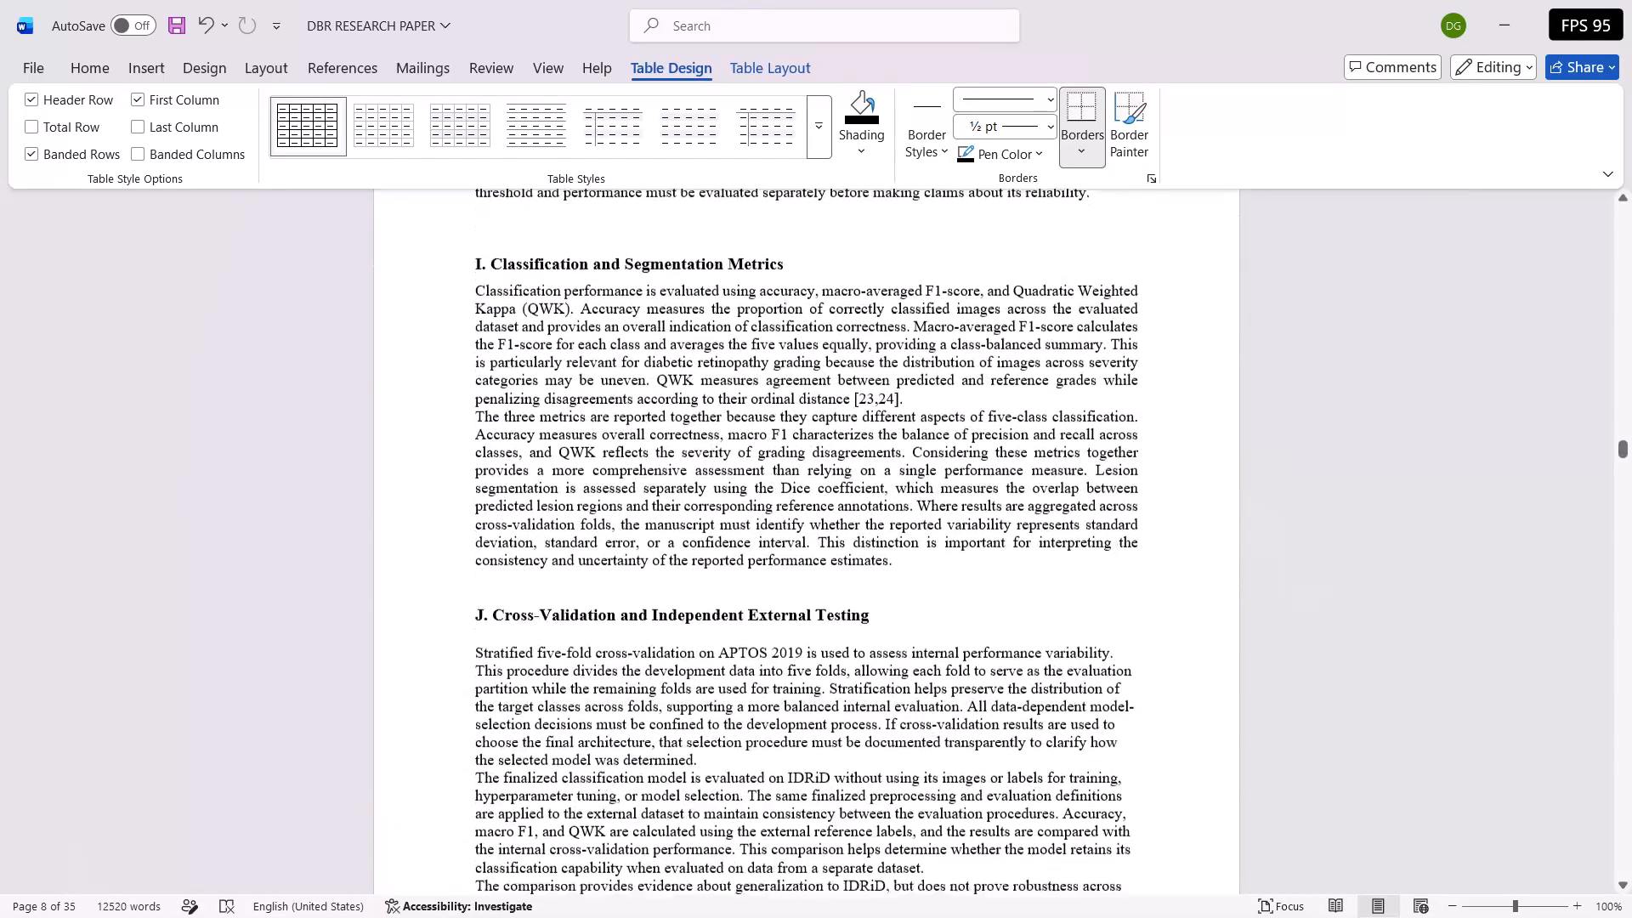
pyautogui.scroll(-5, 763, 471)
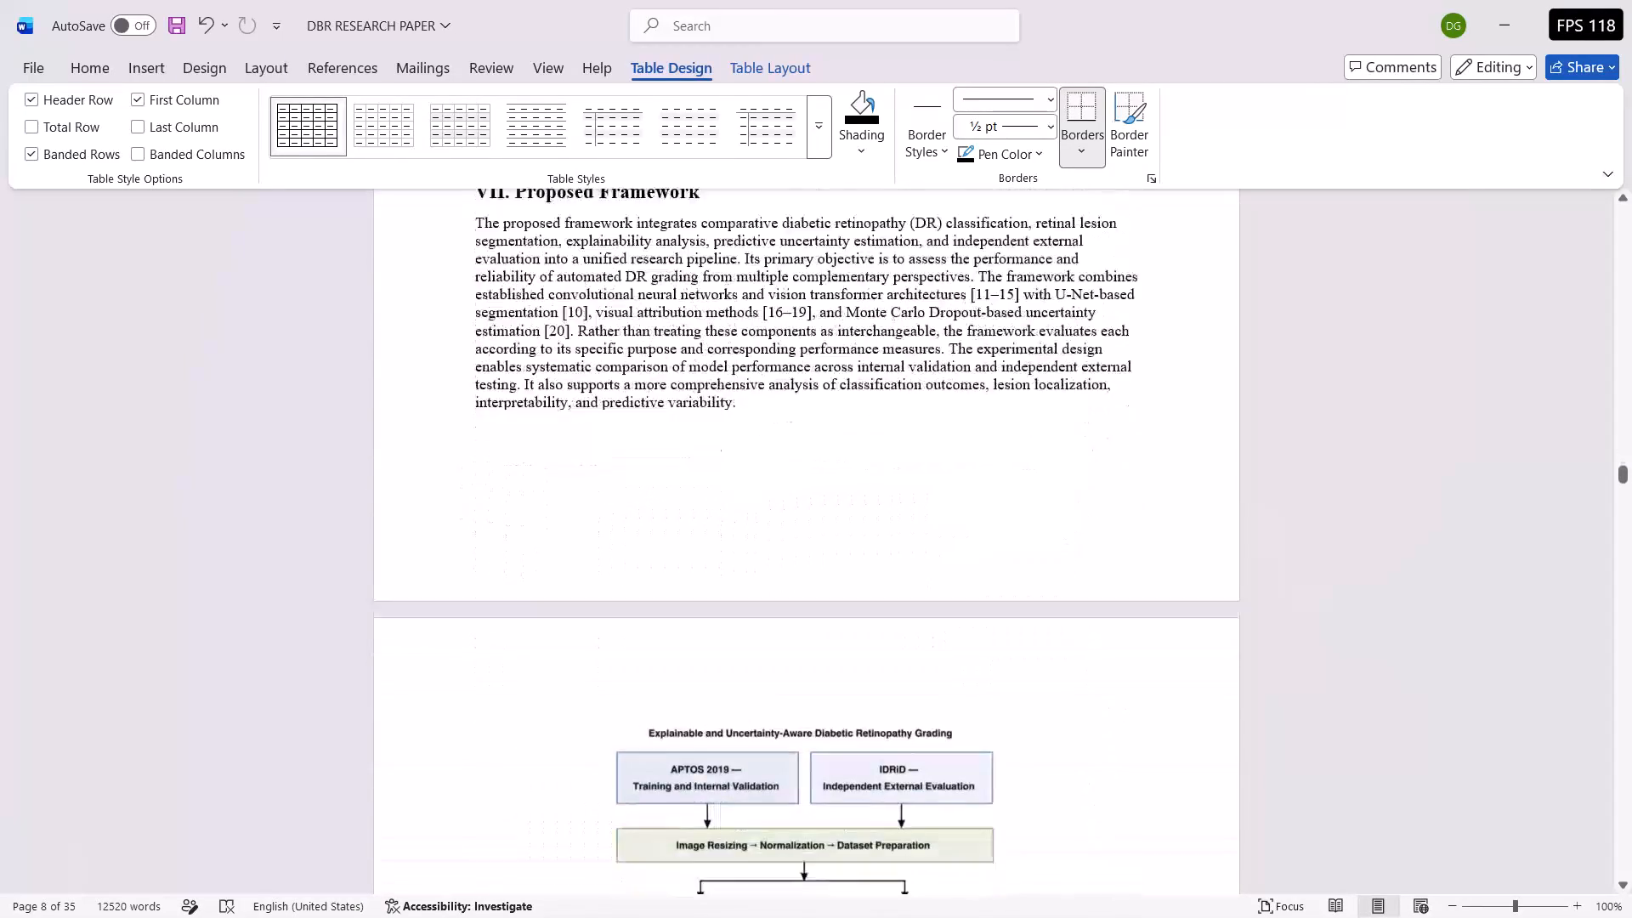
pyautogui.scroll(-5, 763, 471)
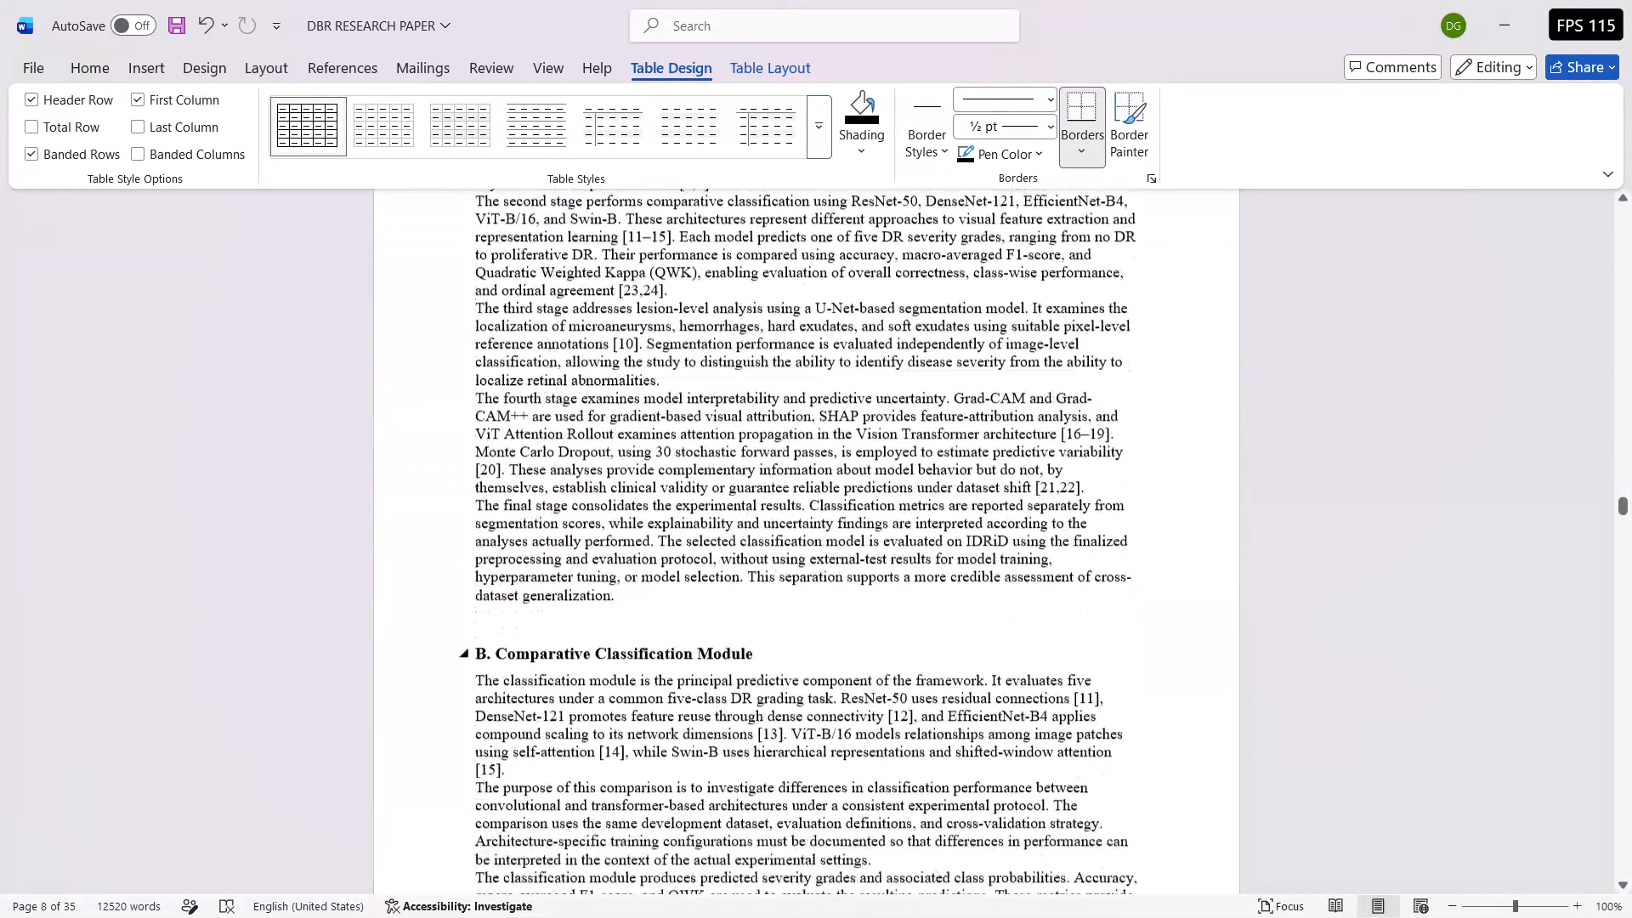
pyautogui.scroll(-5, 763, 471)
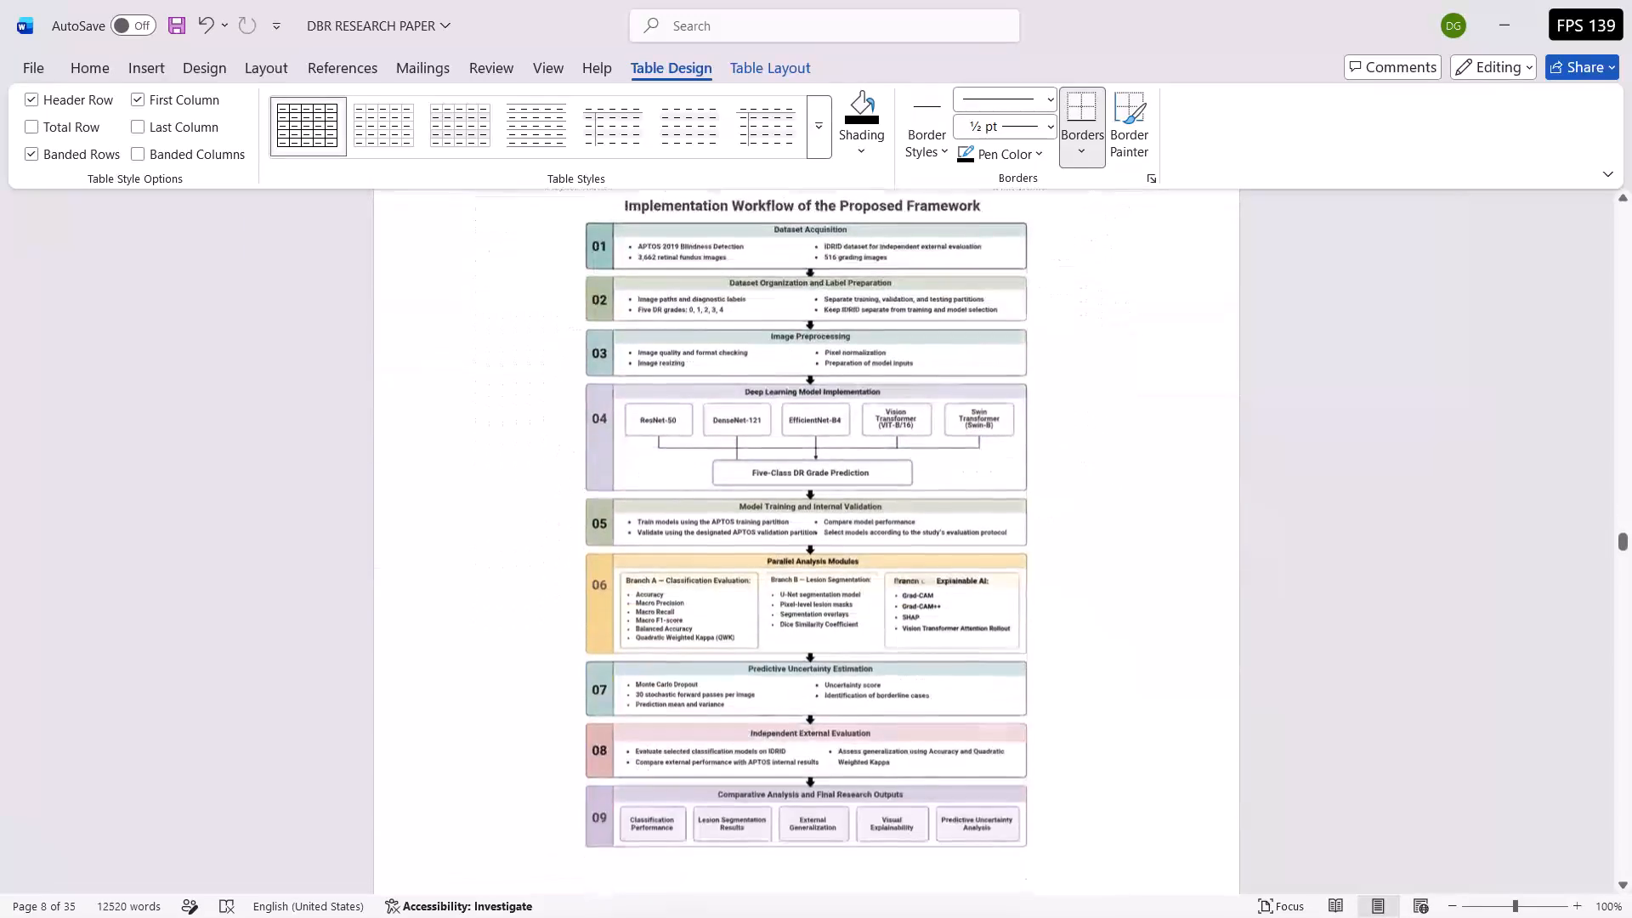
pyautogui.scroll(-2, 763, 471)
pyautogui.click(609, 387)
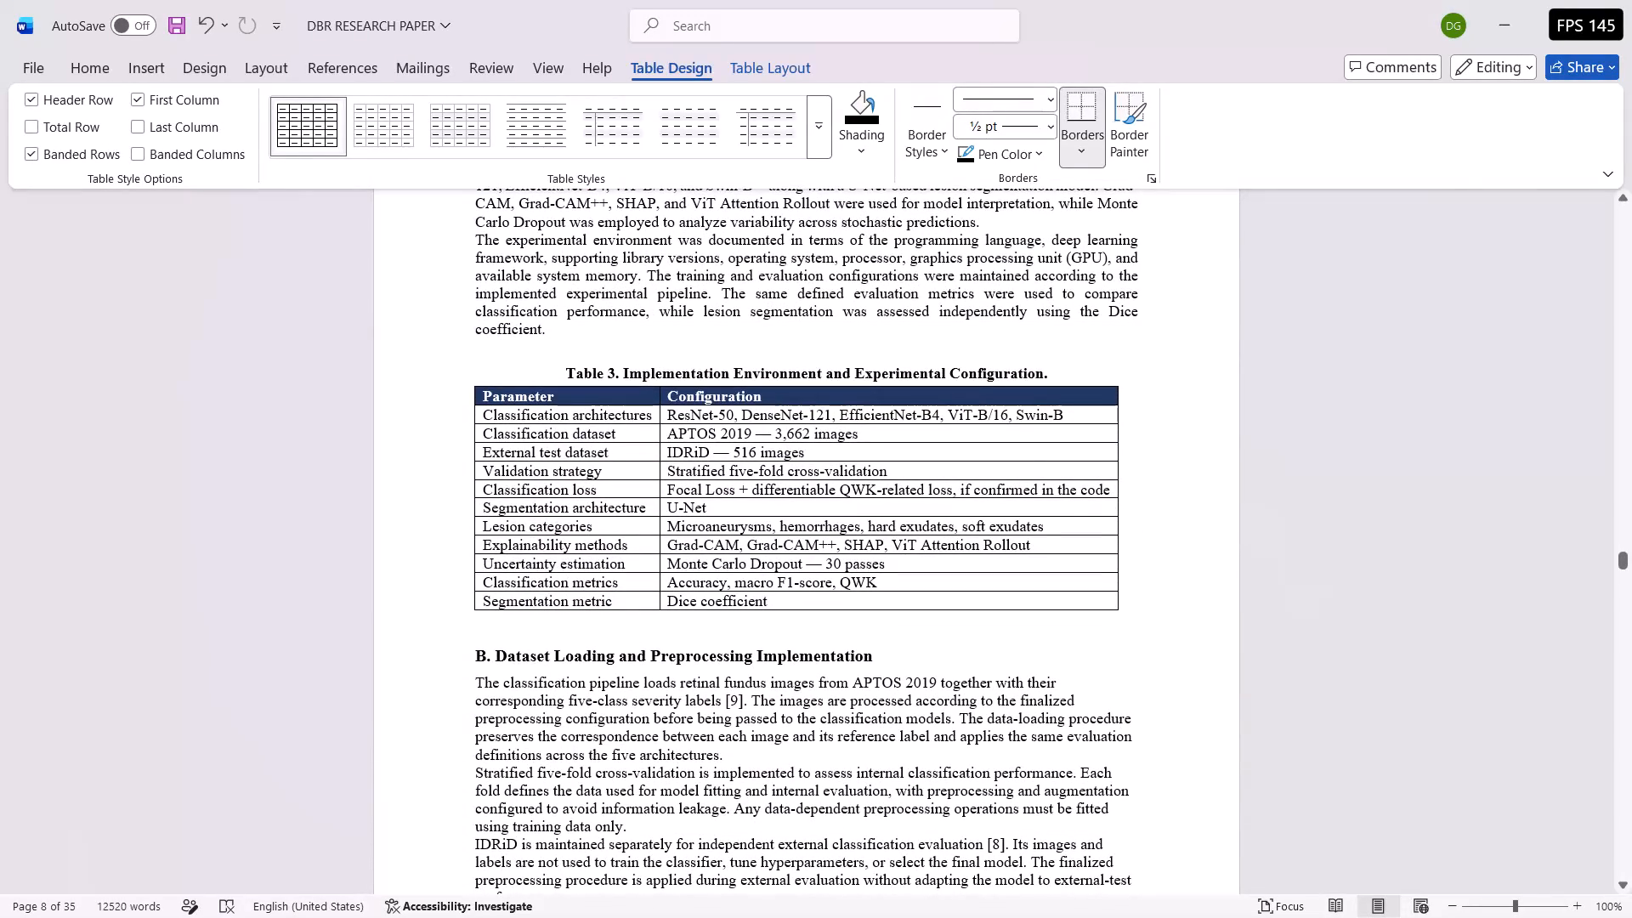
pyautogui.click(605, 398)
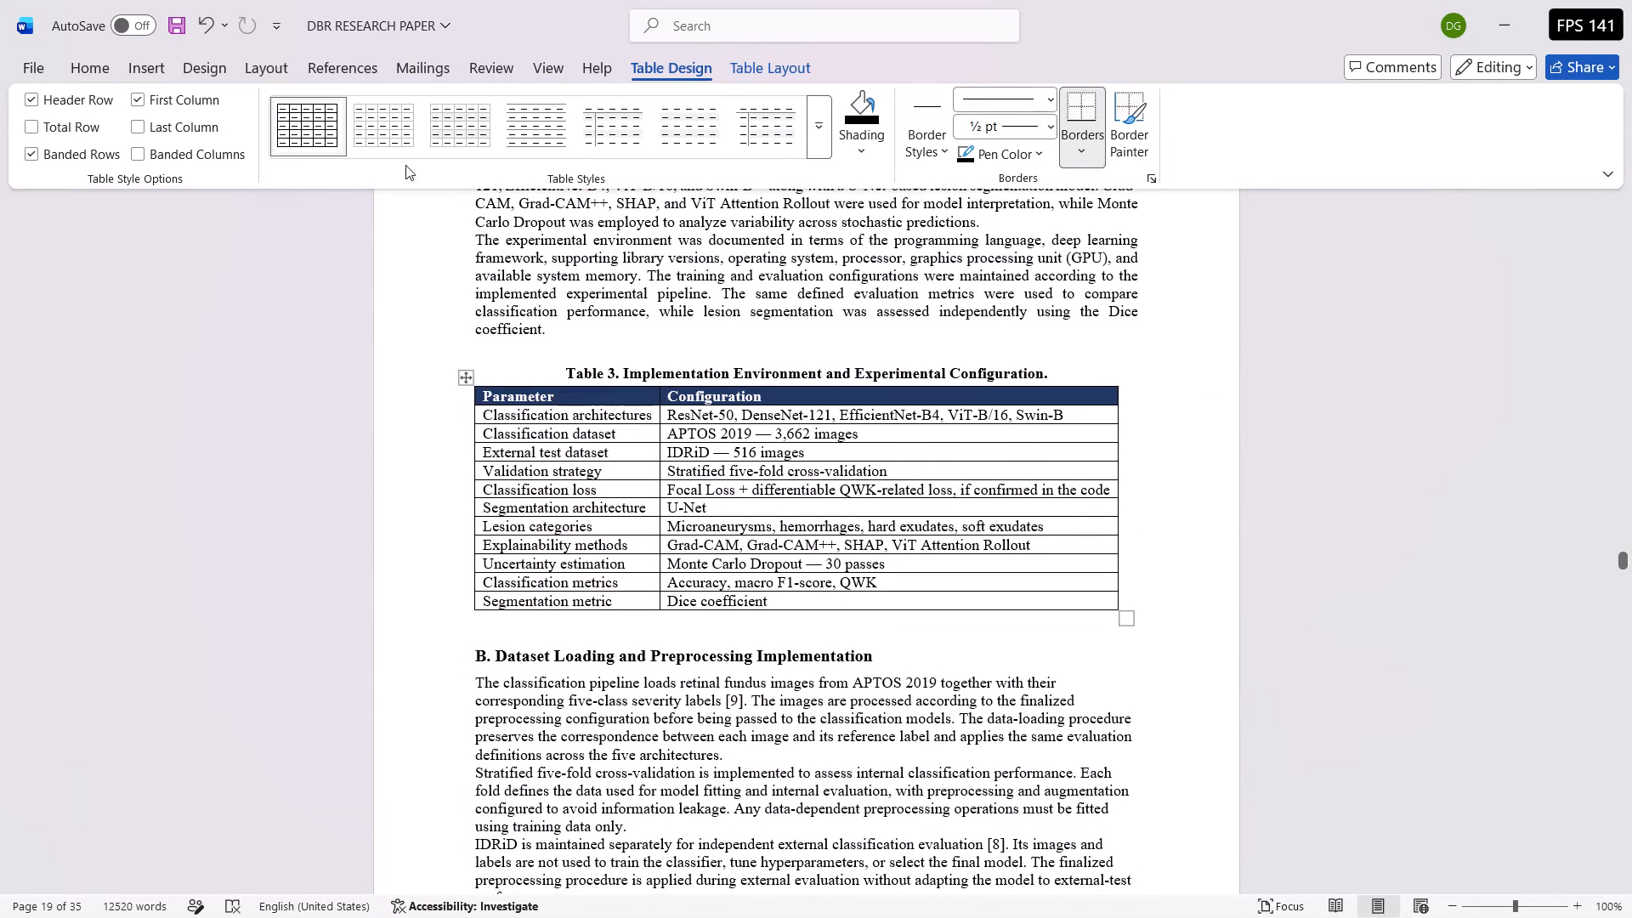
pyautogui.click(312, 123)
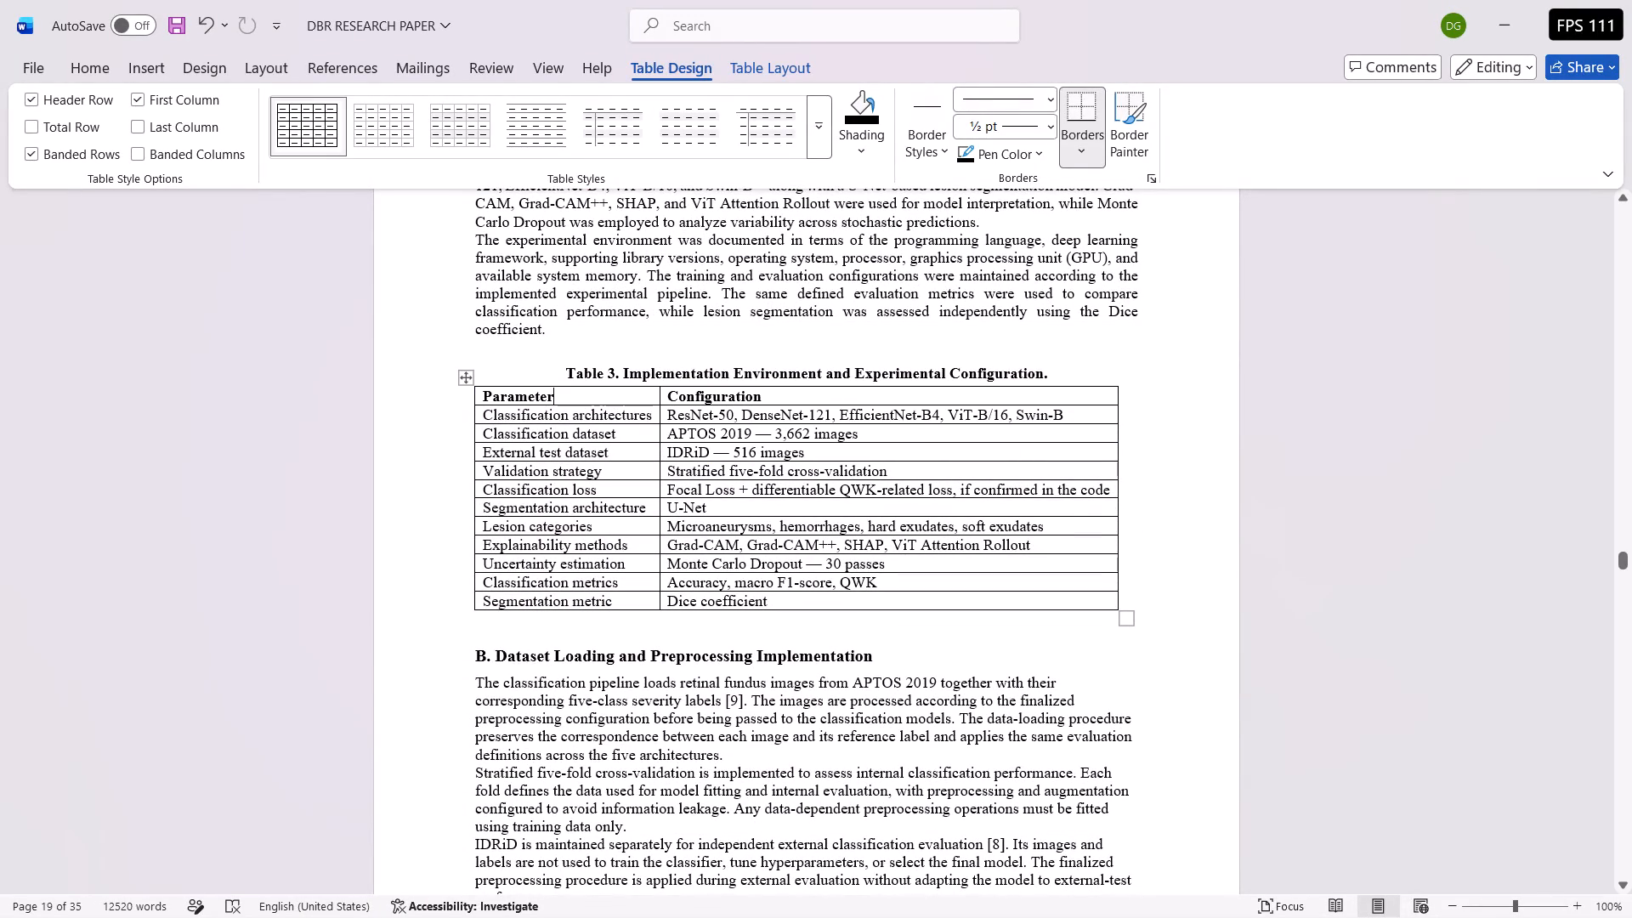
# Apply the same plain grid table style to Table 4, Consolidated Experimental Results of the Proposed DR Grading Framework.
pyautogui.scroll(-2, 818, 643)
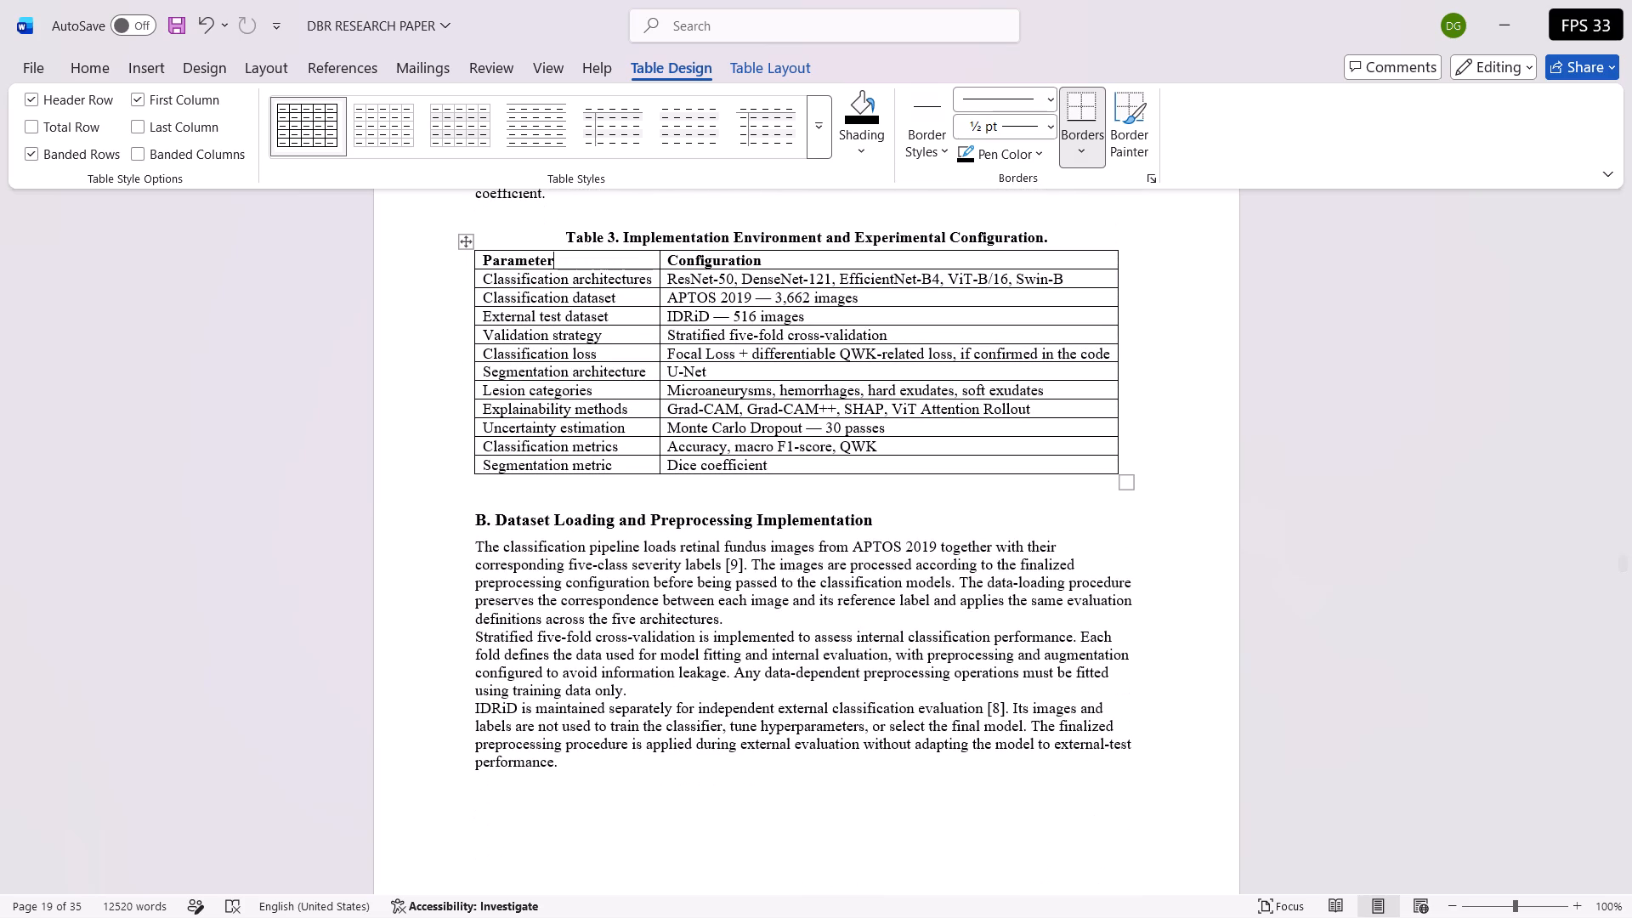
pyautogui.scroll(-1, 533, 728)
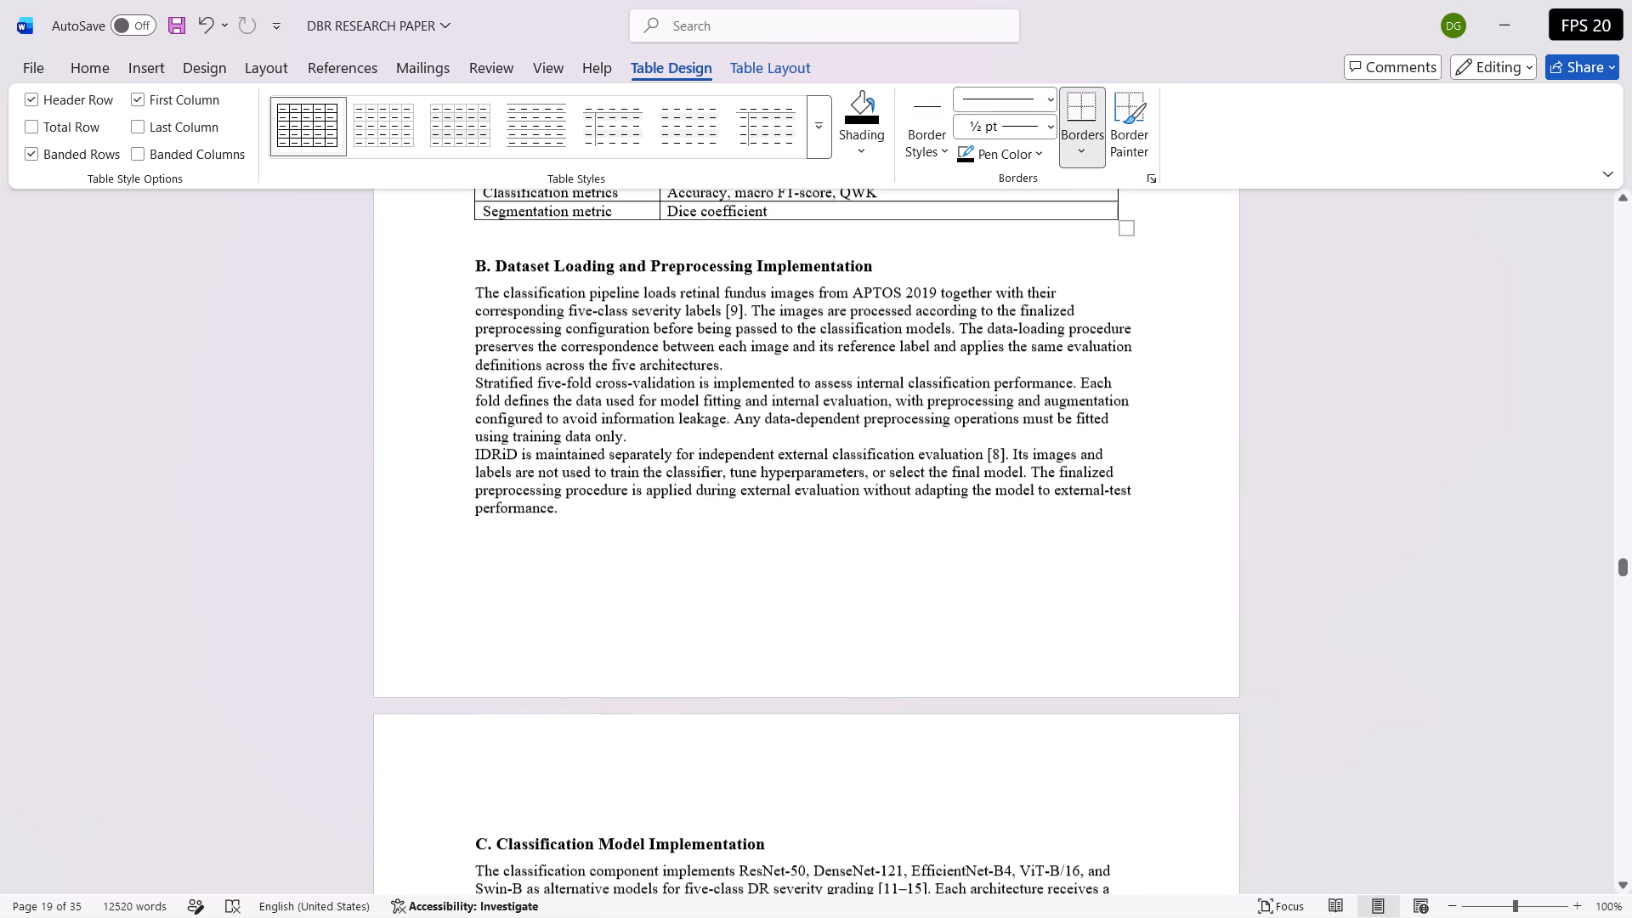
pyautogui.scroll(-1, 360, 733)
pyautogui.scroll(-4, 587, 701)
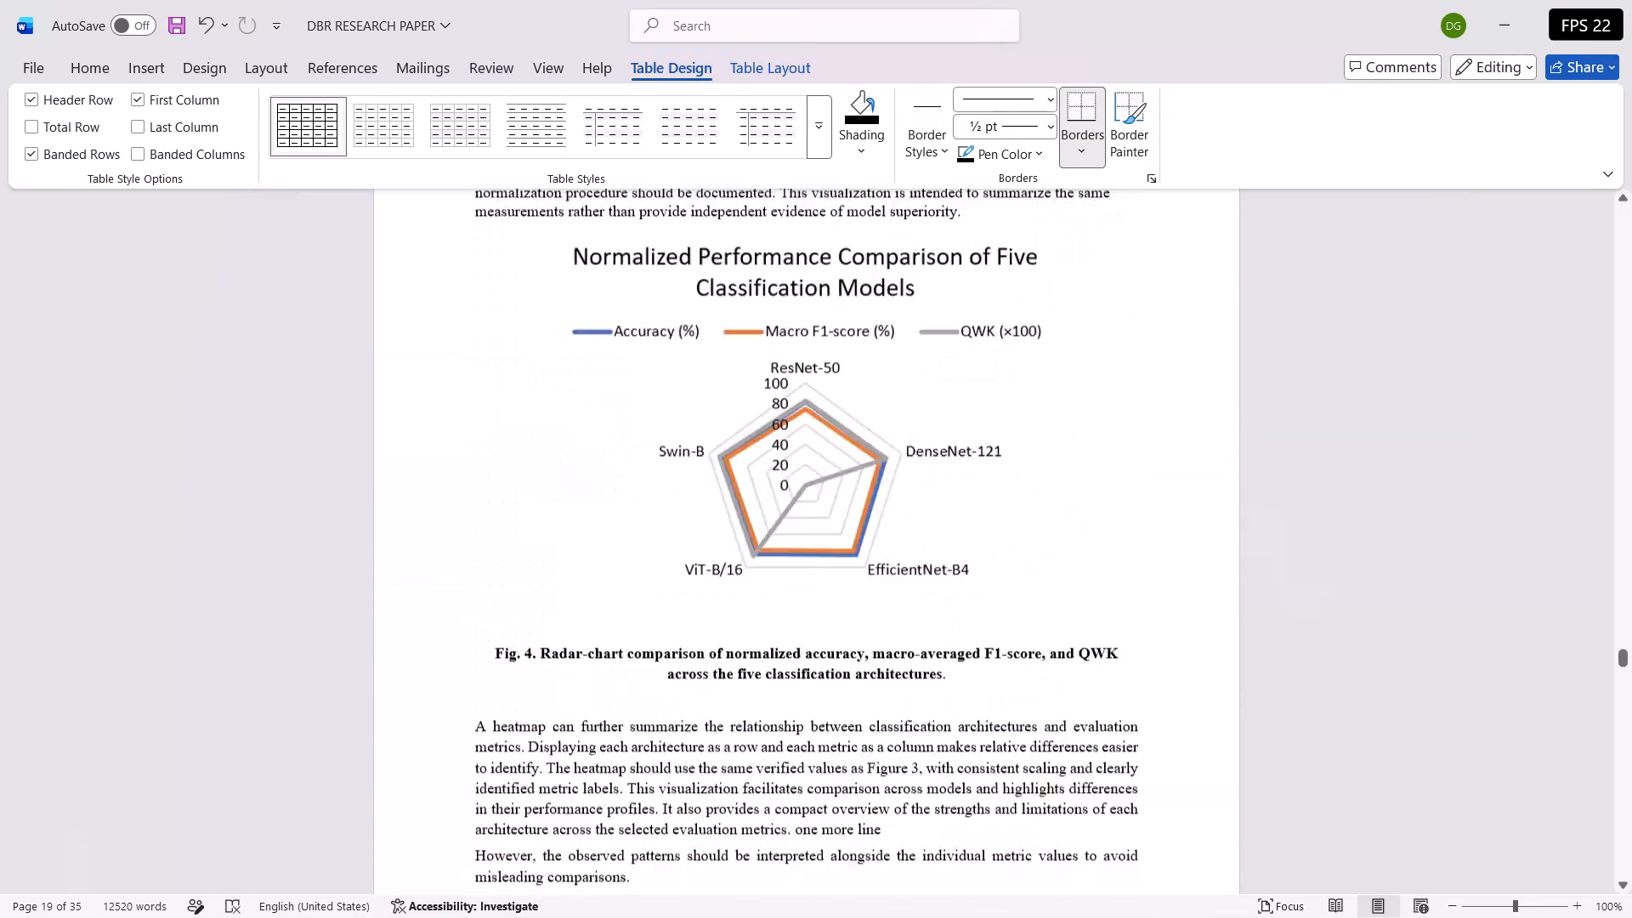
pyautogui.scroll(-4, 587, 701)
pyautogui.keyDown('ctrl'); pyautogui.scroll(-5, 587, 701); pyautogui.keyUp('ctrl')
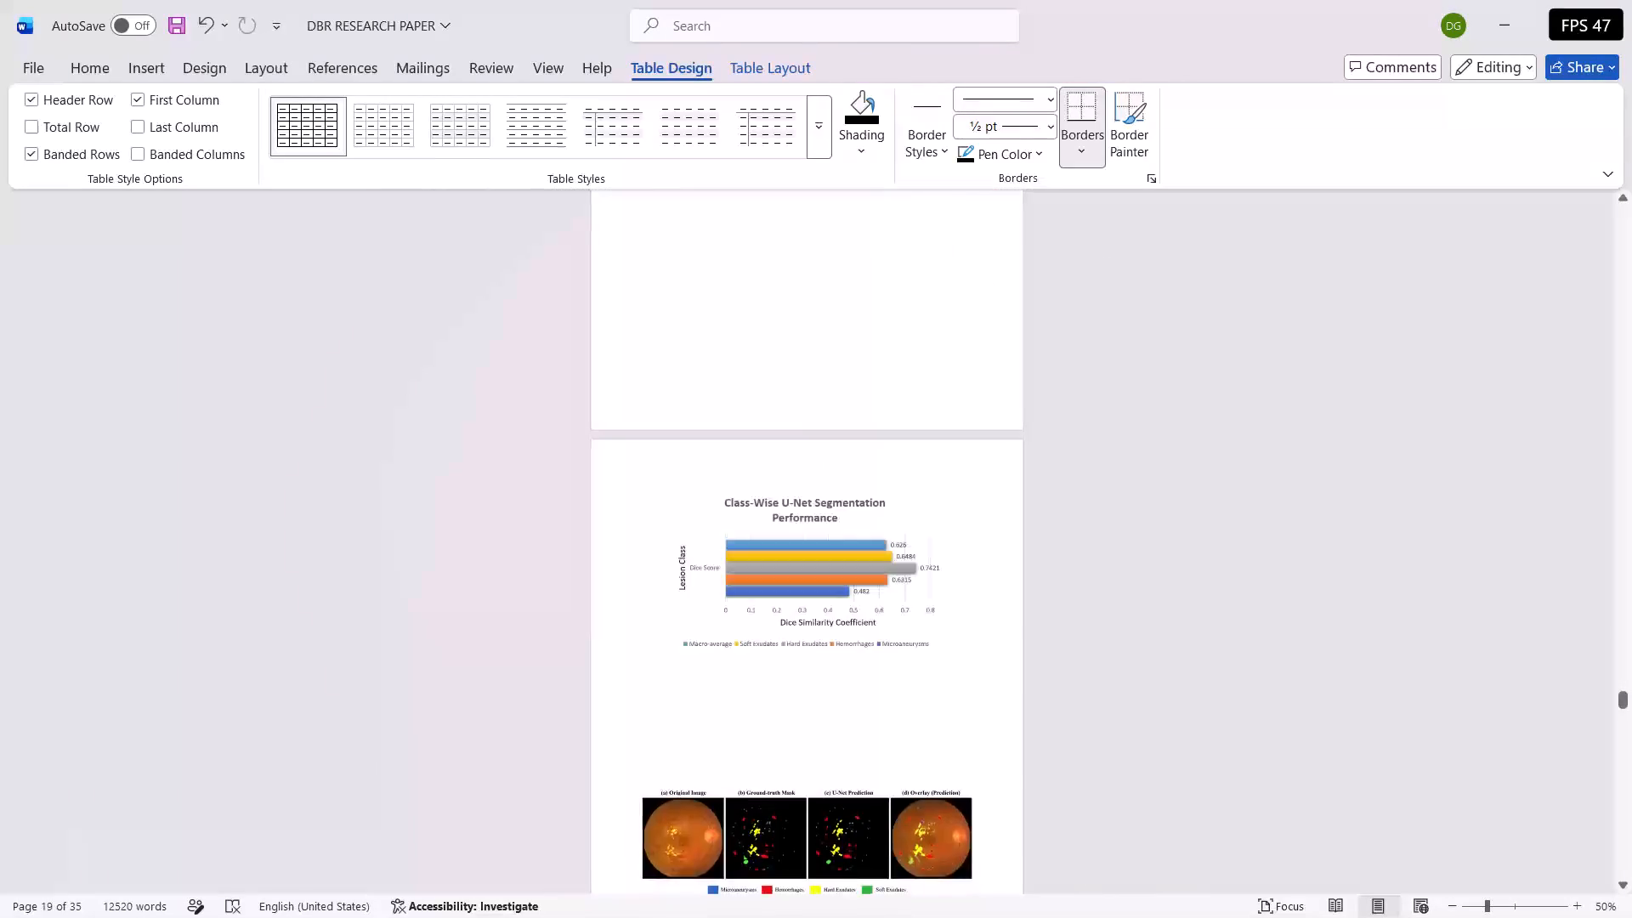
pyautogui.scroll(-1, 779, 435)
pyautogui.scroll(2, 779, 435)
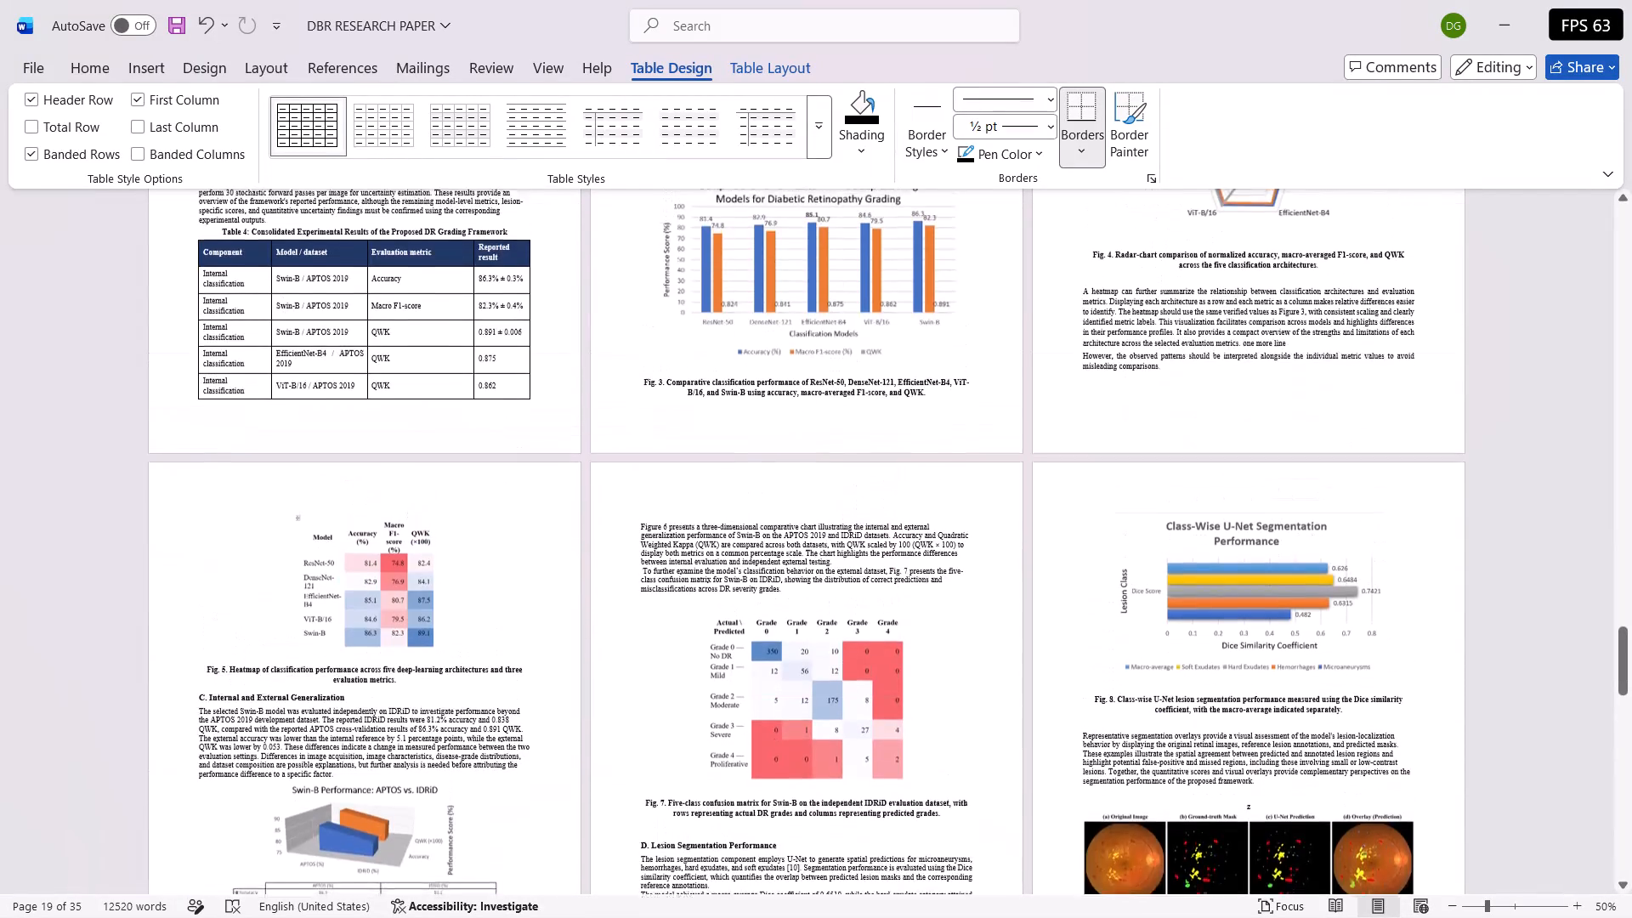
pyautogui.scroll(3, 779, 435)
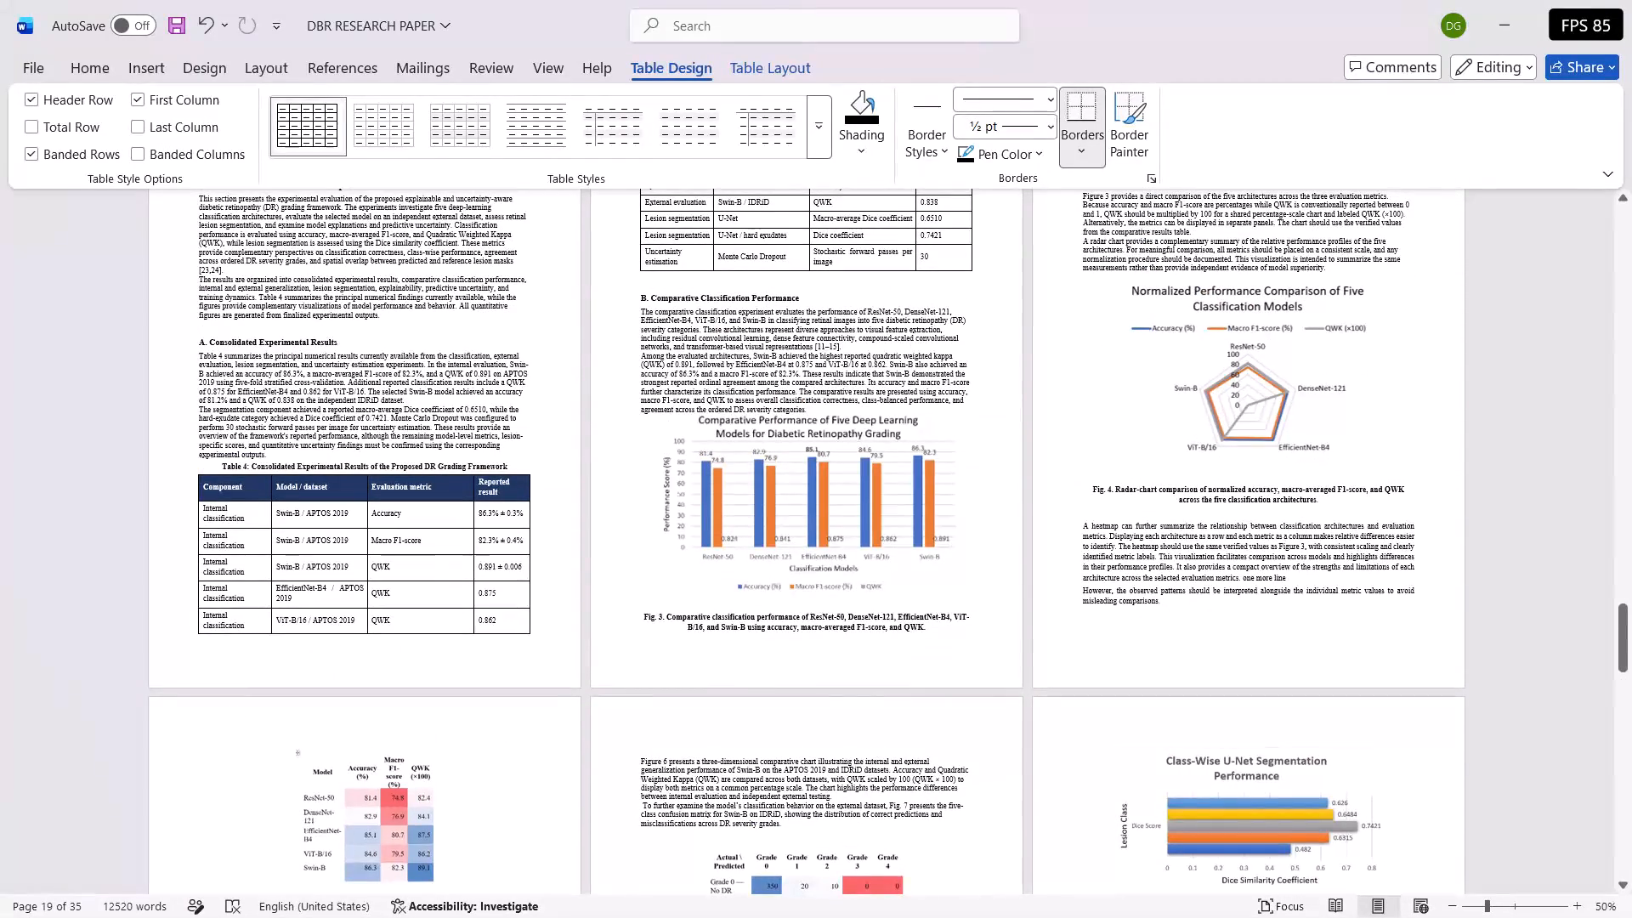
pyautogui.click(254, 488)
pyautogui.click(309, 121)
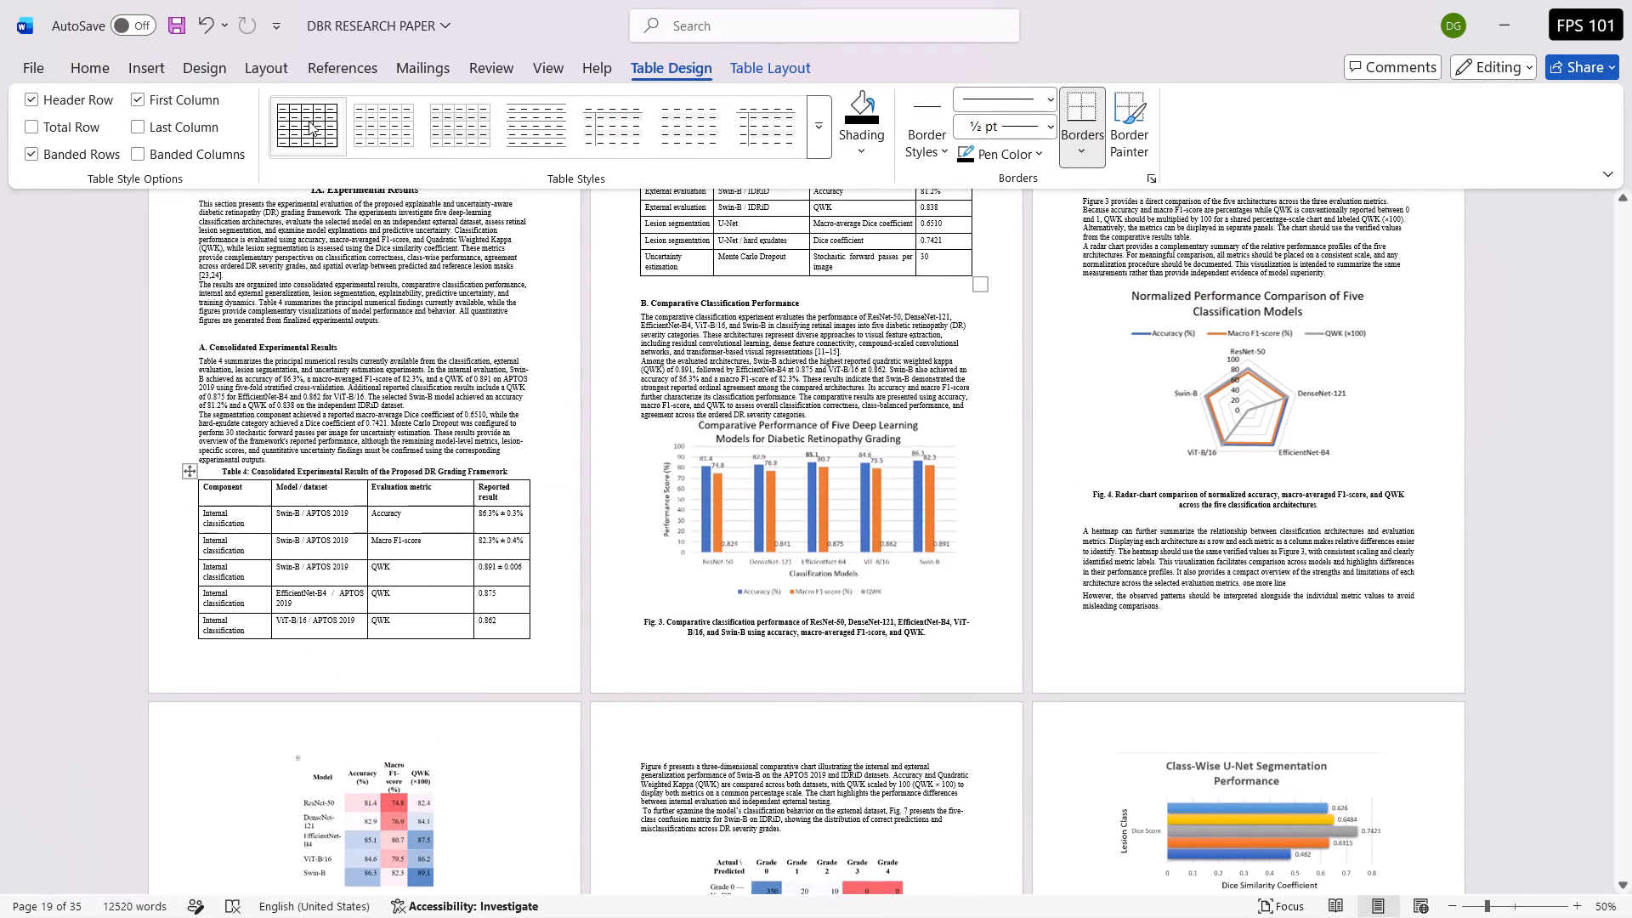
# Check the remaining pages through the References for shaded tables and save the DBR RESEARCH PAPER document.
pyautogui.scroll(-4, 529, 311)
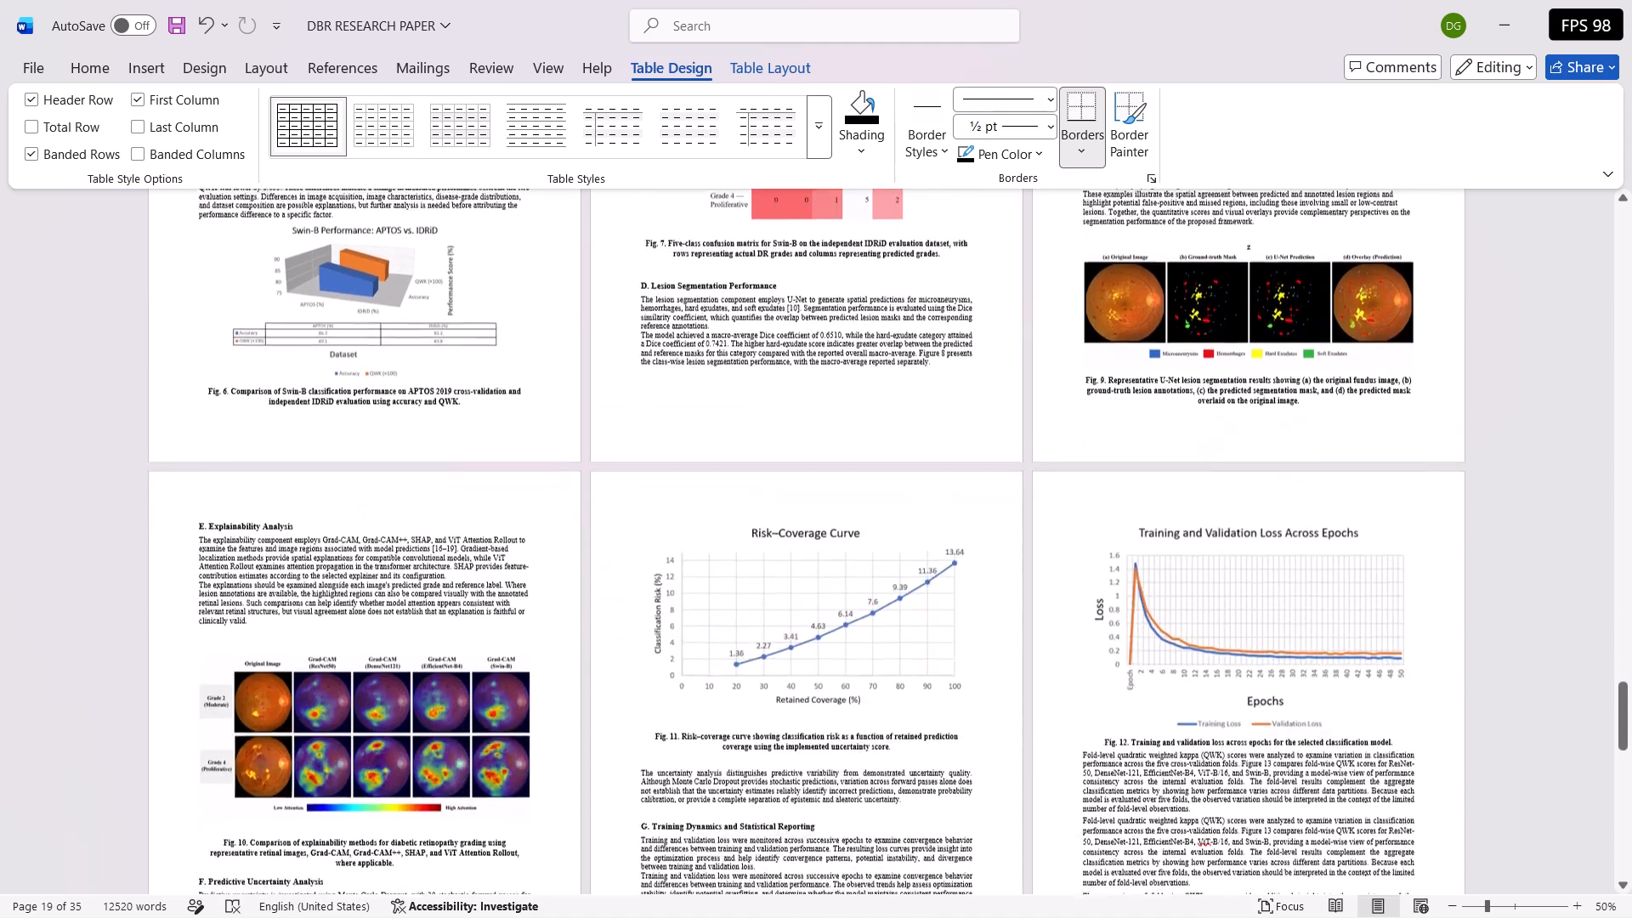
pyautogui.scroll(-5, 529, 311)
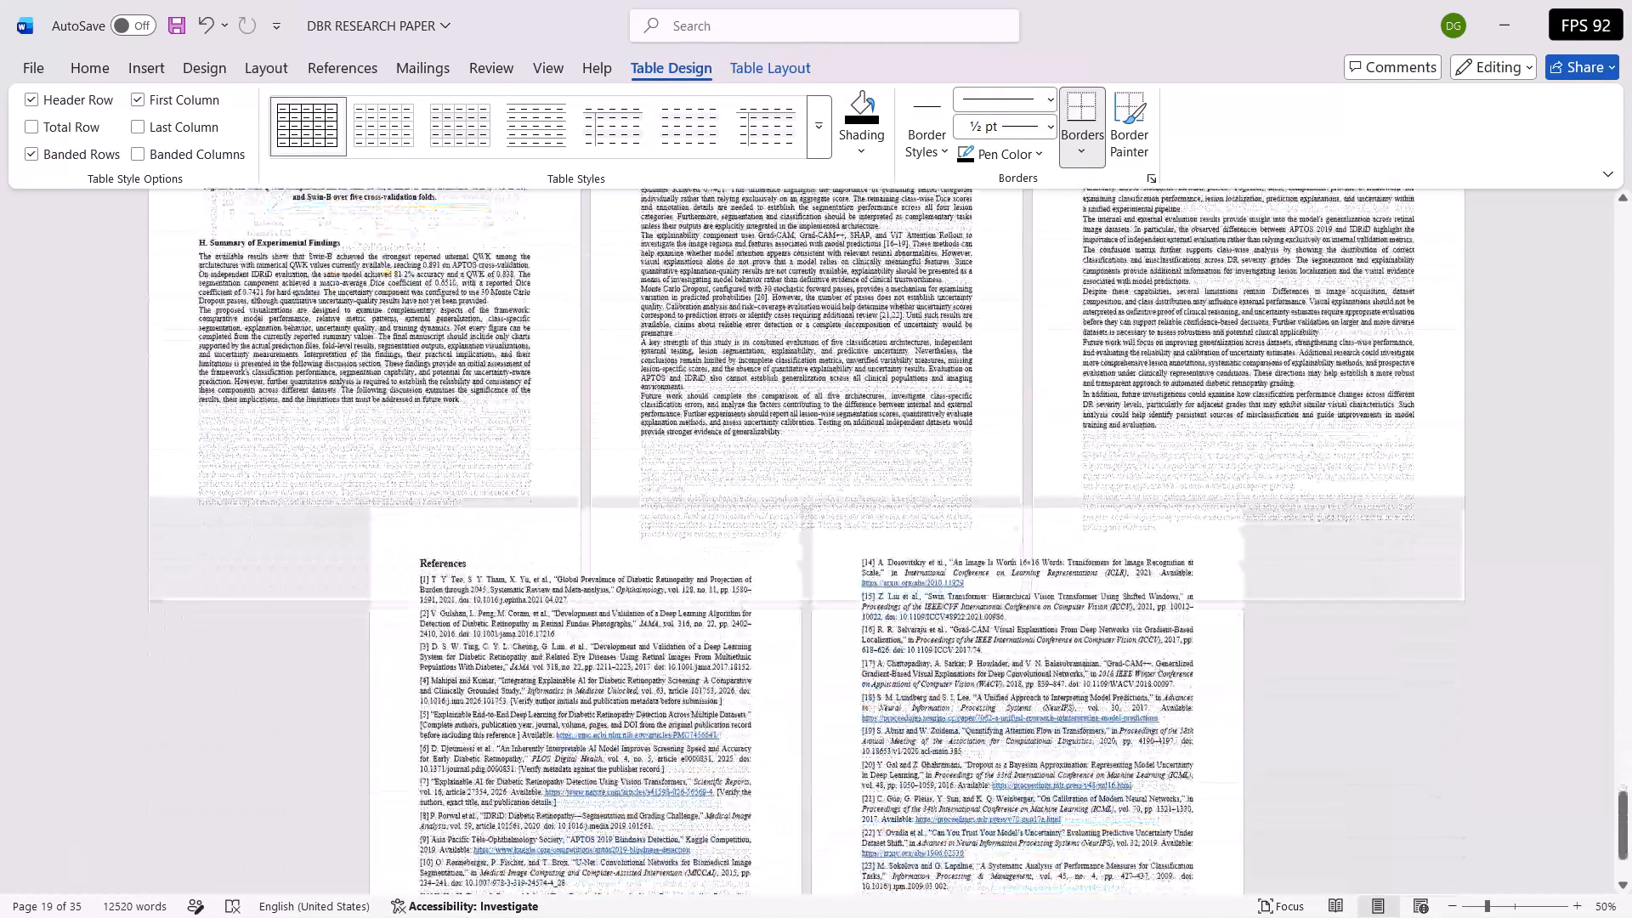
pyautogui.scroll(-2, 529, 311)
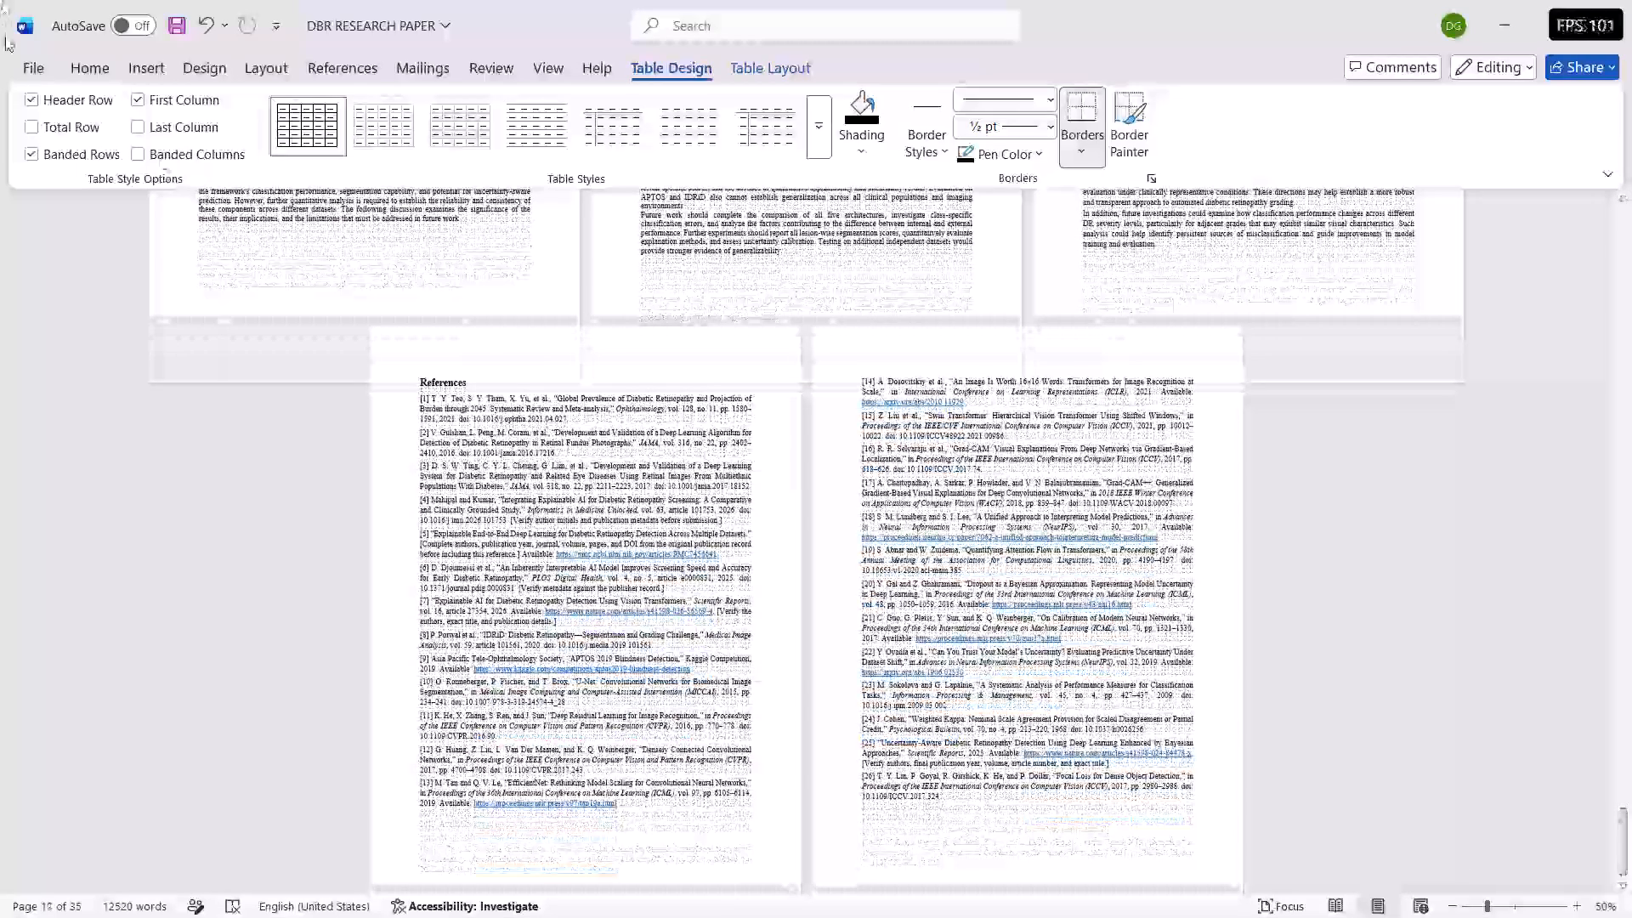
pyautogui.click(31, 64)
pyautogui.click(64, 349)
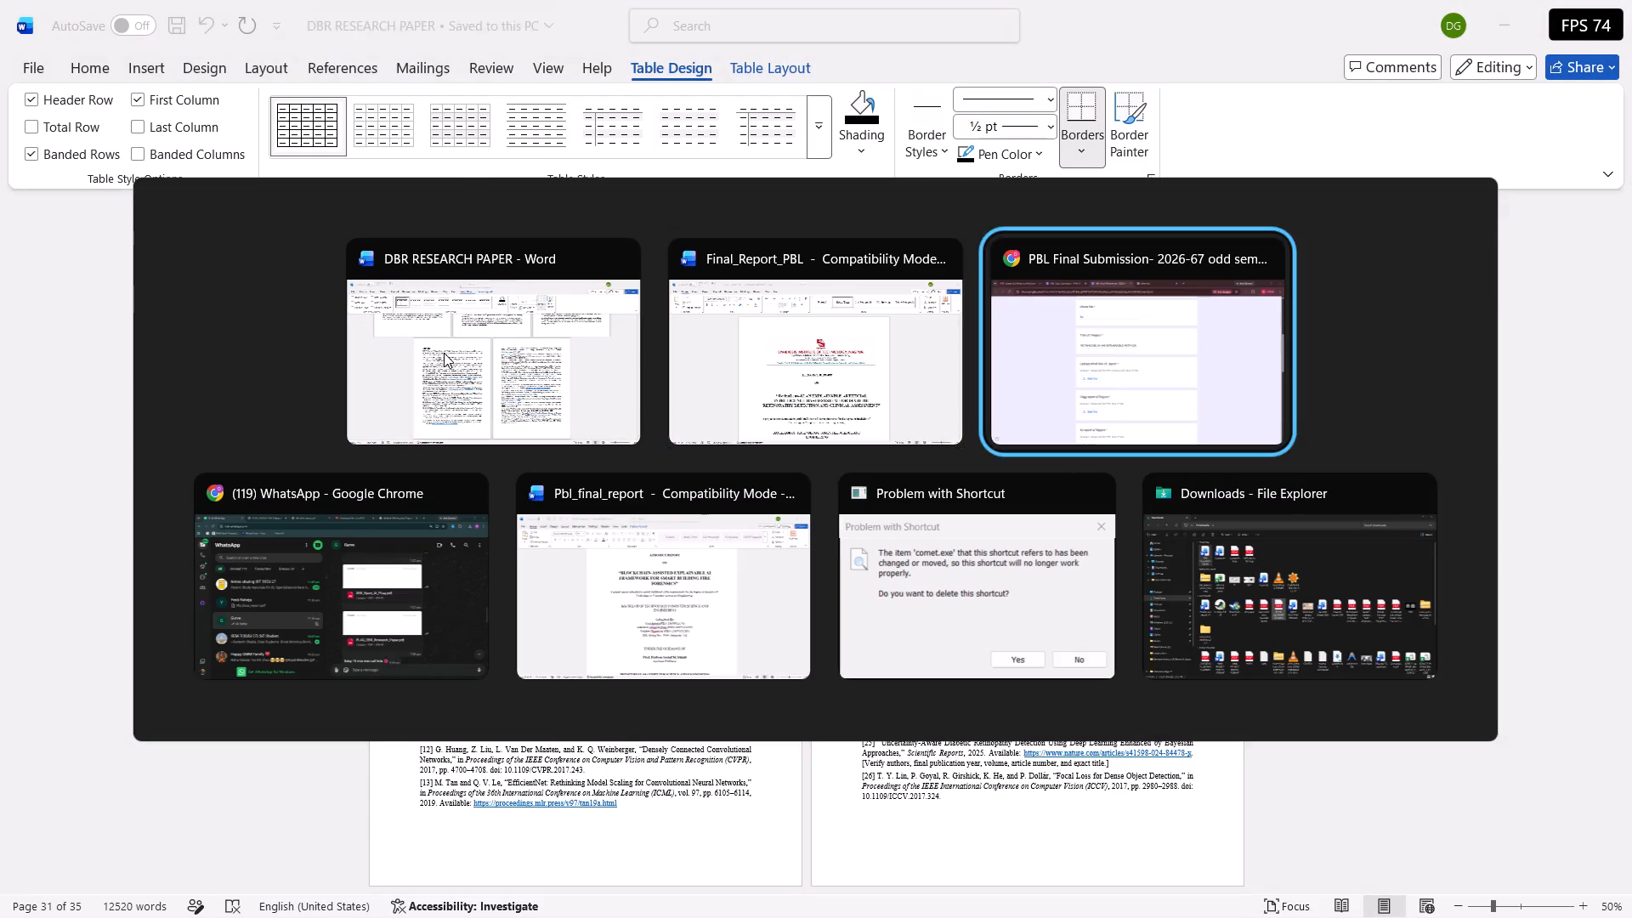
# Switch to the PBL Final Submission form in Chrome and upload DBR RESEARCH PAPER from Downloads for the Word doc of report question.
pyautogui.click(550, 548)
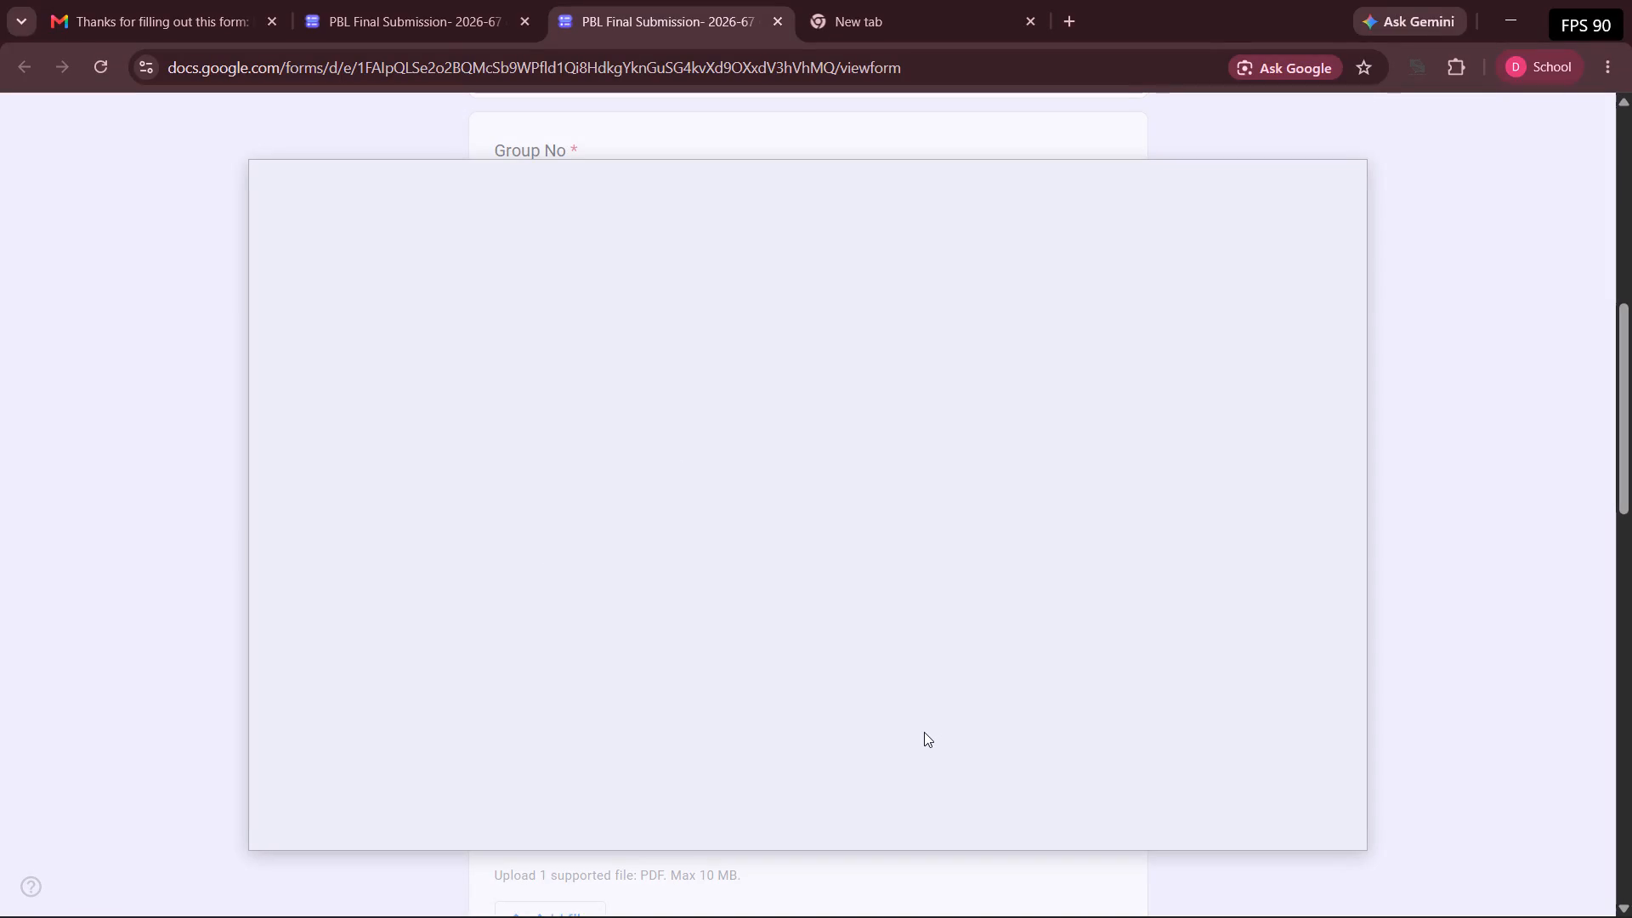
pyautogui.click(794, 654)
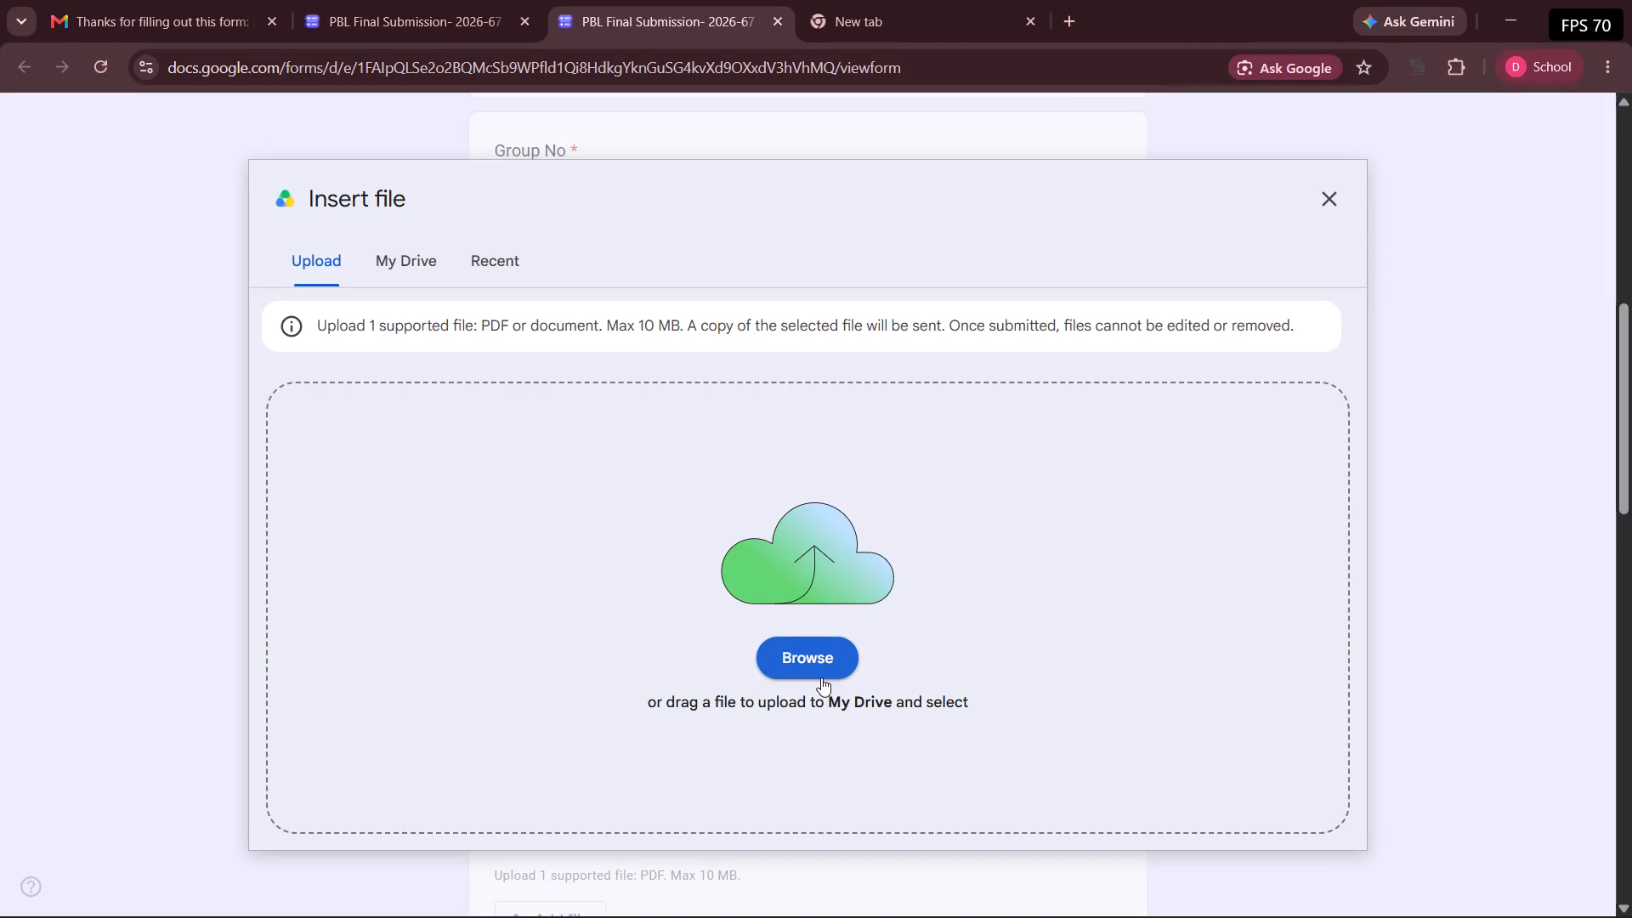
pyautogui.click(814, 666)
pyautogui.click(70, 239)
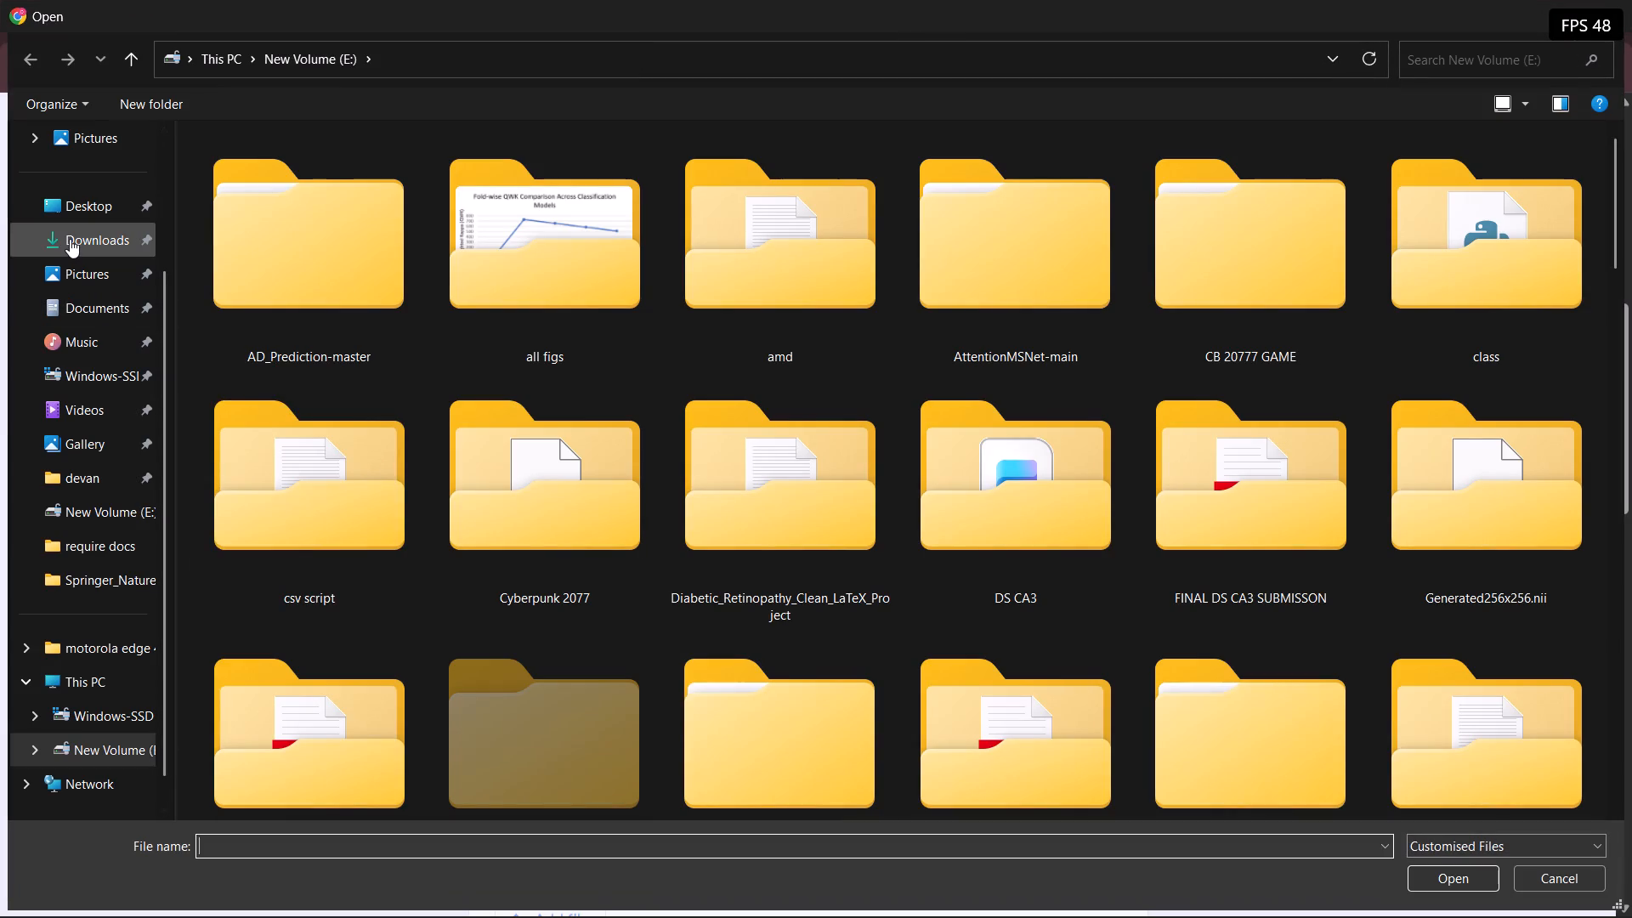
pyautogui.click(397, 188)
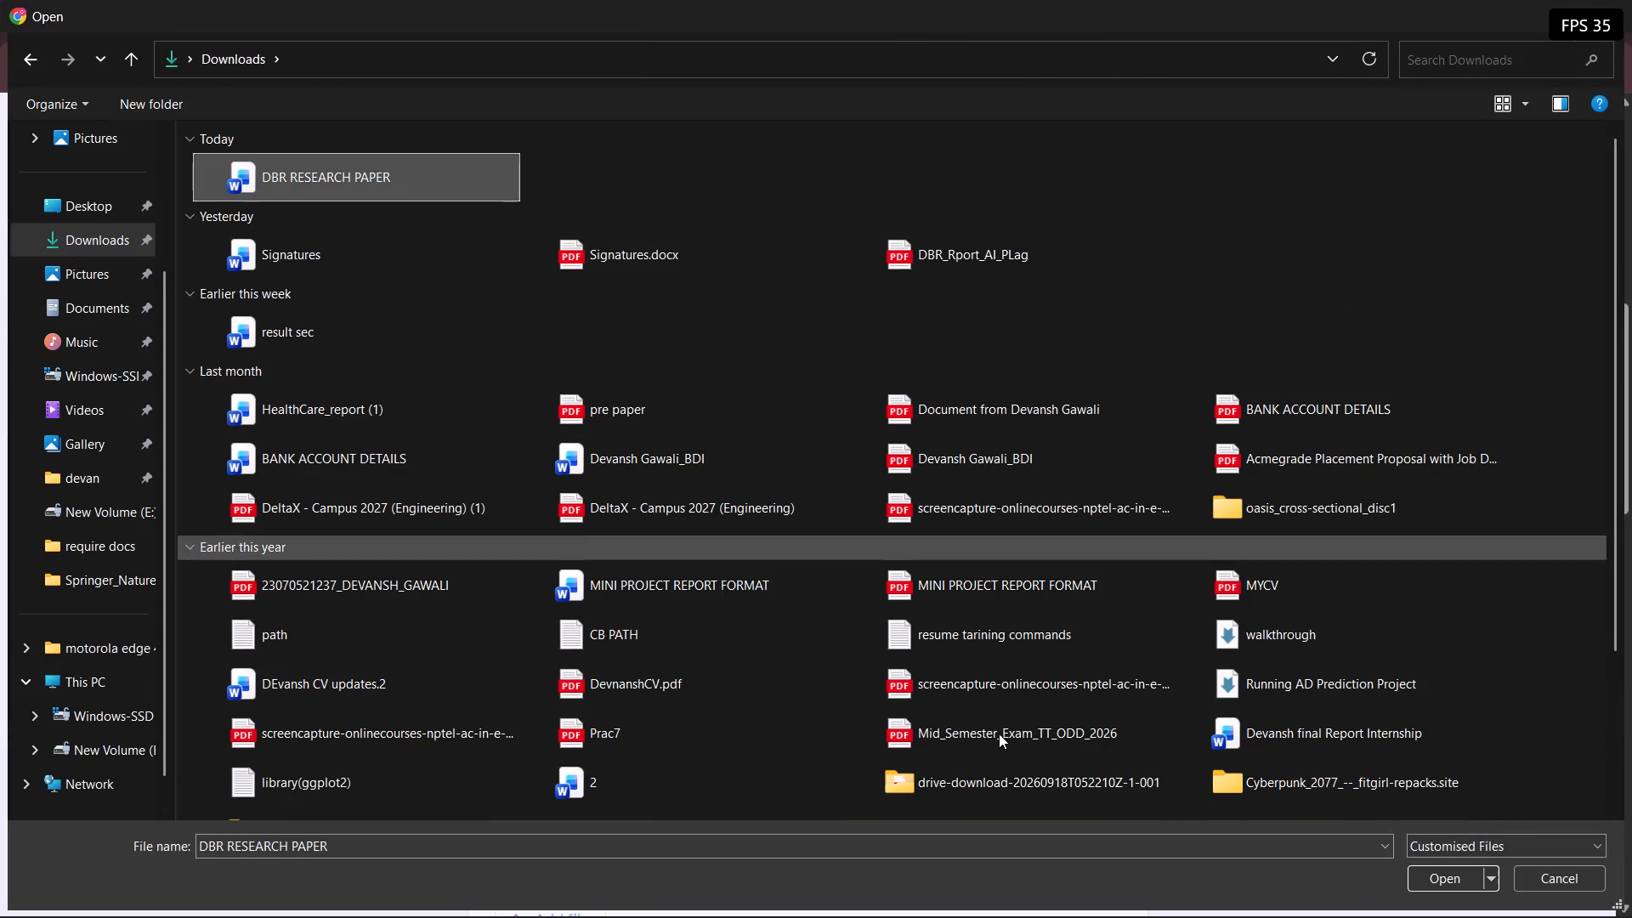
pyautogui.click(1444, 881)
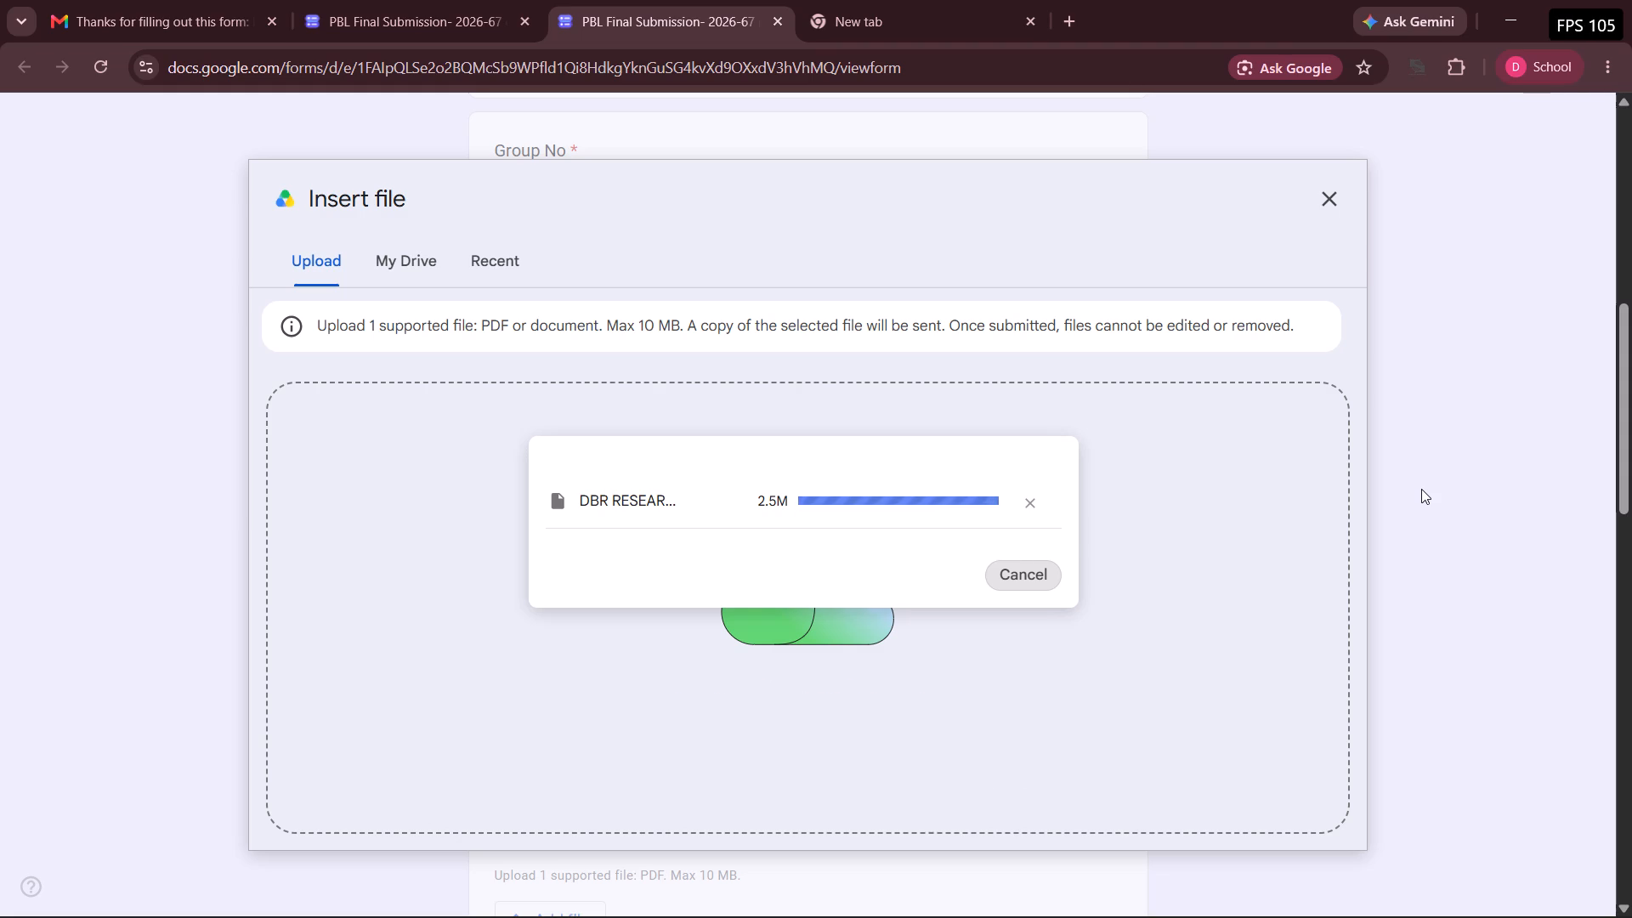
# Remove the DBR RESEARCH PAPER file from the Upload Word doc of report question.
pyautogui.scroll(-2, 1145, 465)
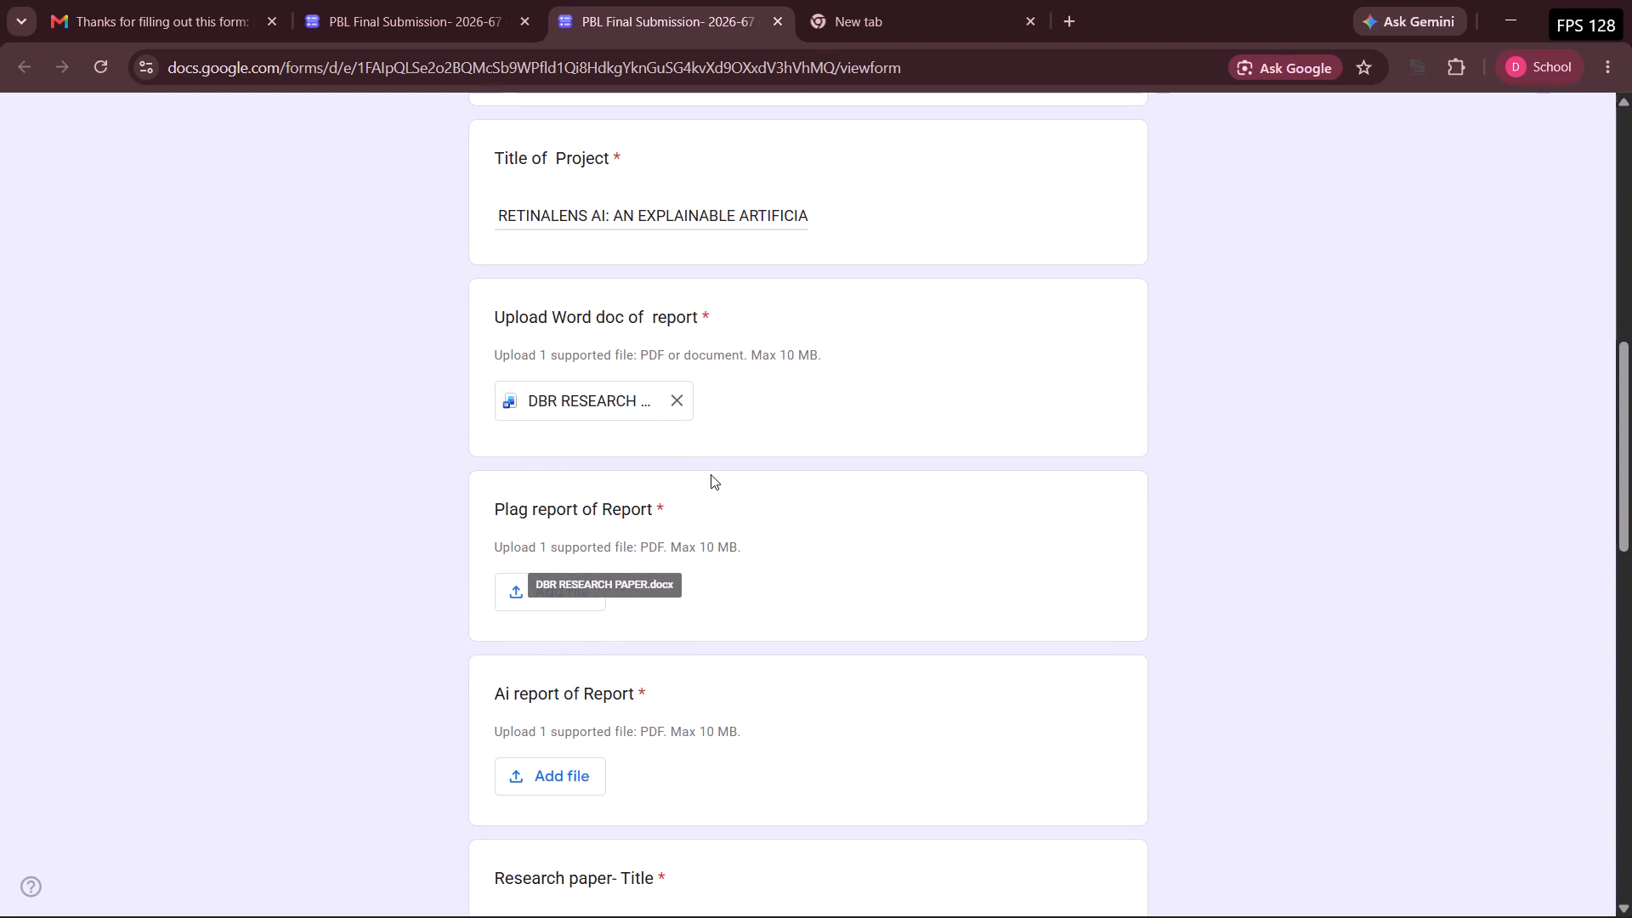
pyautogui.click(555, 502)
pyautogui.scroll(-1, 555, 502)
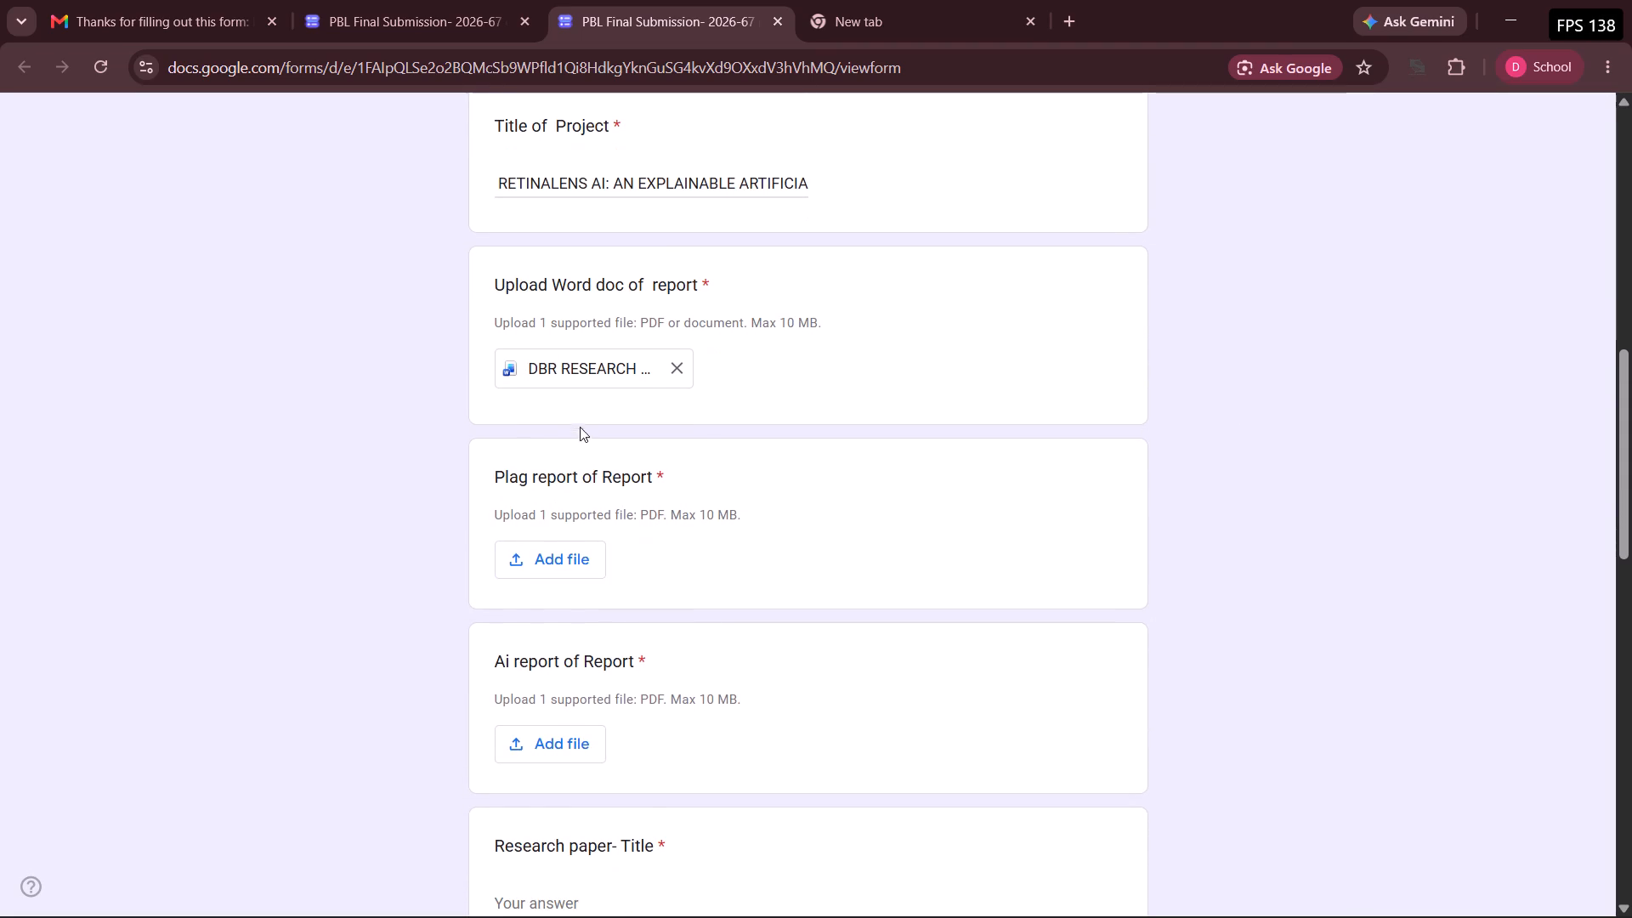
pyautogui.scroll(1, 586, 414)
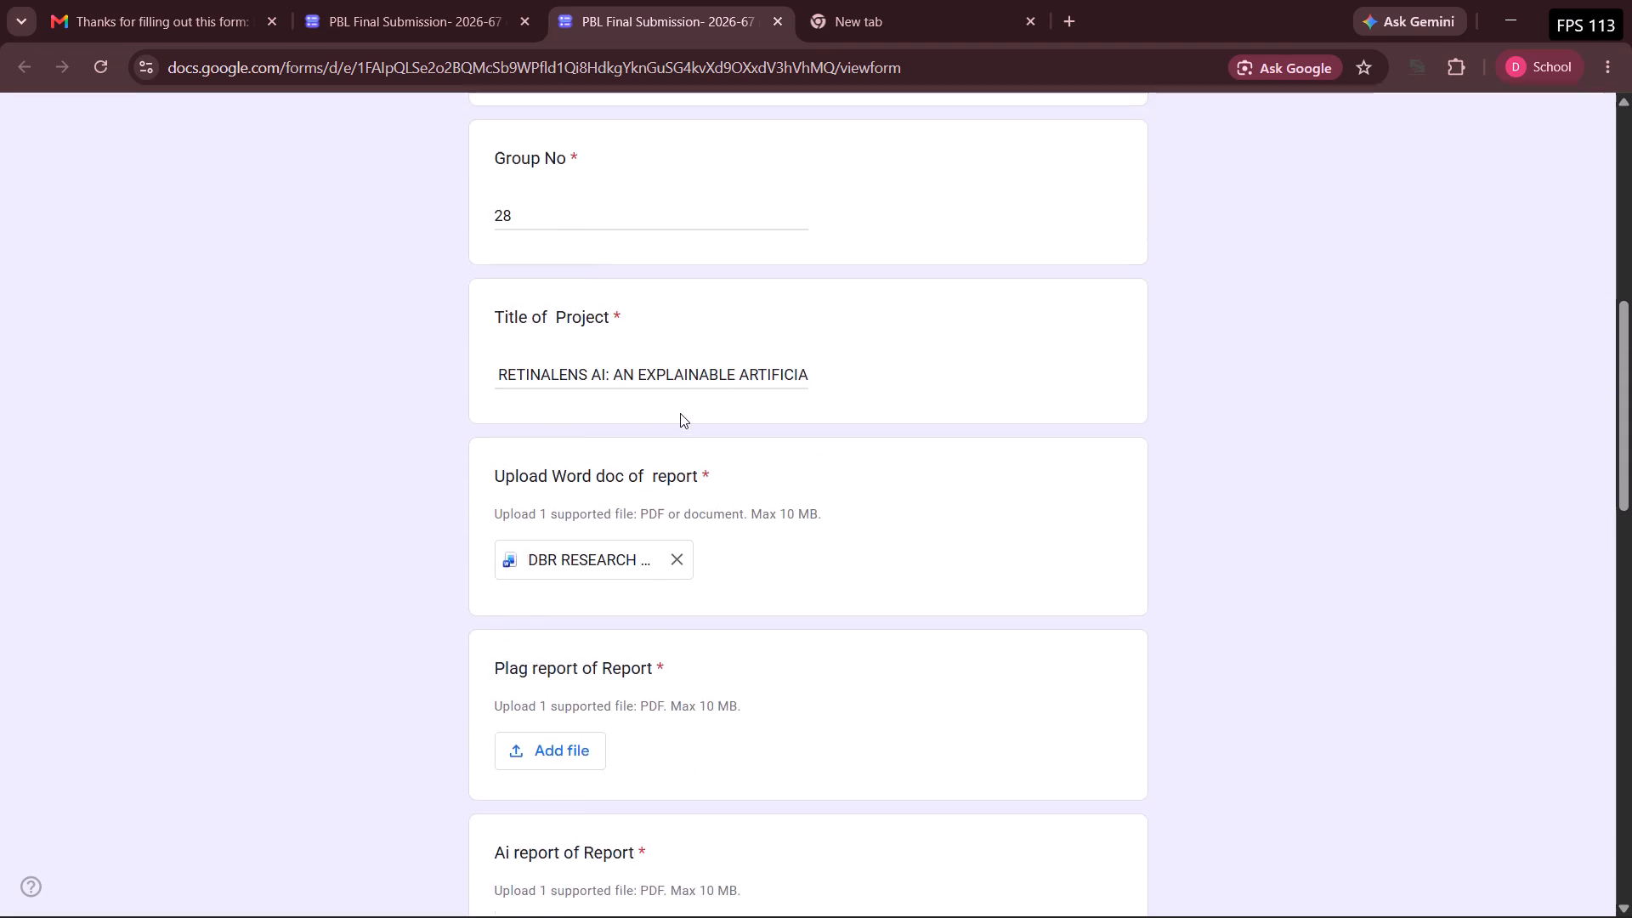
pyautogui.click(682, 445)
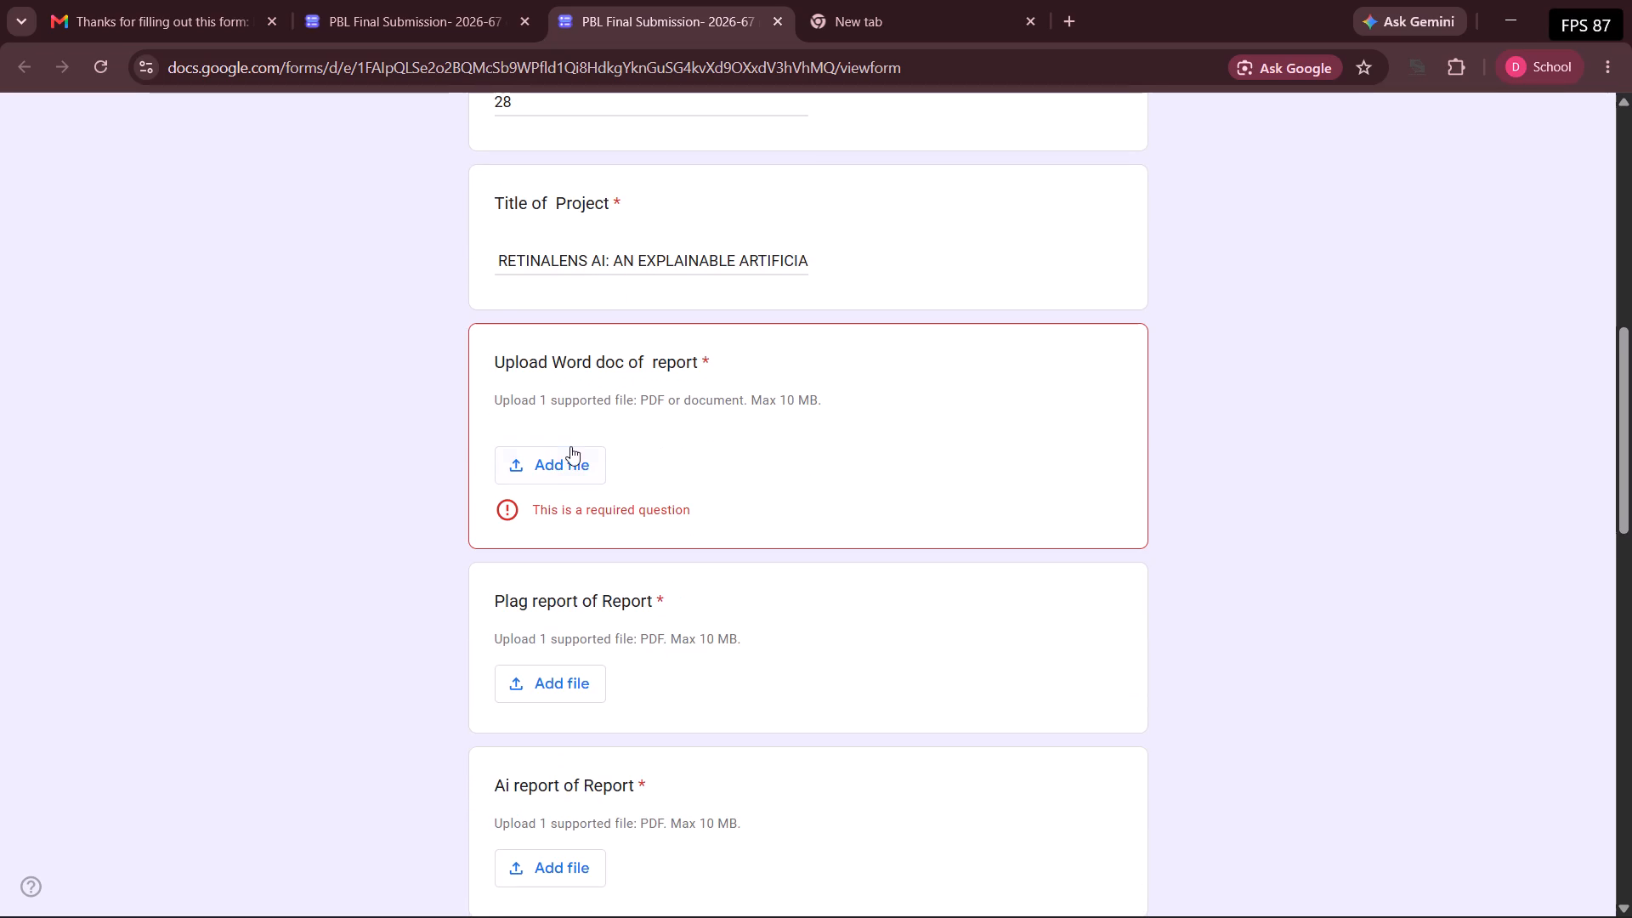
# Start a new upload for the Upload Word doc of report question and look through Downloads for the final report document.
pyautogui.click(556, 458)
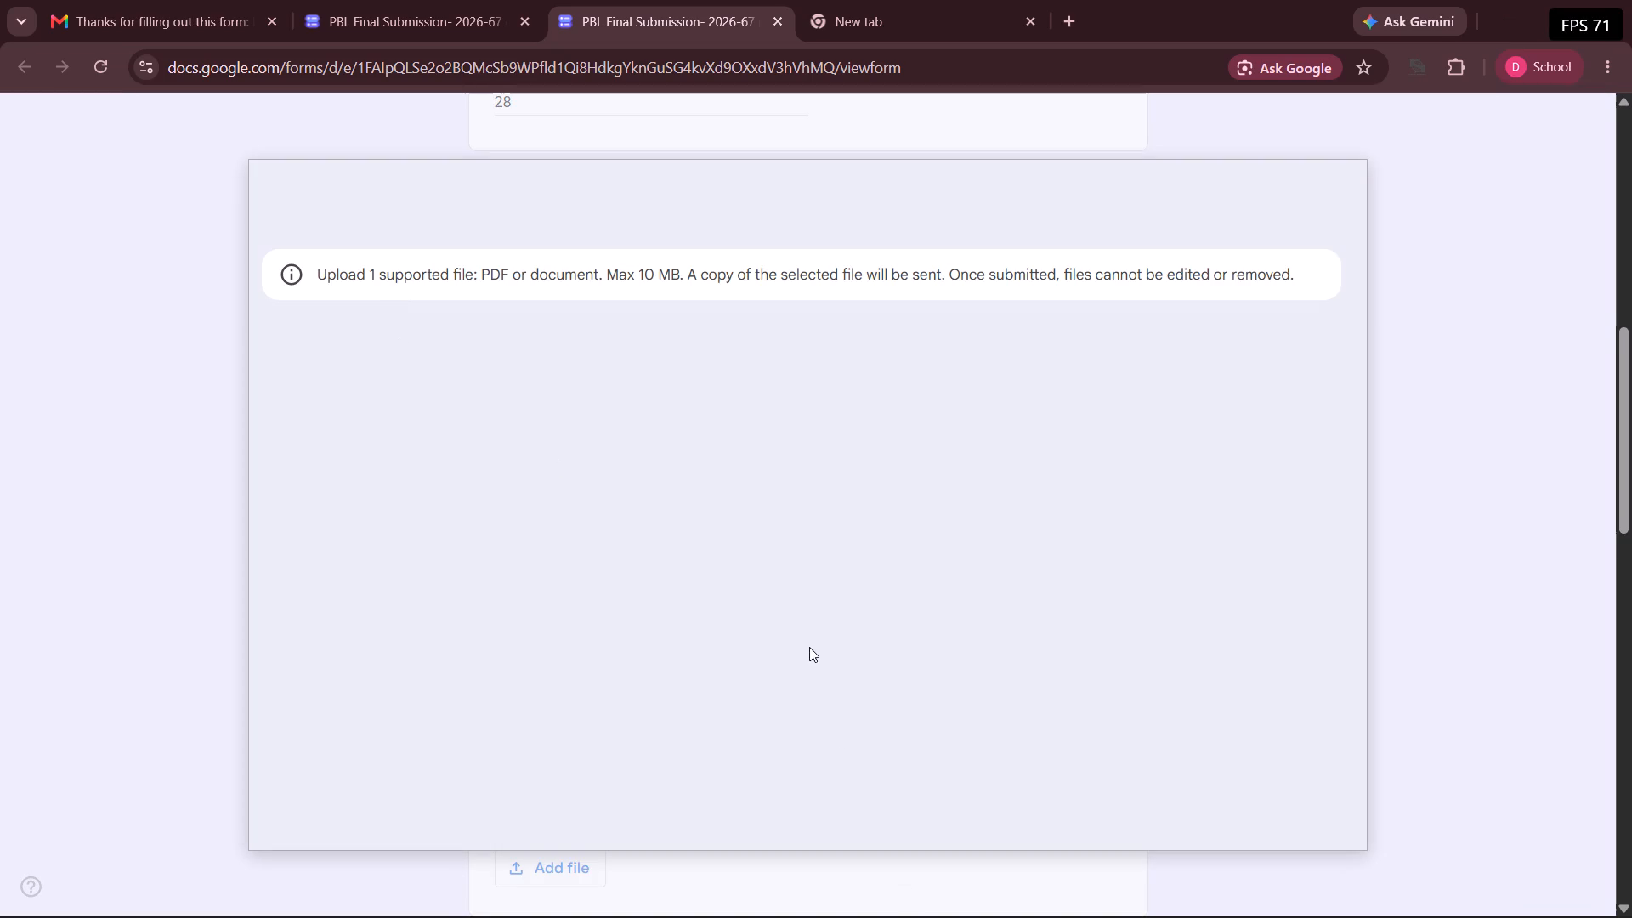
pyautogui.click(783, 664)
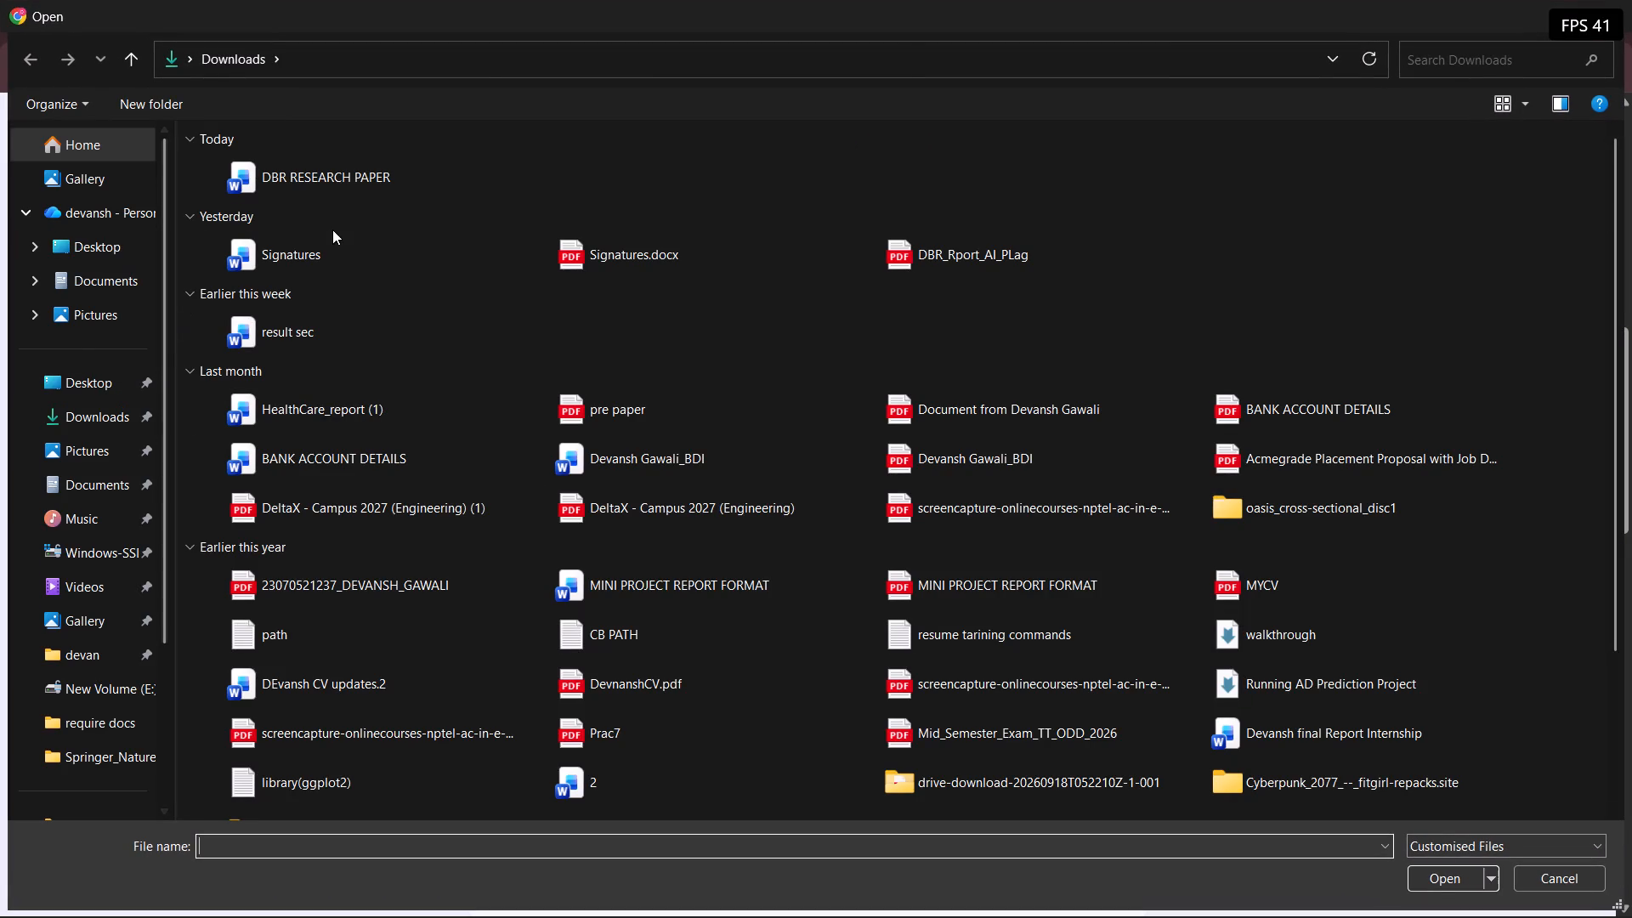
pyautogui.scroll(2, 86, 256)
pyautogui.click(71, 427)
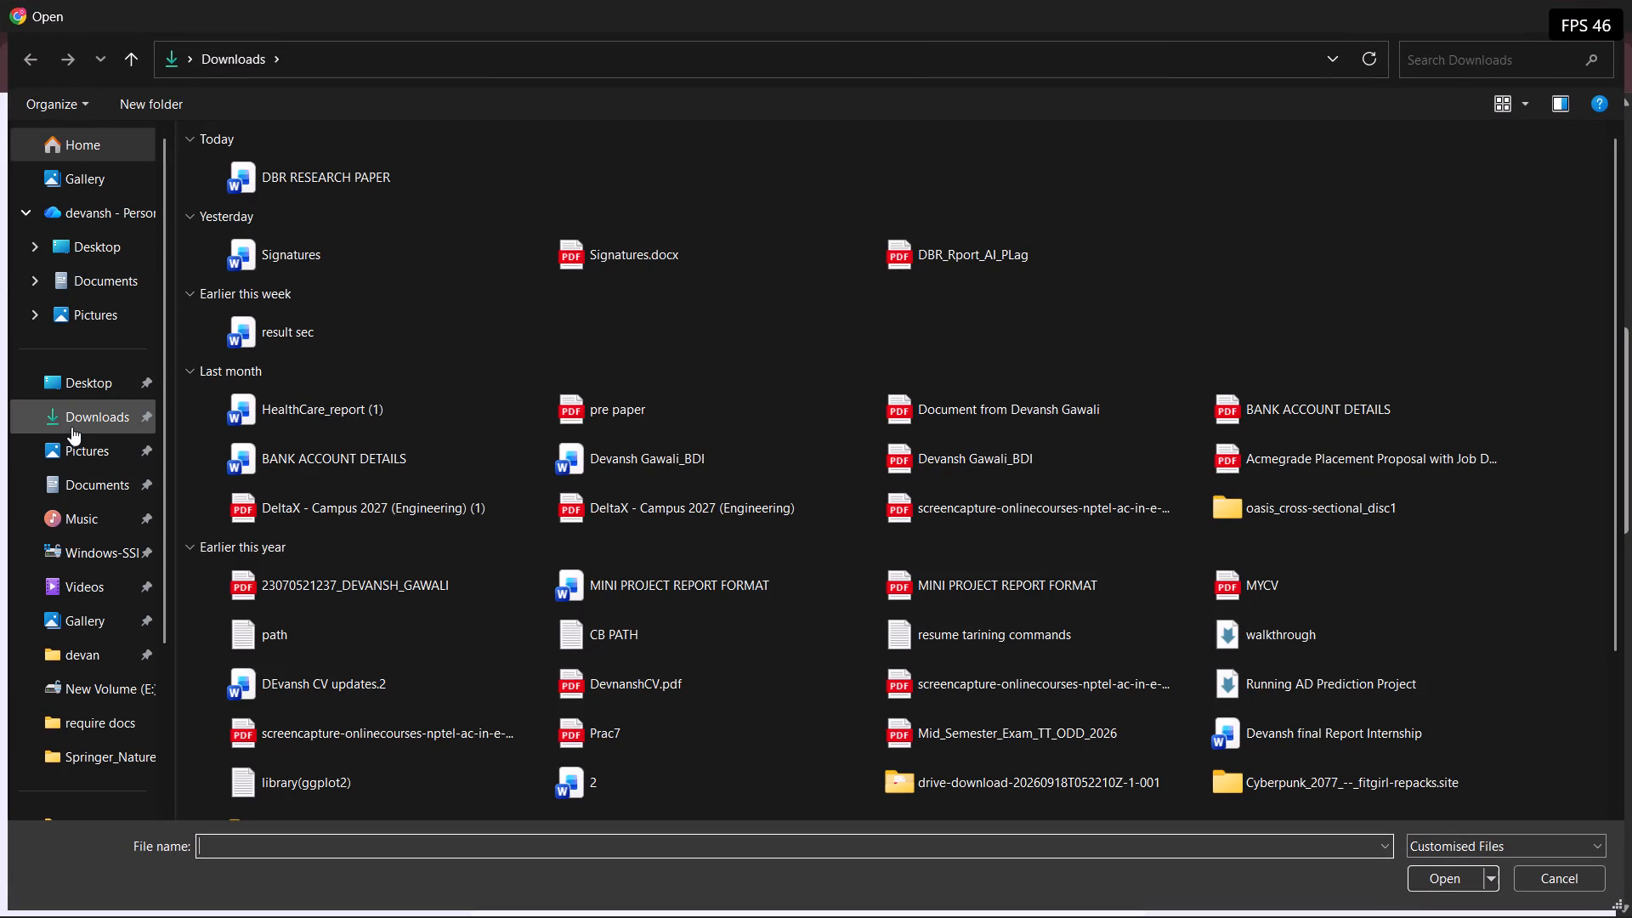
pyautogui.click(71, 427)
pyautogui.doubleClick(71, 427)
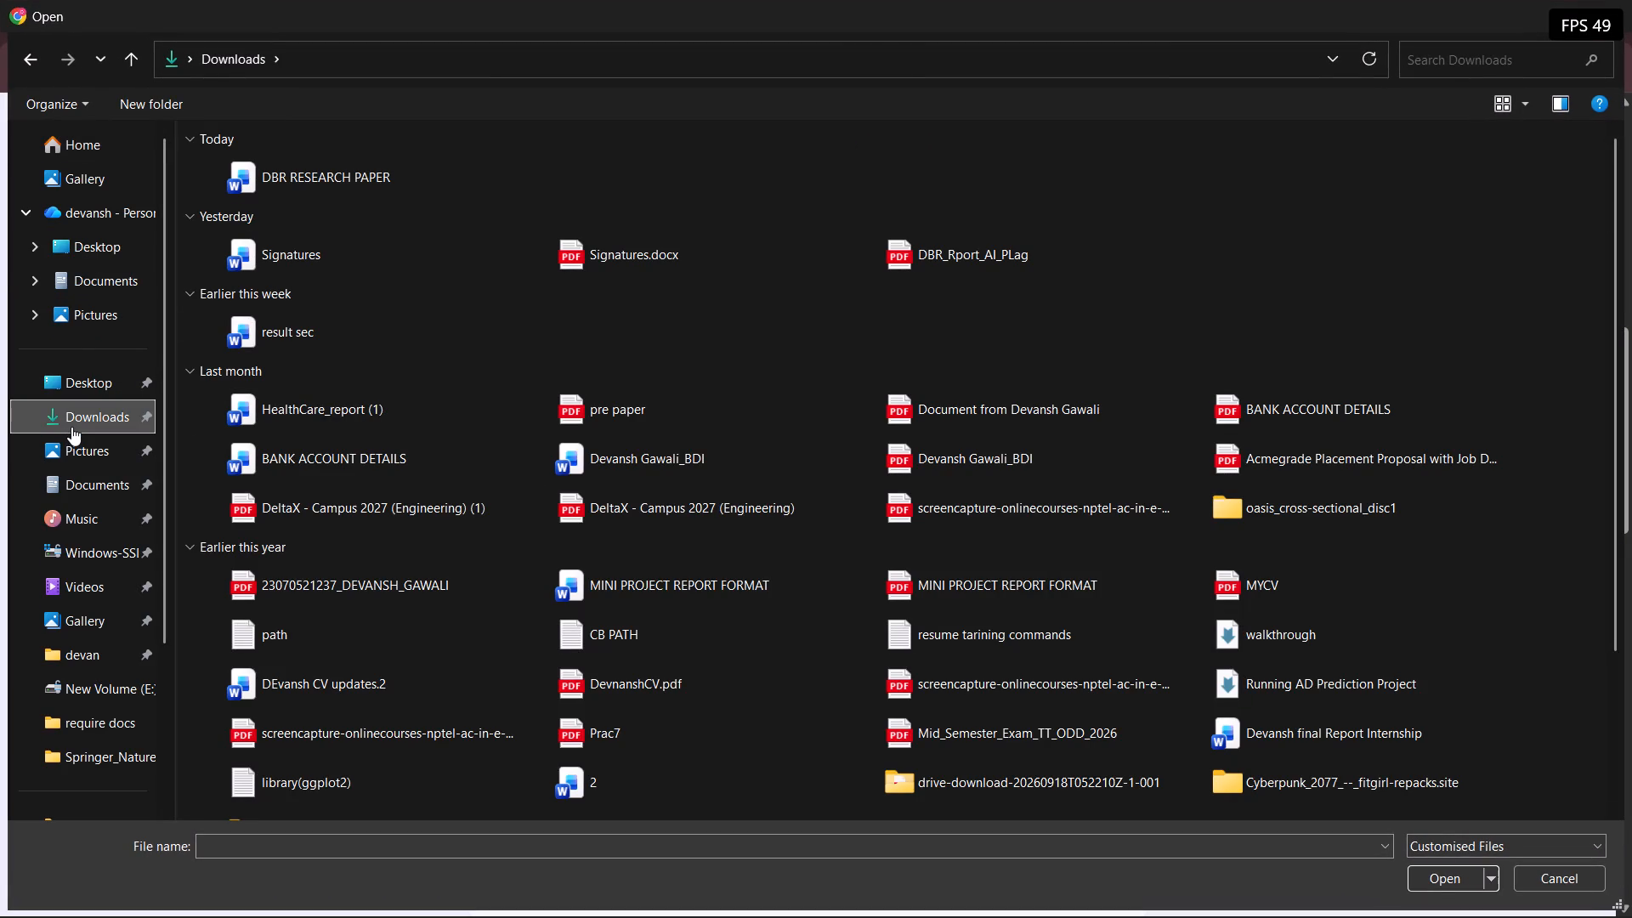
pyautogui.scroll(1, 502, 378)
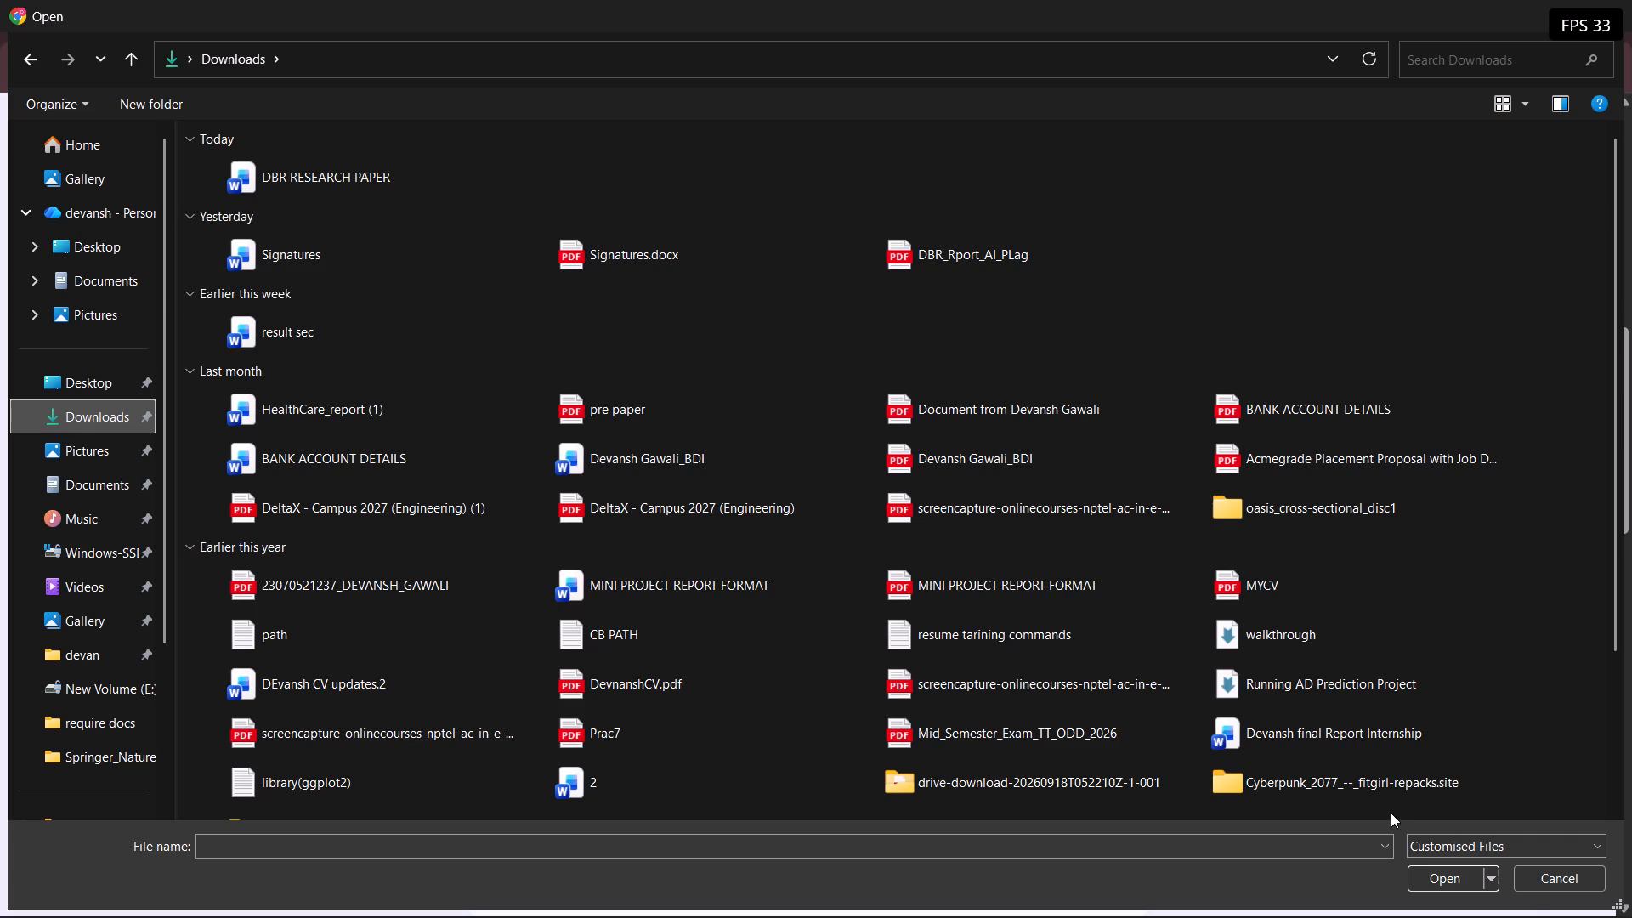
pyautogui.click(1557, 876)
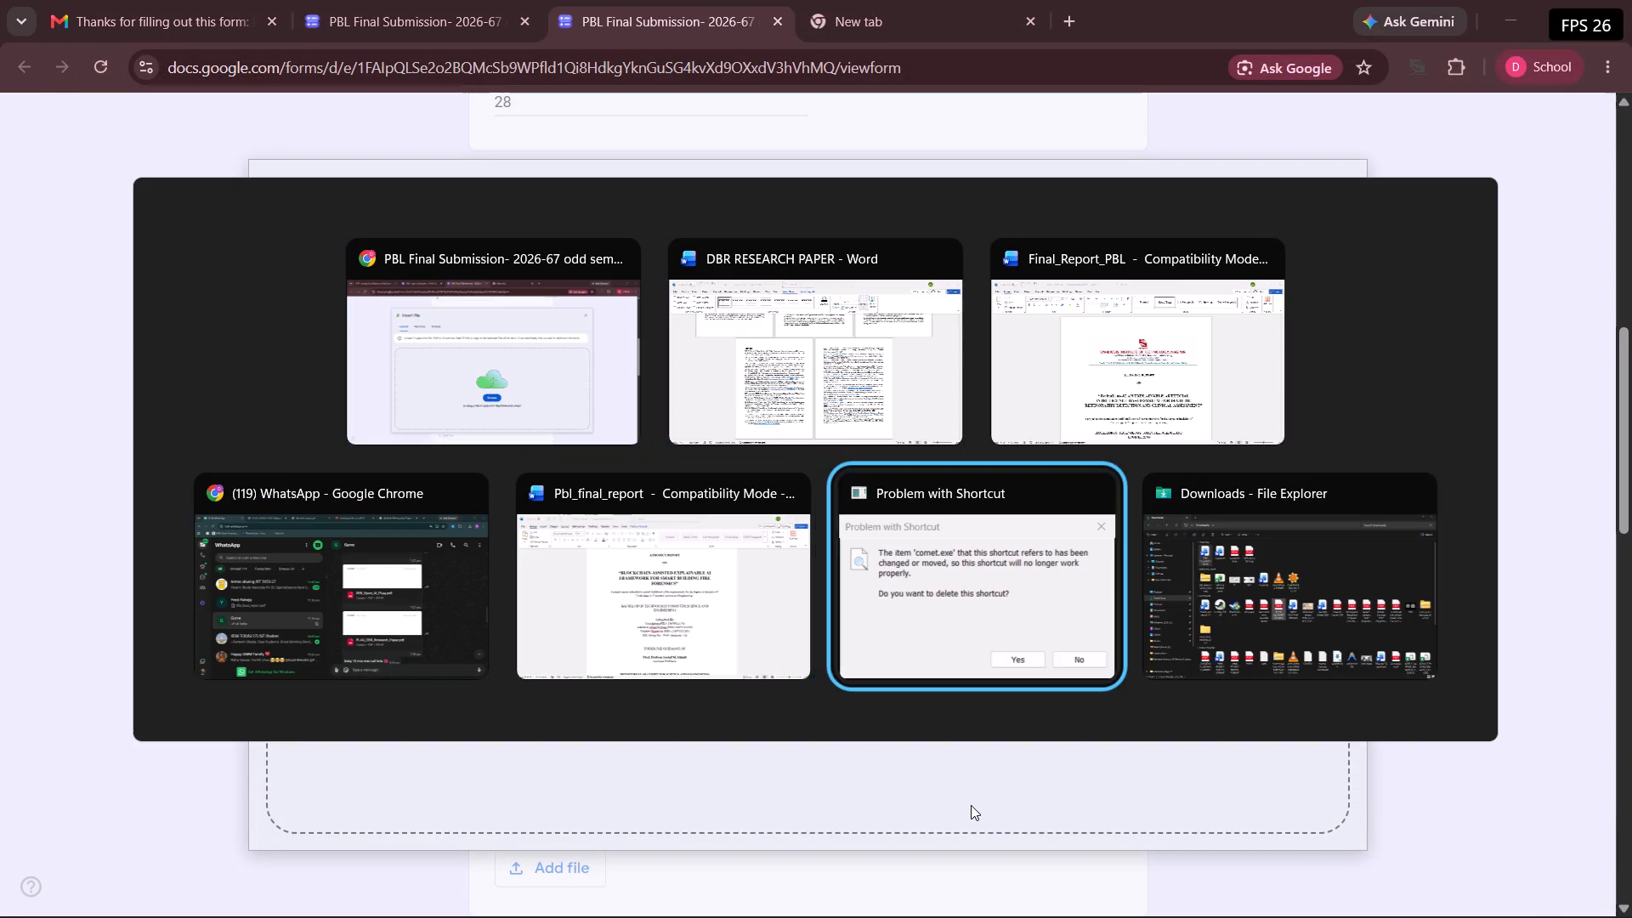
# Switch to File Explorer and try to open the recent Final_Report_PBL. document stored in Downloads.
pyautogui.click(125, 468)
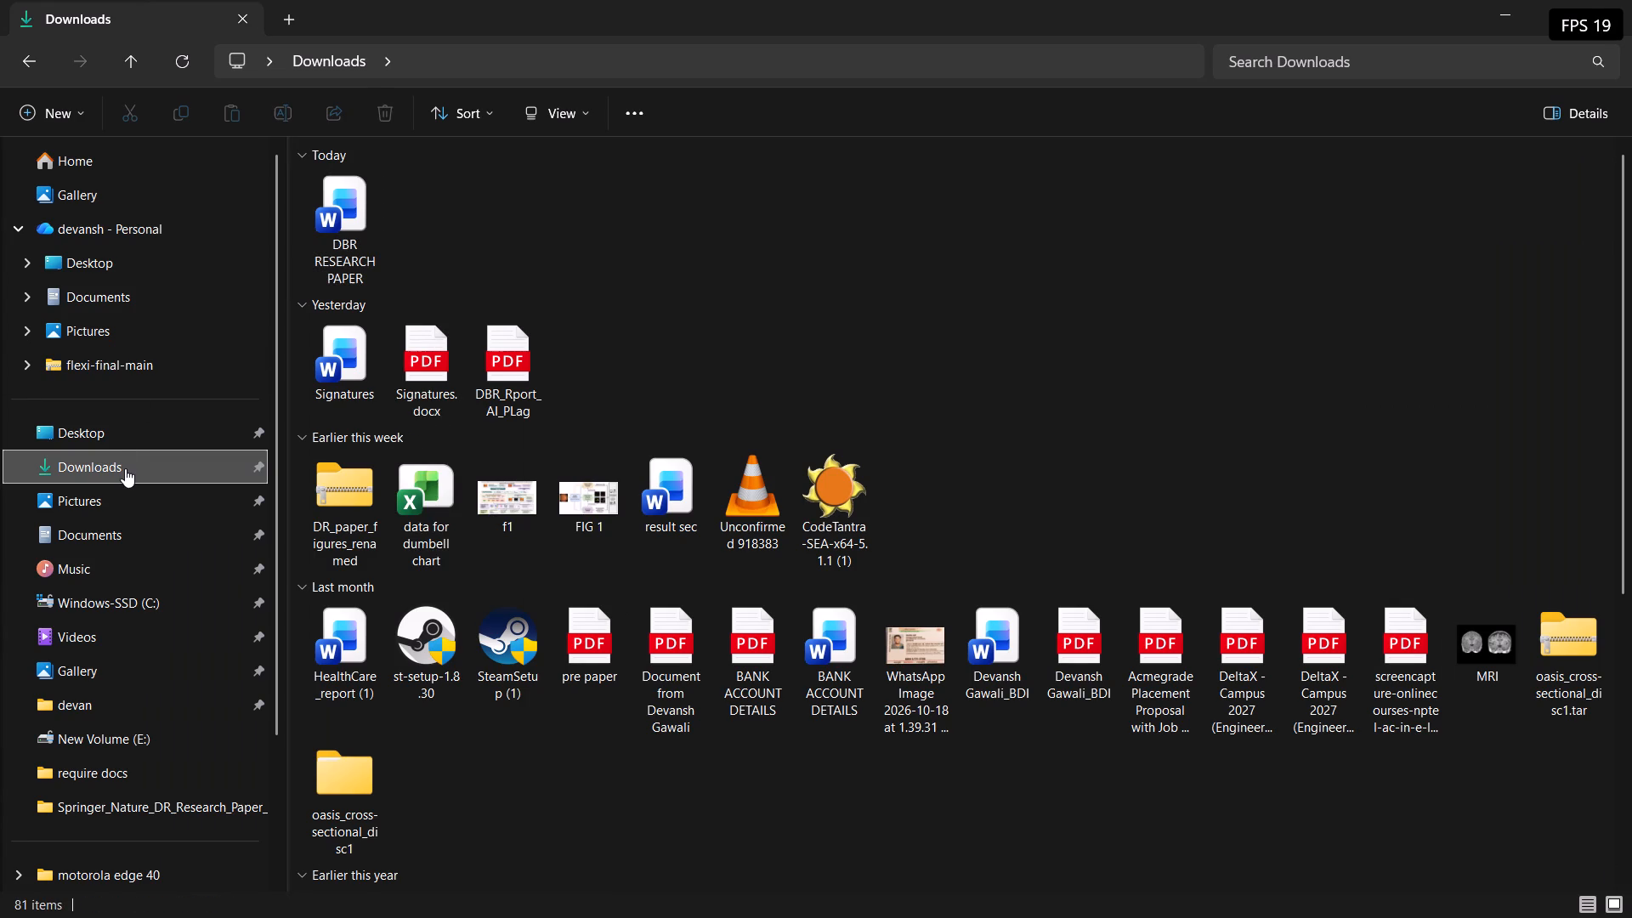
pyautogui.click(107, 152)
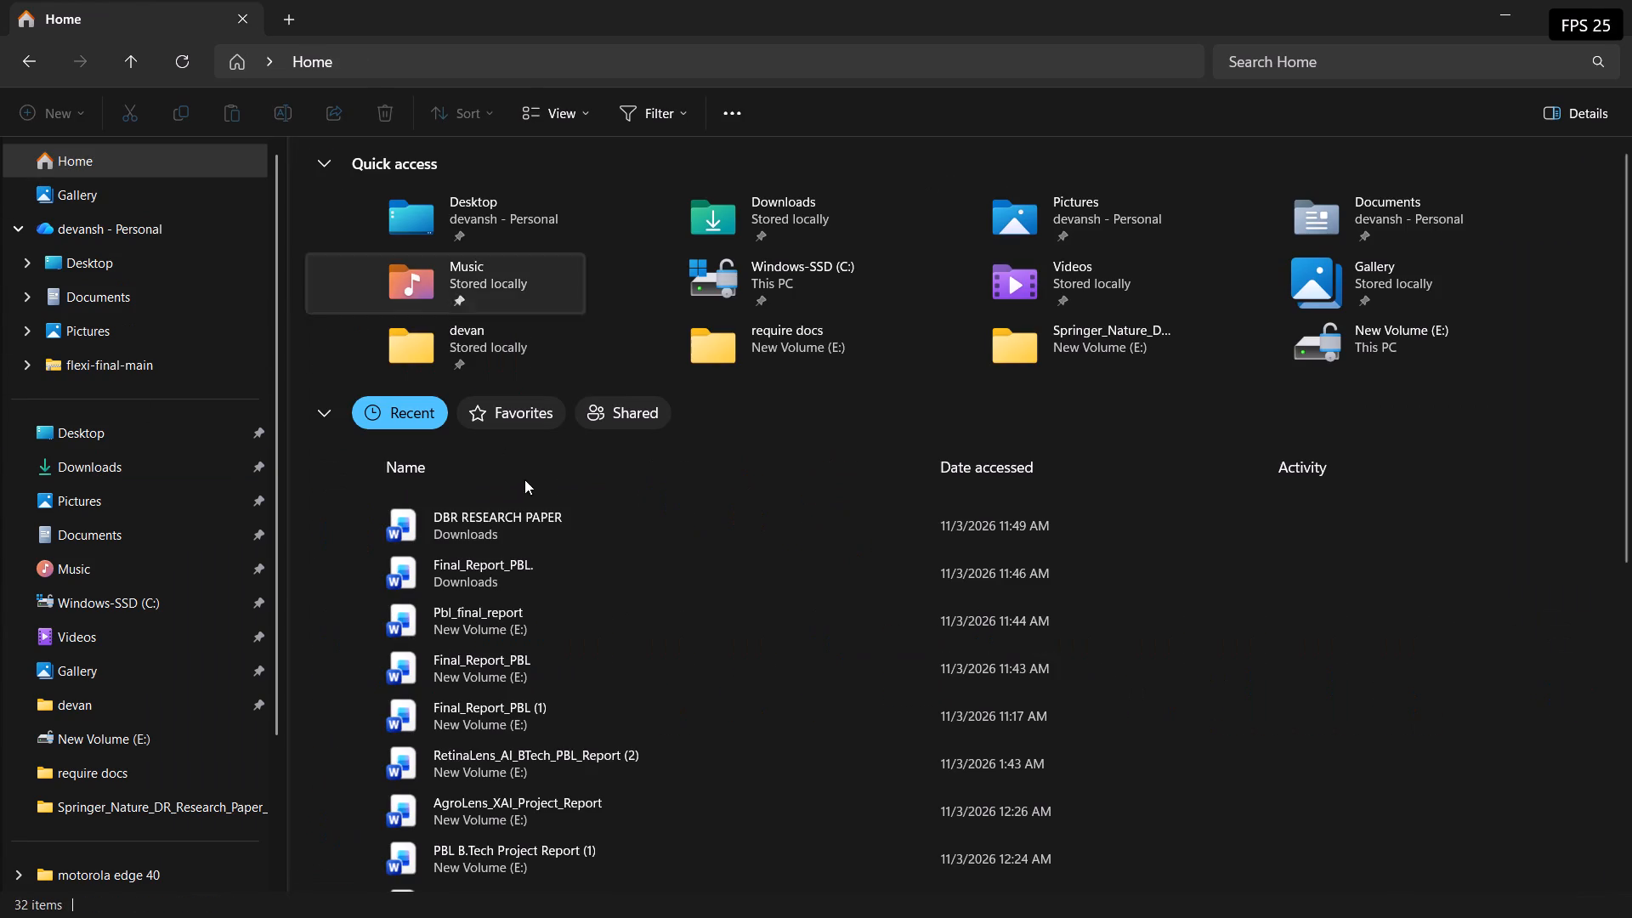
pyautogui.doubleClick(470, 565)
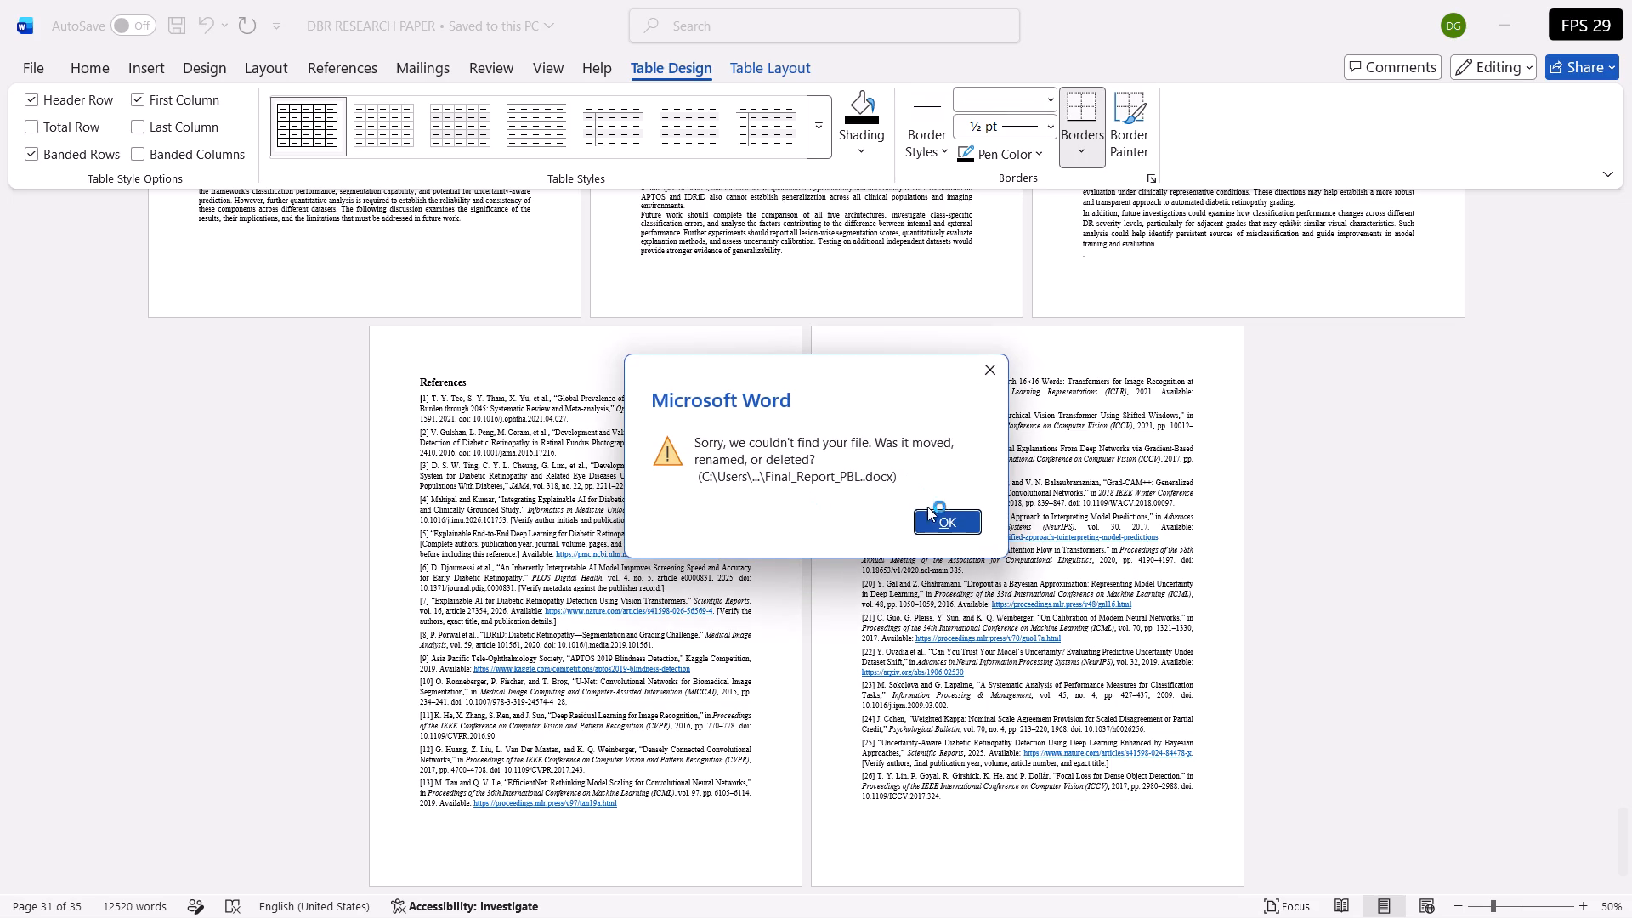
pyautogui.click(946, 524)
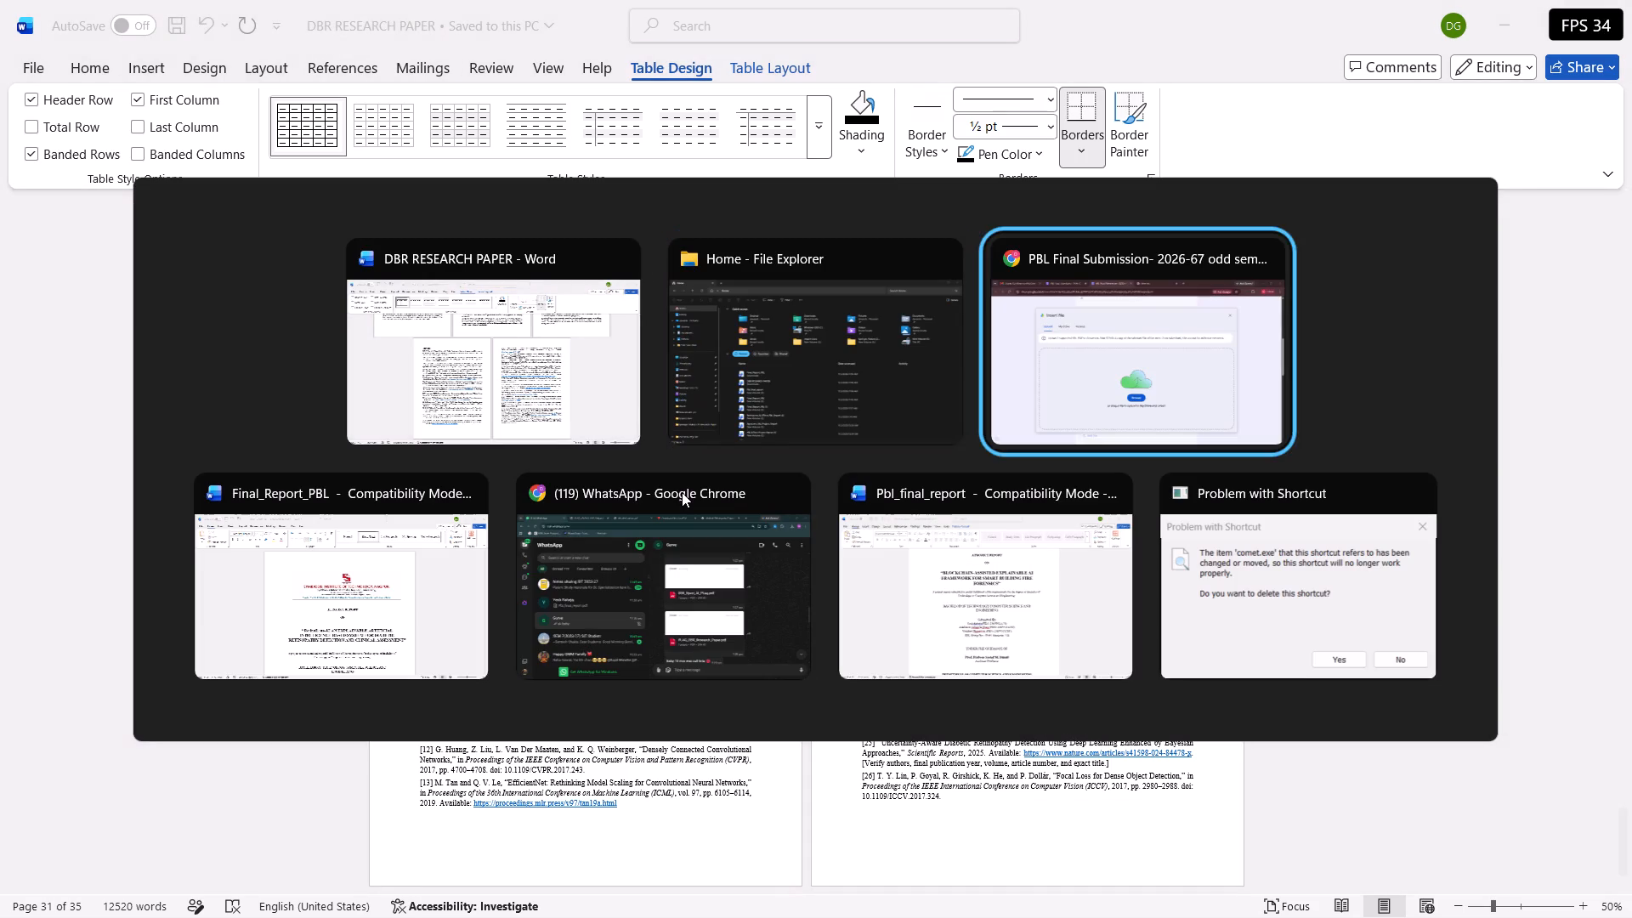
# Close the Pbl_final_report document in Word without saving its changes.
pyautogui.click(1623, 0)
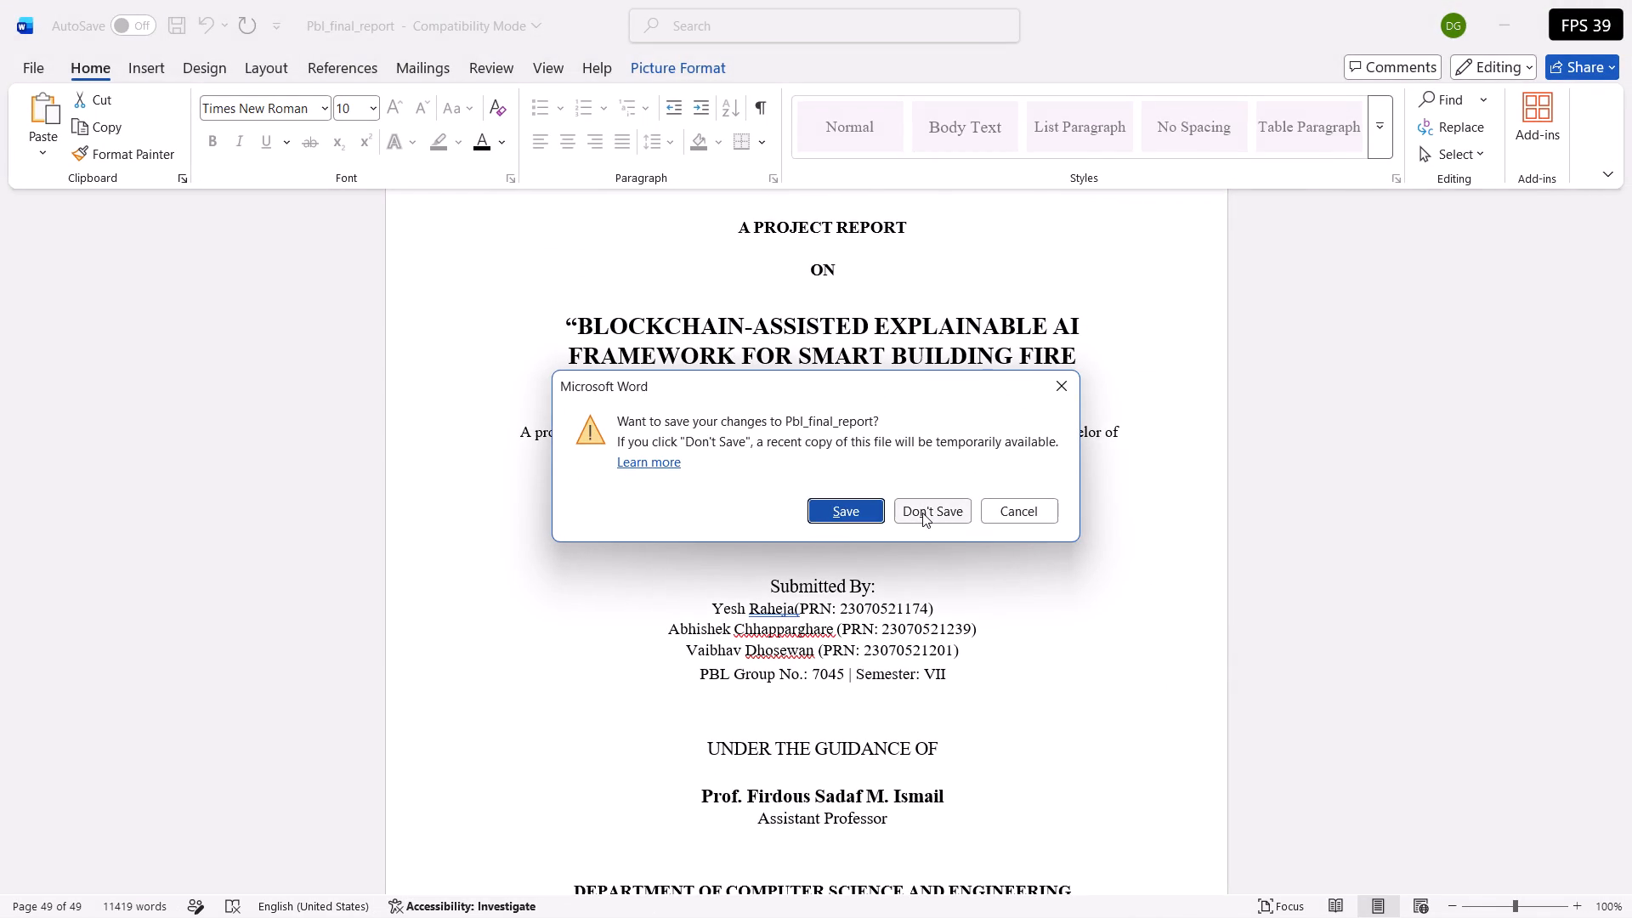
pyautogui.click(922, 512)
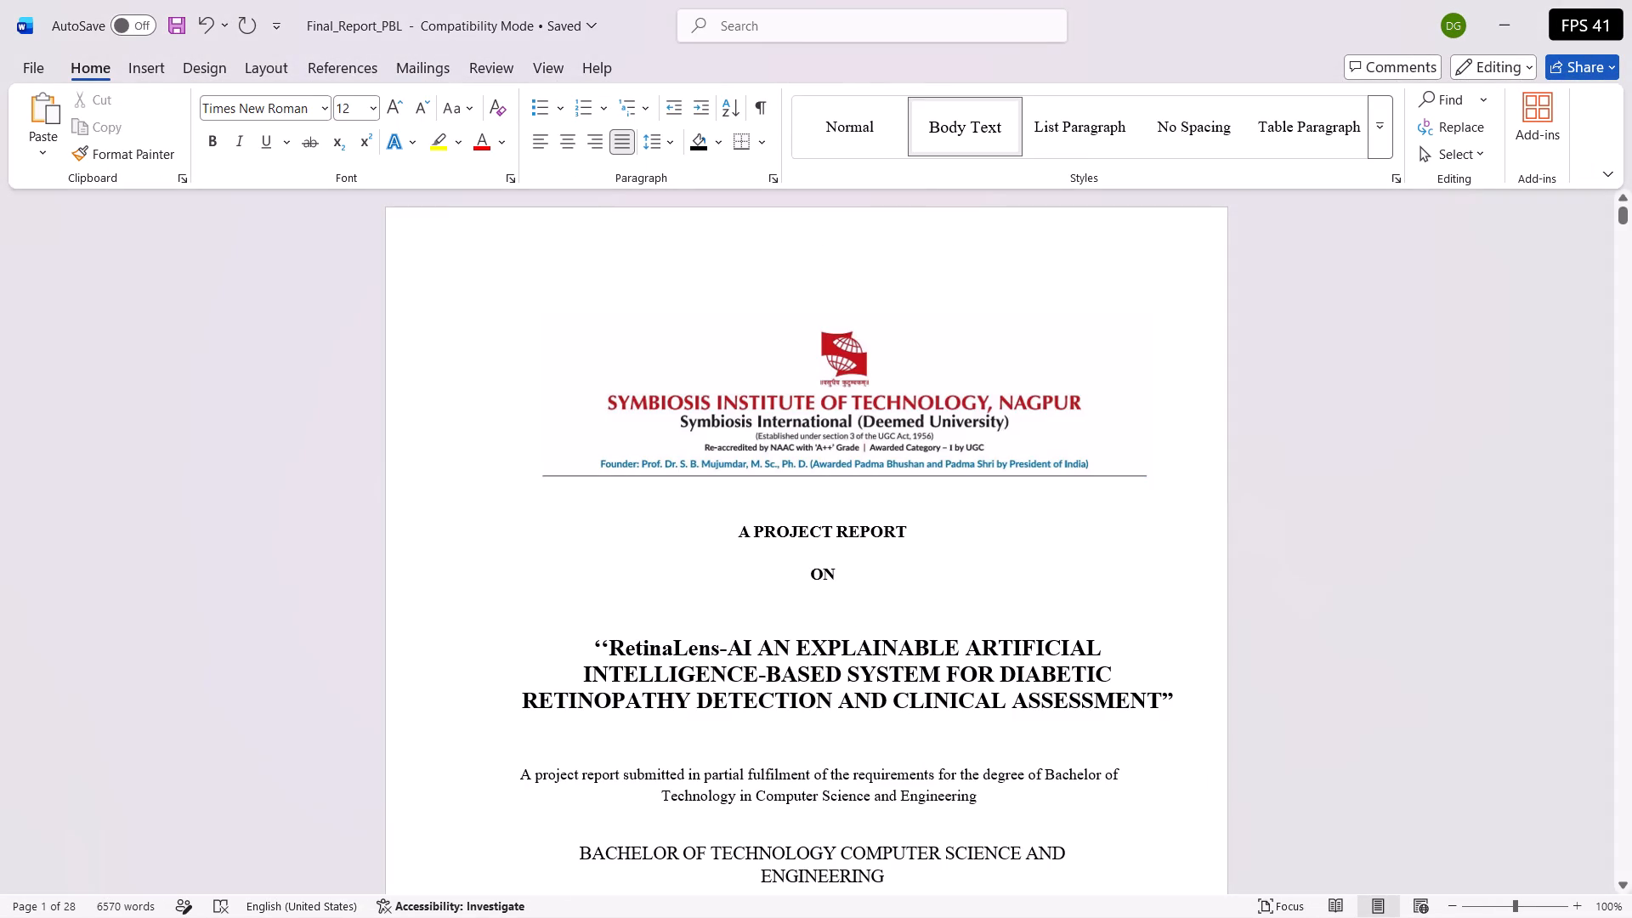
# Save the Final_Report_PBL document for the RetinaLens-AI project and close it.
pyautogui.hotkey('ctrl', 's')
pyautogui.hotkey('ctrl', 's')
pyautogui.click(1603, 0)
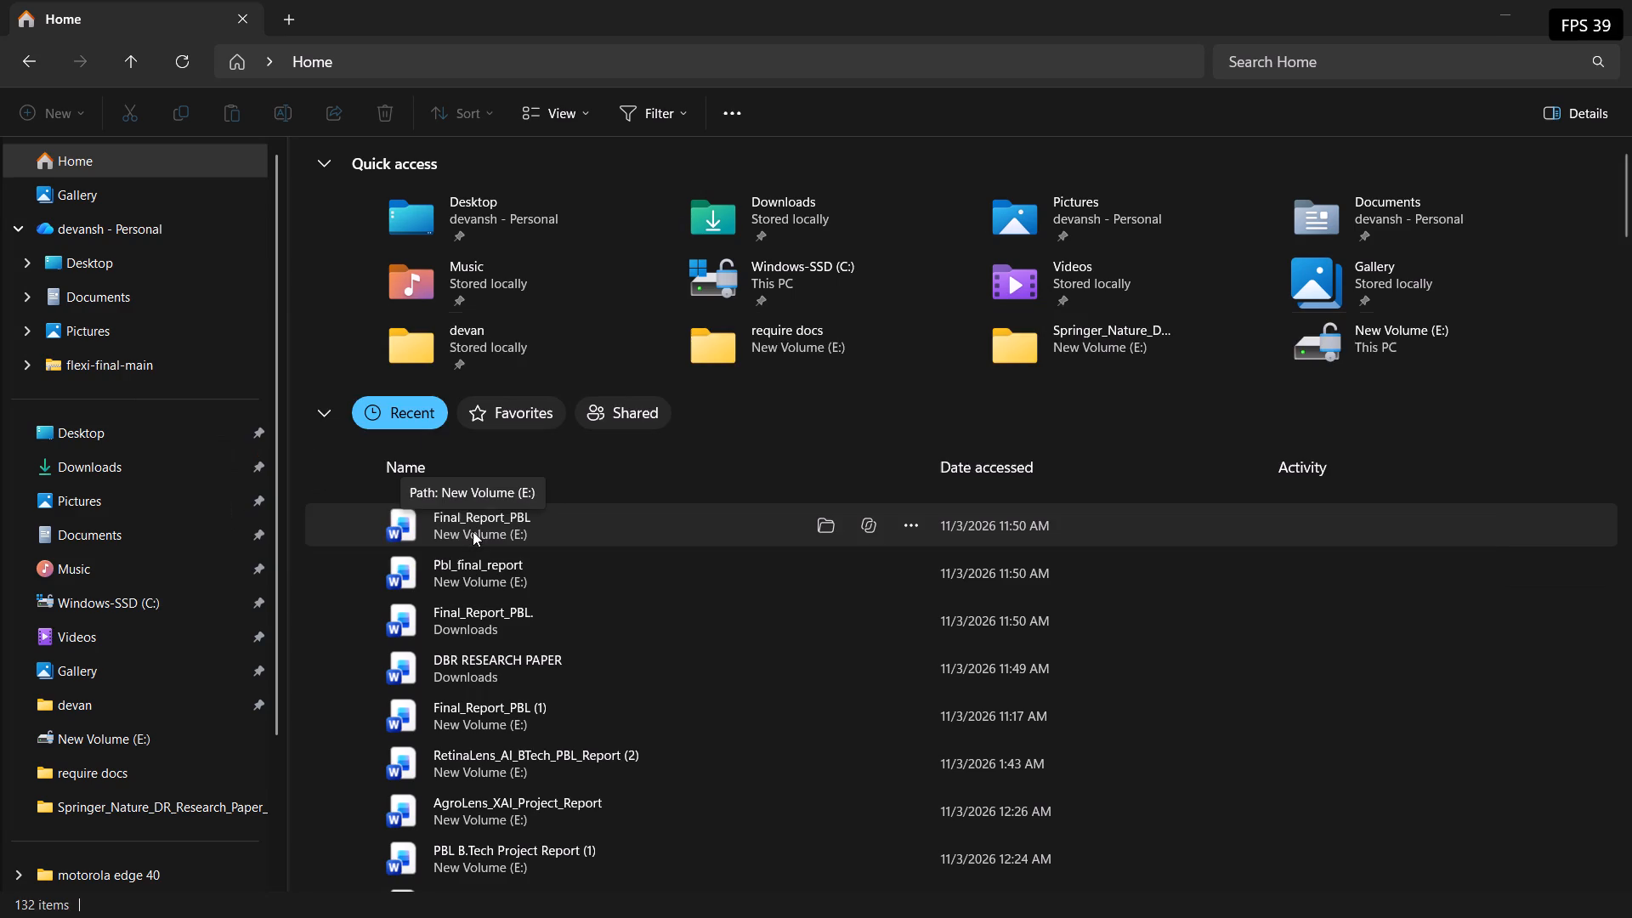
# Open Final_Report_PBL on New Volume (E:) from File Explorer's recent files to check its content, and close it.
pyautogui.doubleClick(473, 531)
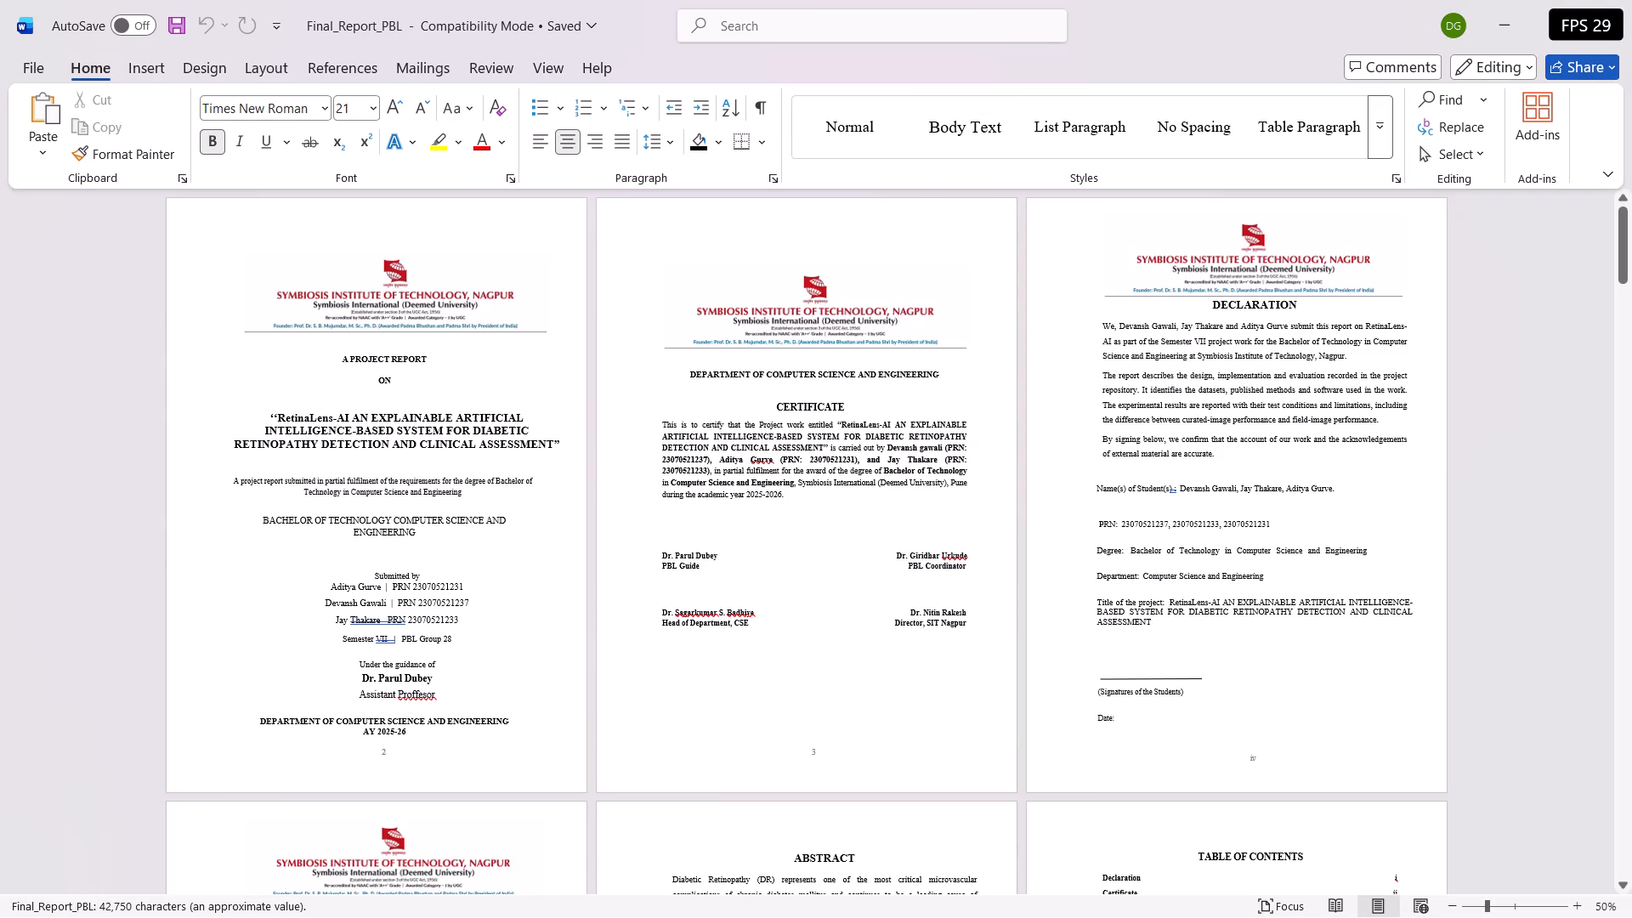
pyautogui.click(1624, 0)
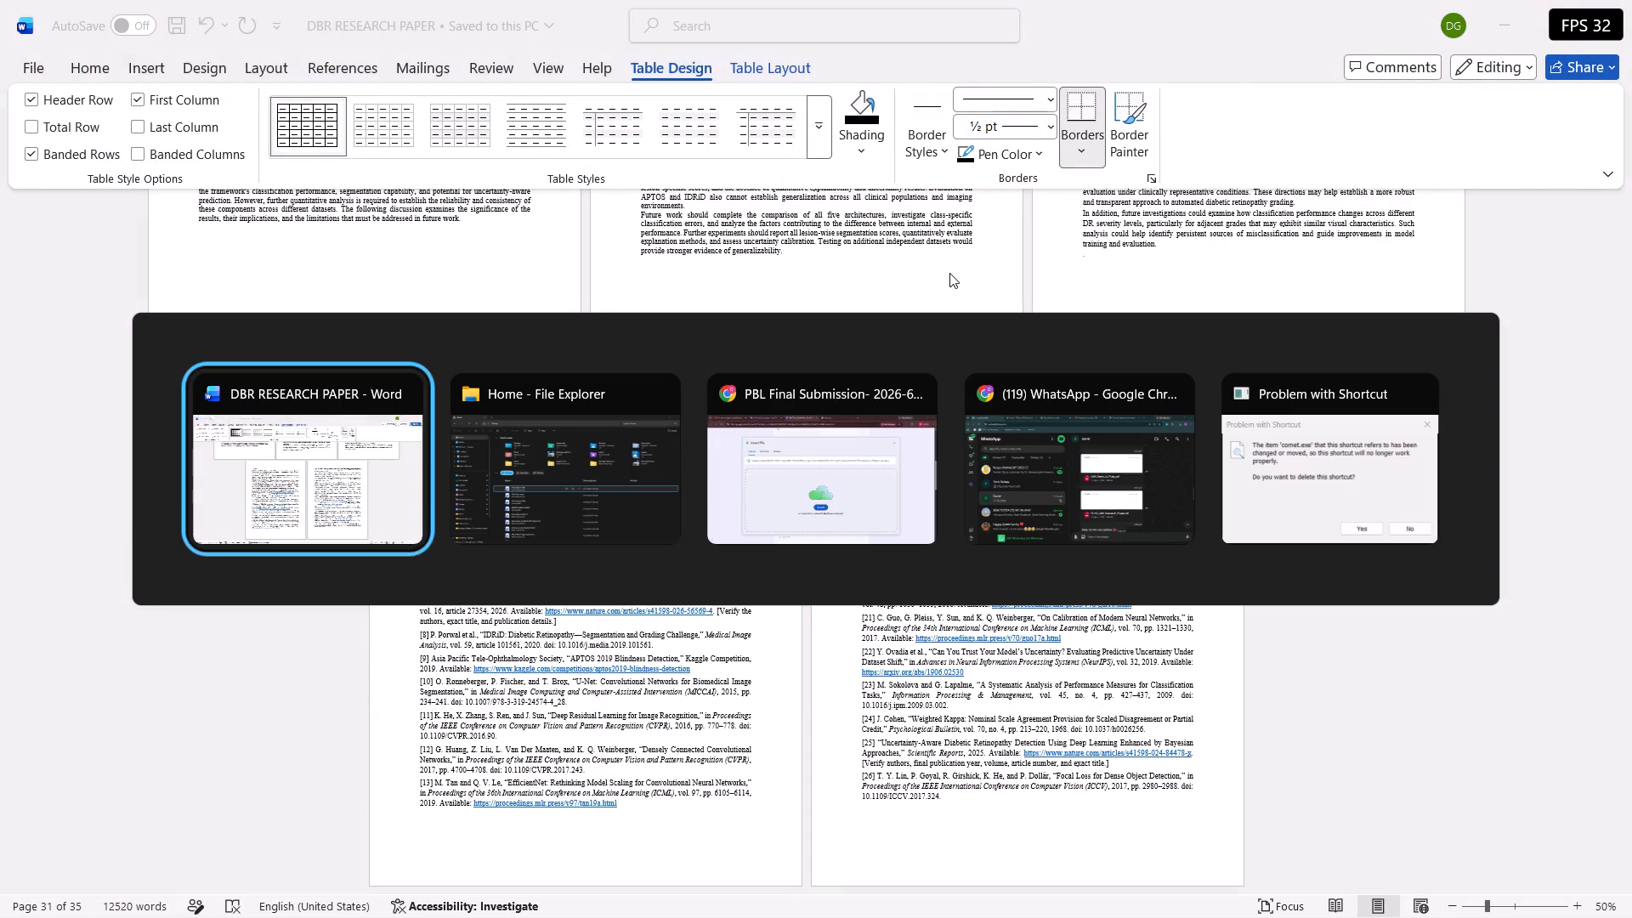
# Return to the PBL Final Submission form in Chrome and check Downloads again for the report file to upload.
pyautogui.click(780, 649)
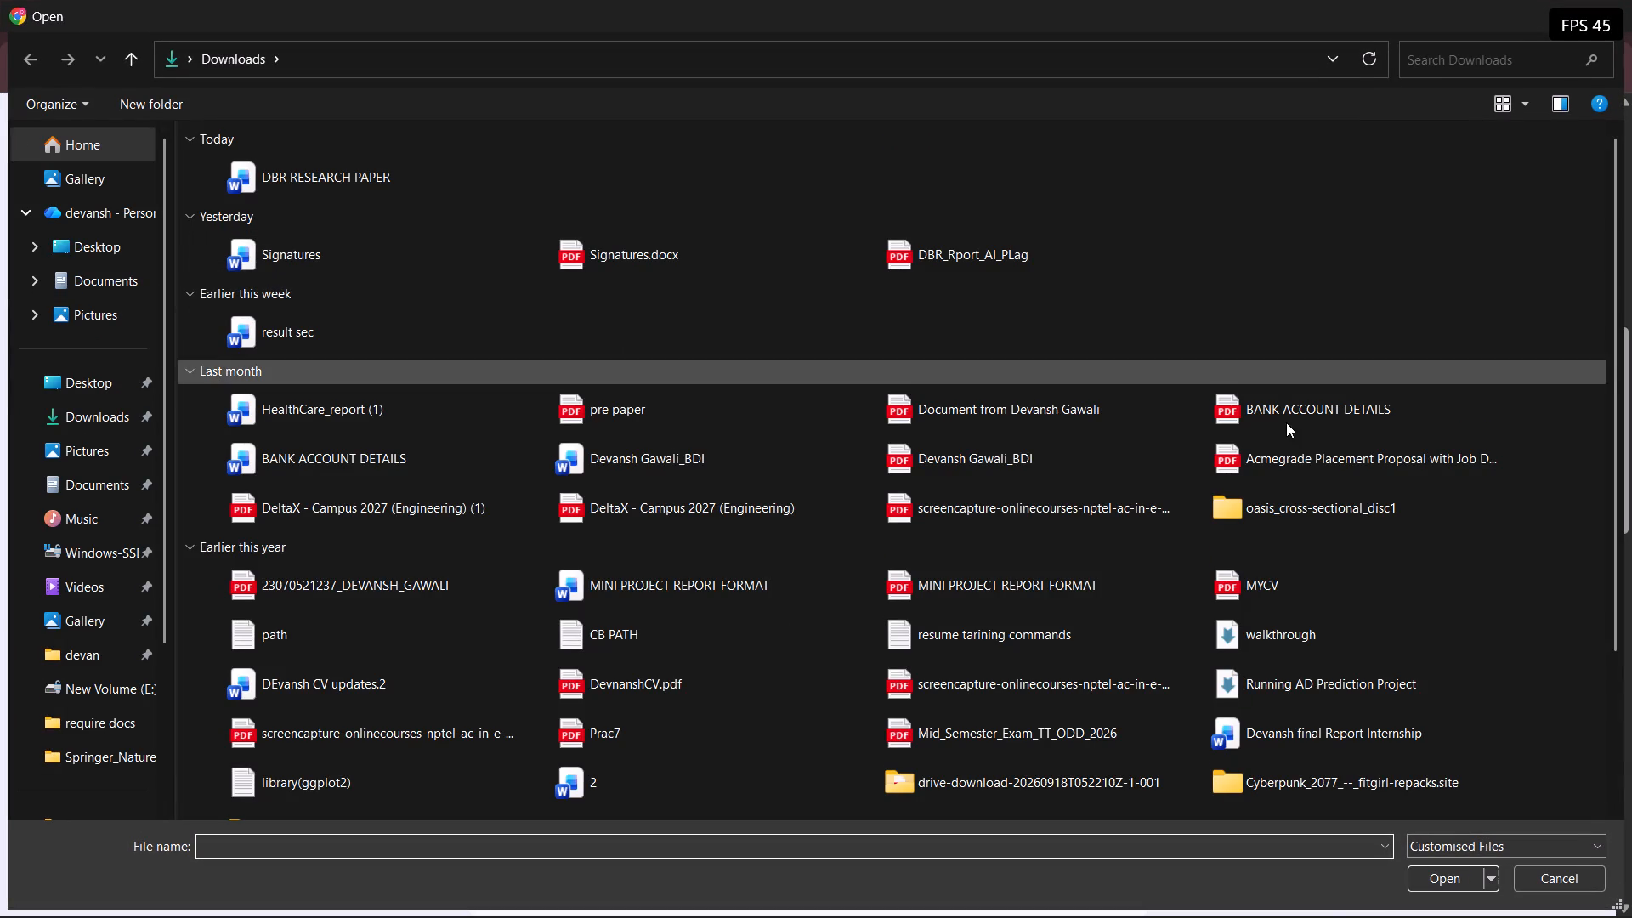
pyautogui.click(1569, 876)
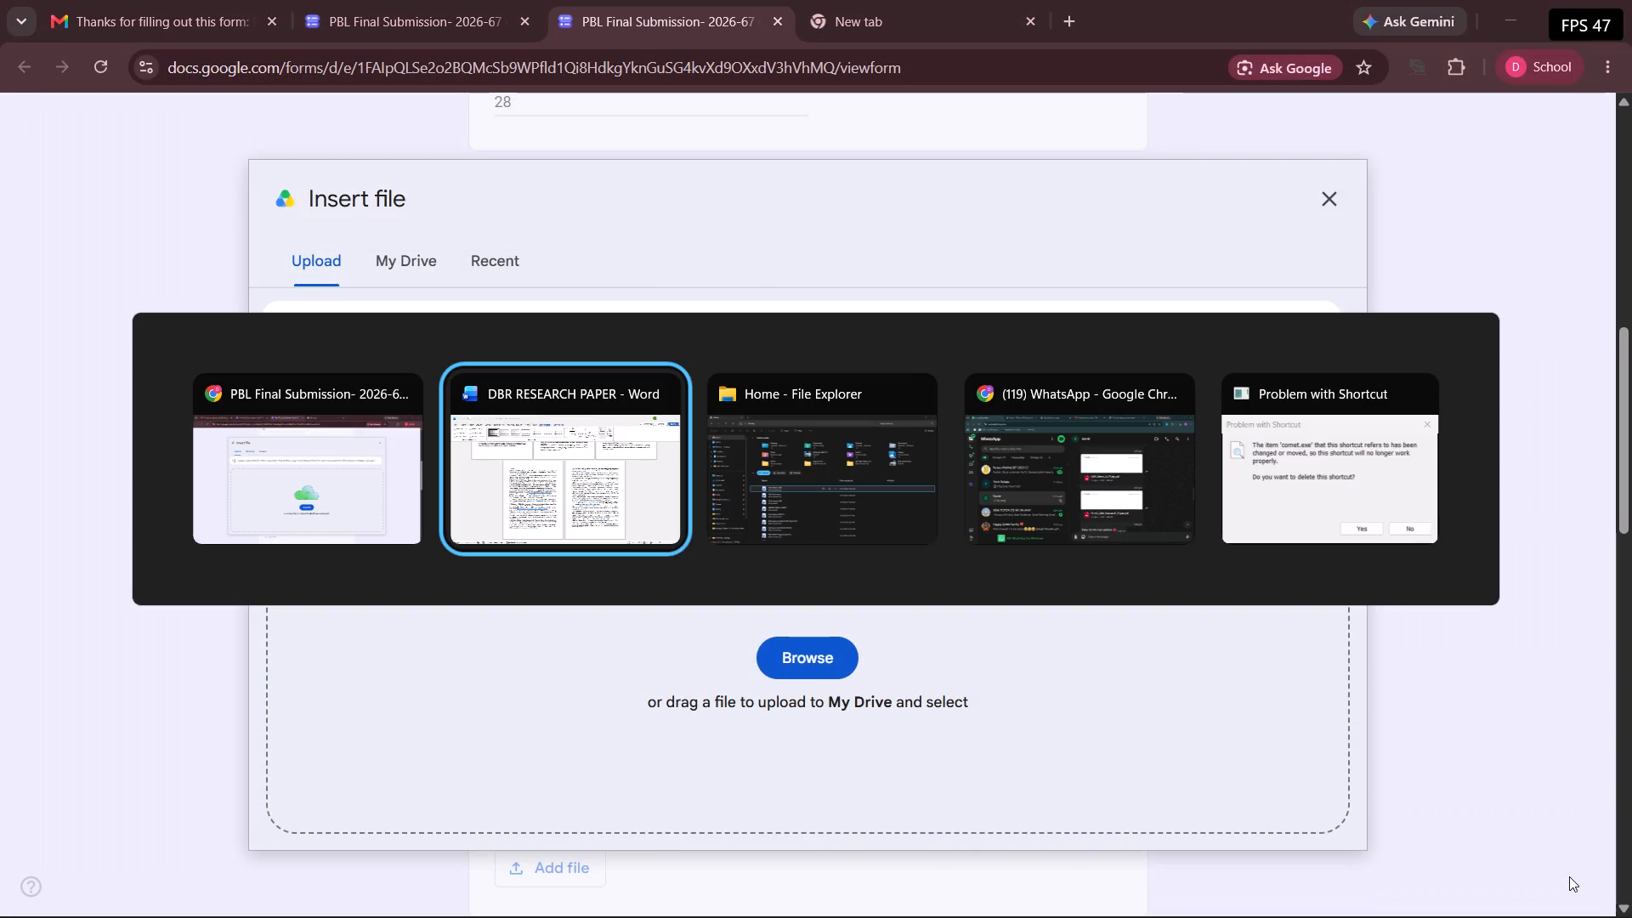
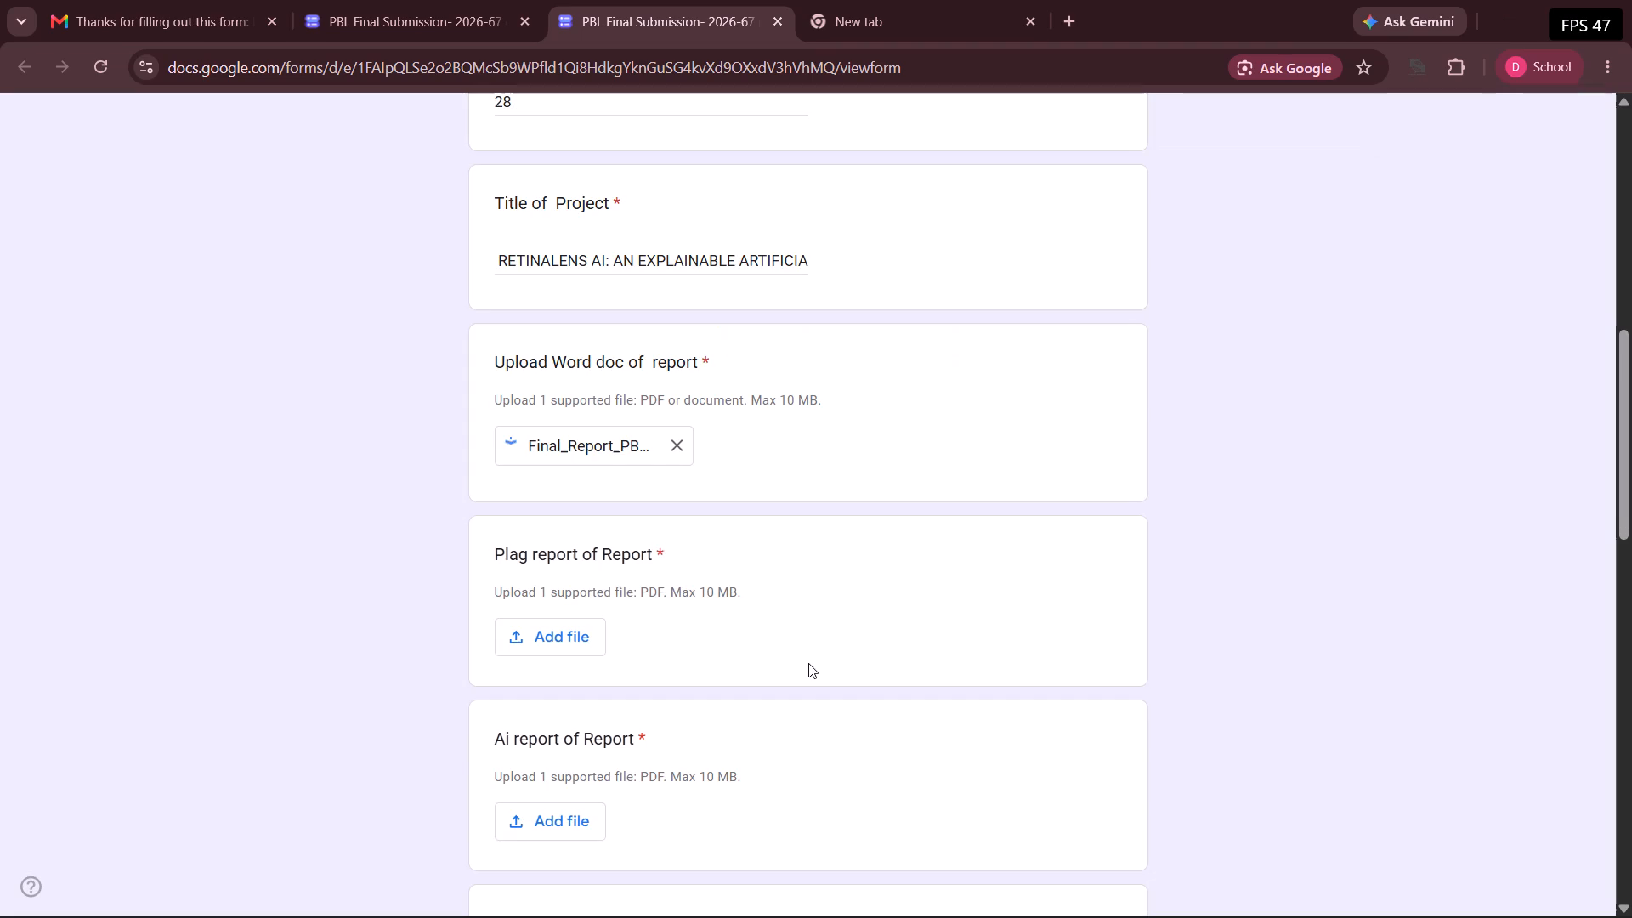
# Continue to the plagiarism and AI report upload questions that follow the report's Word document in the submission form.
pyautogui.scroll(-1, 515, 521)
pyautogui.scroll(-1, 638, 657)
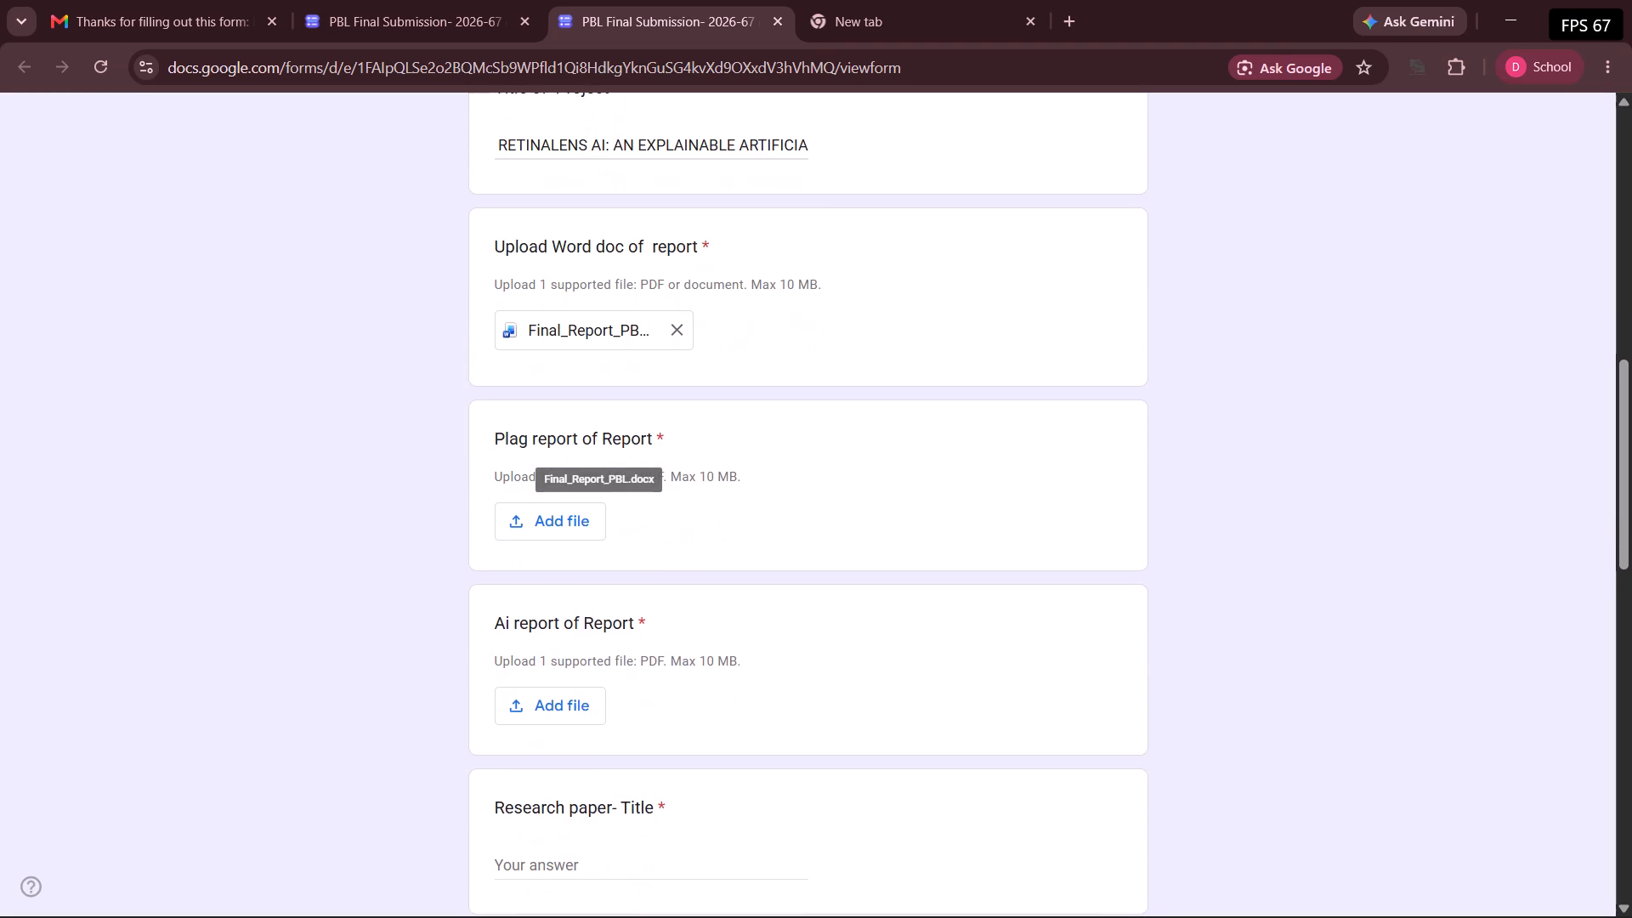
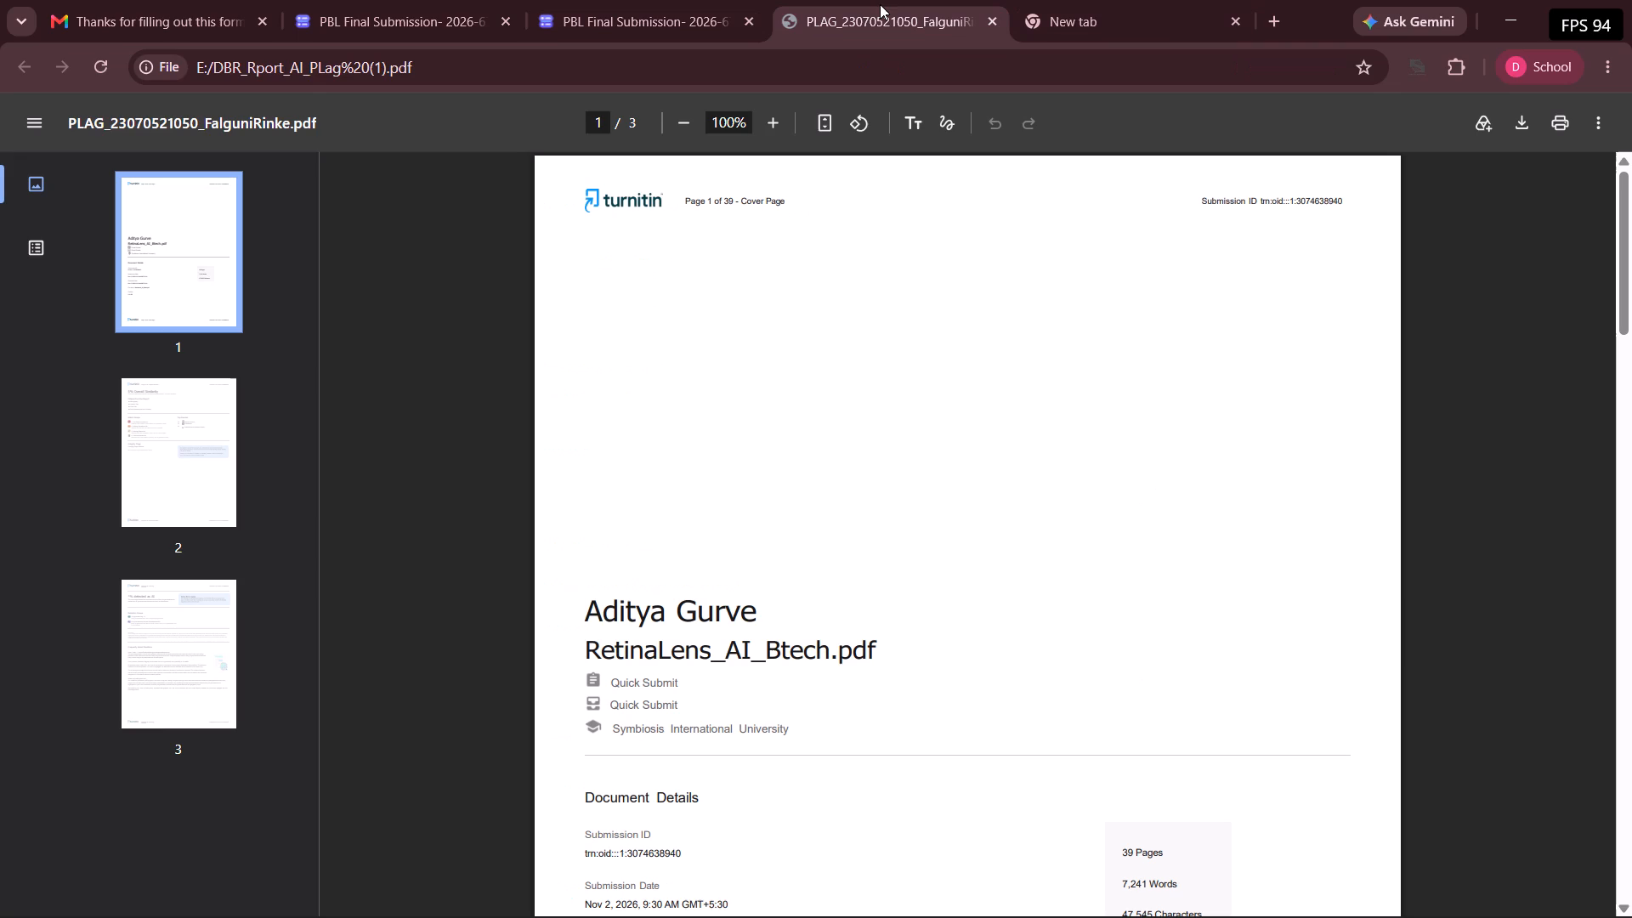
# Check the Turnitin cover page, then upload DBR_Rport_AI_PLag (1).pdf from the recent downloads as the Plag report of Report.
pyautogui.scroll(2, 841, 369)
pyautogui.scroll(-1, 841, 369)
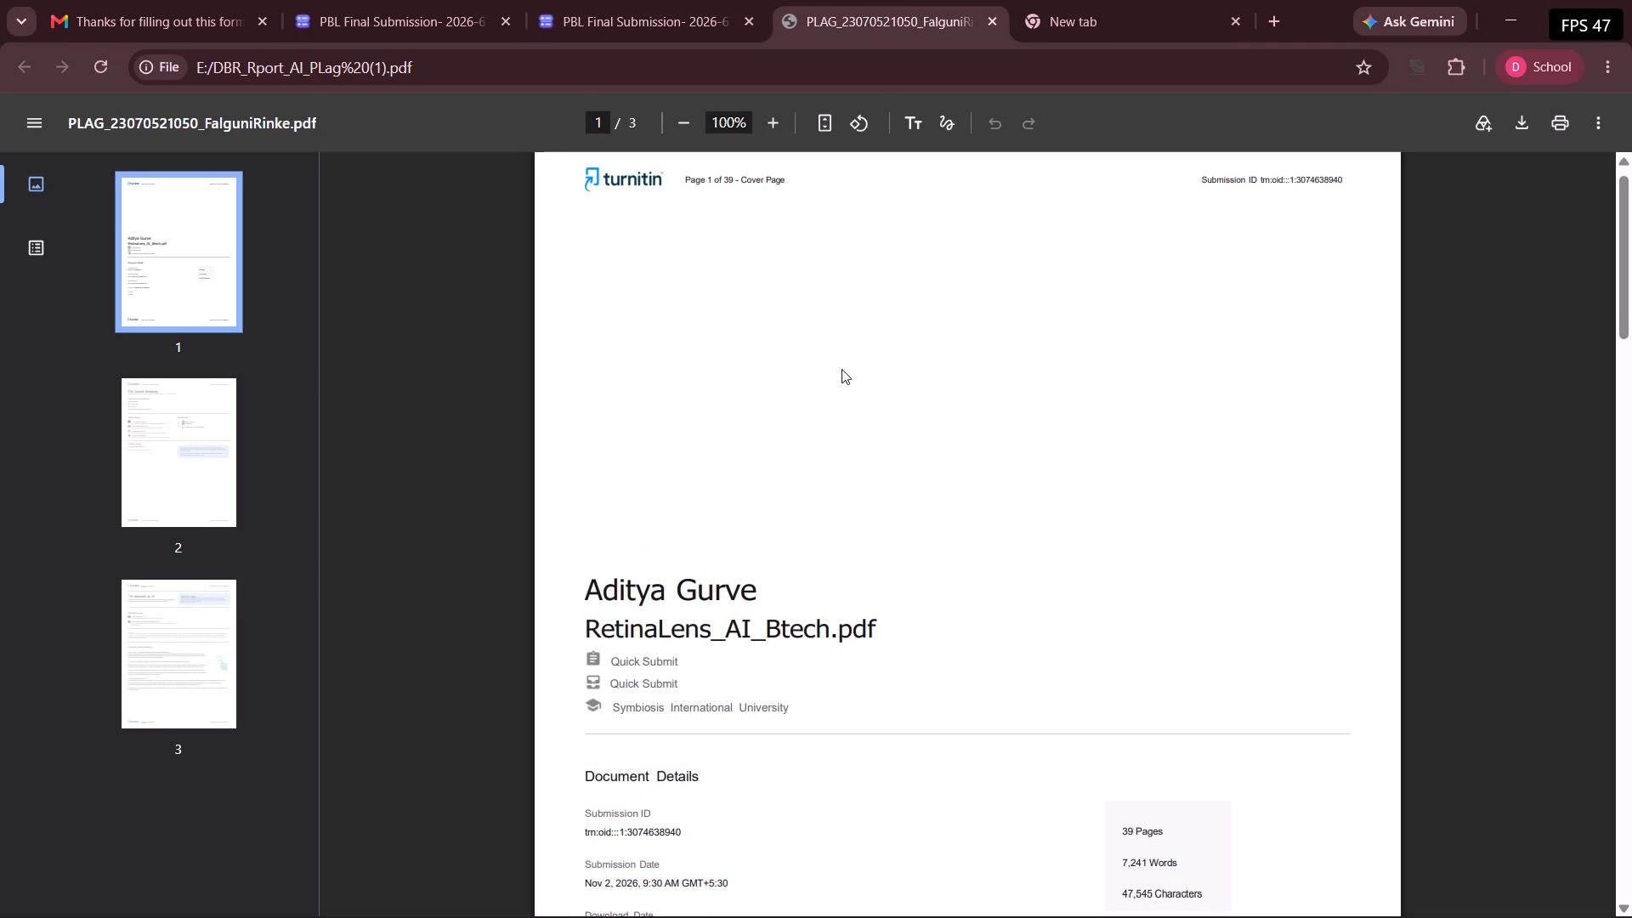
pyautogui.scroll(-1, 841, 369)
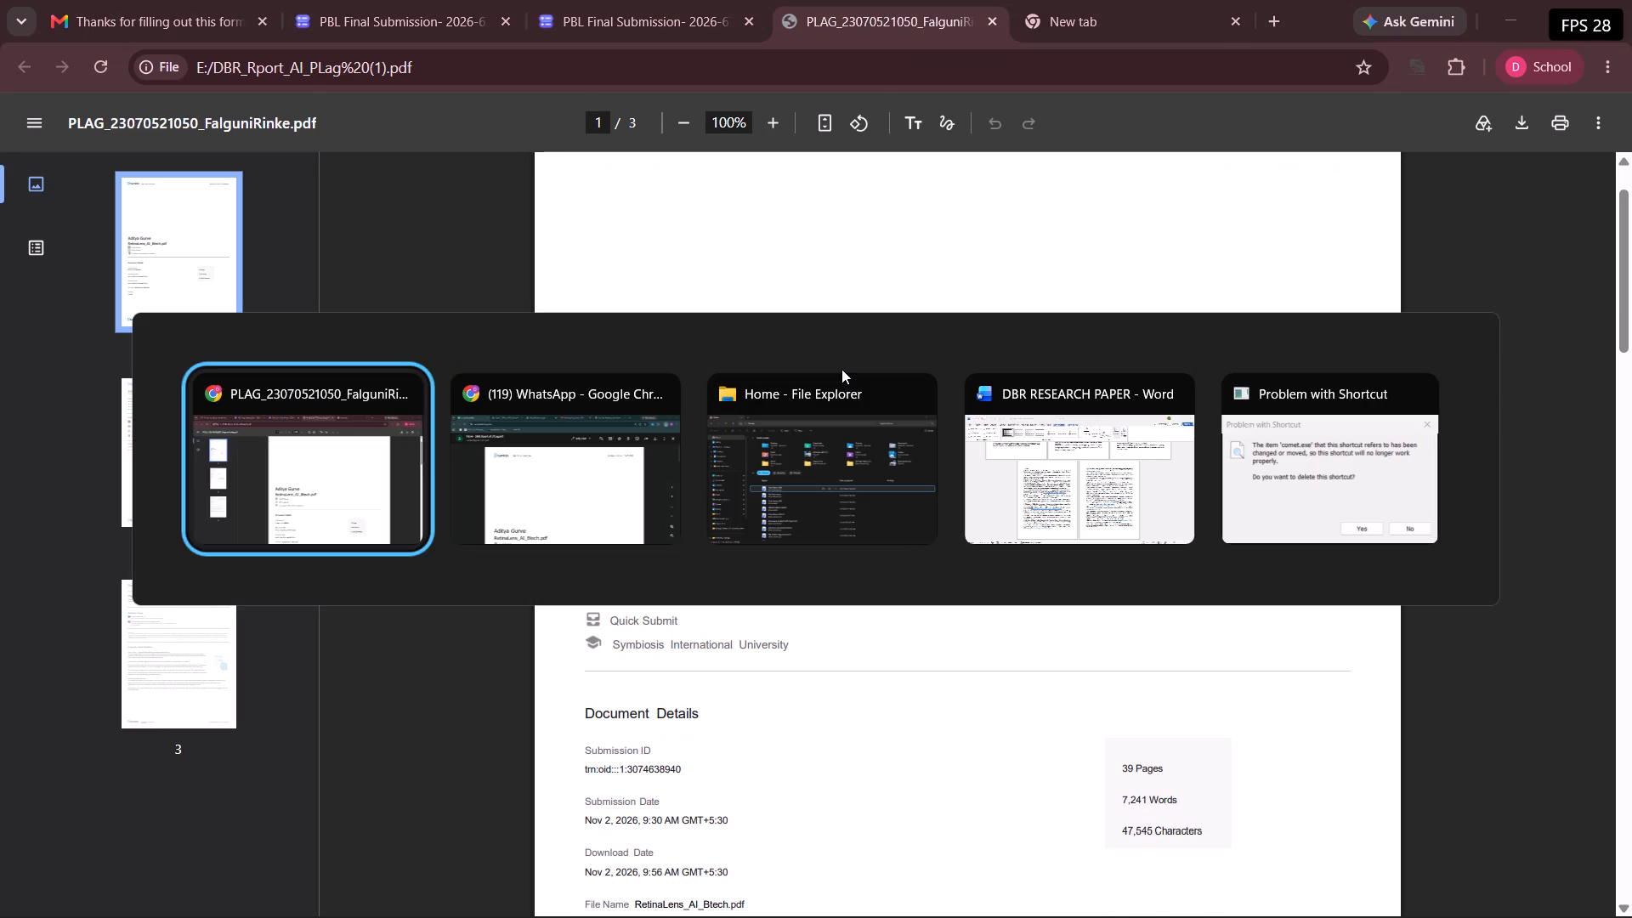
pyautogui.click(608, 5)
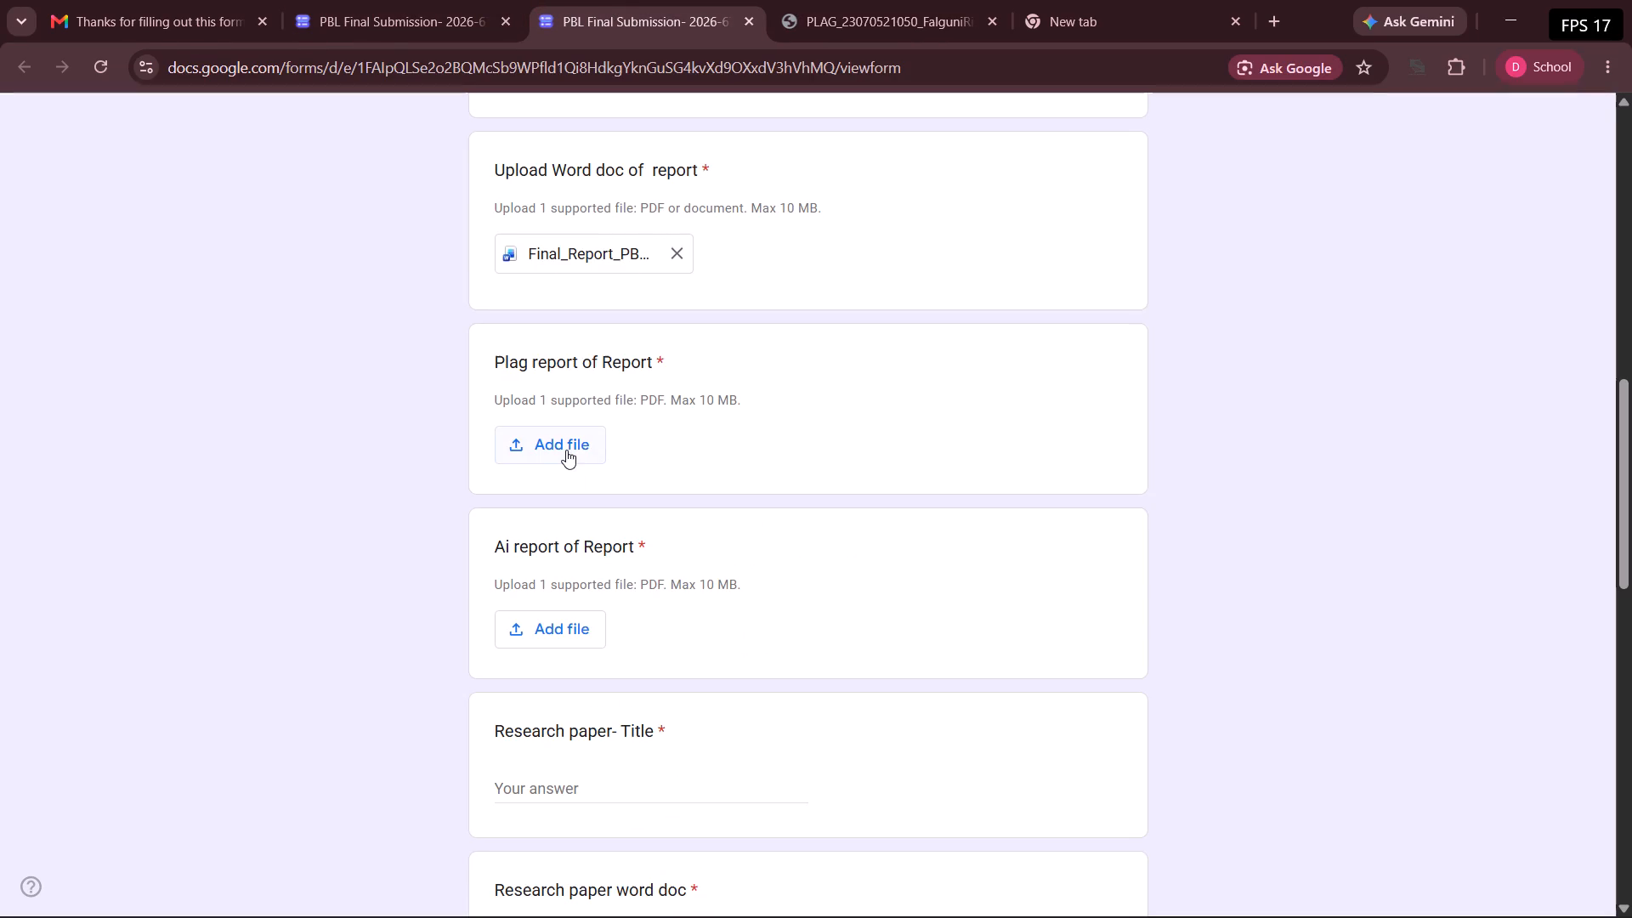
pyautogui.click(568, 447)
pyautogui.click(1511, 224)
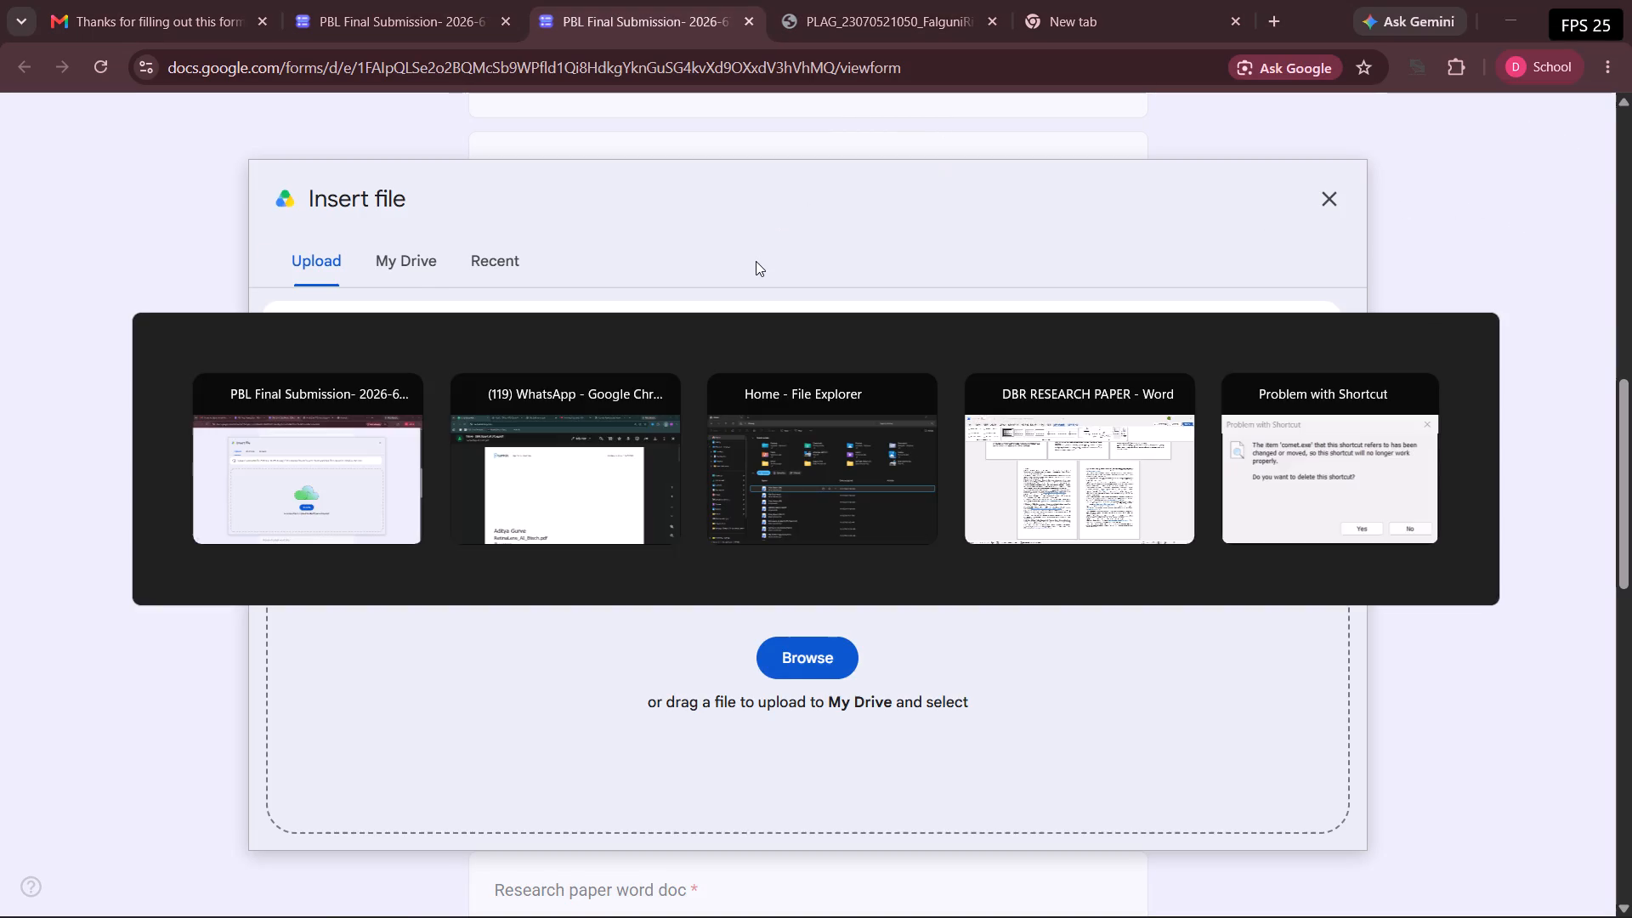
pyautogui.moveTo(1327, 130); pyautogui.dragTo(1174, 917)
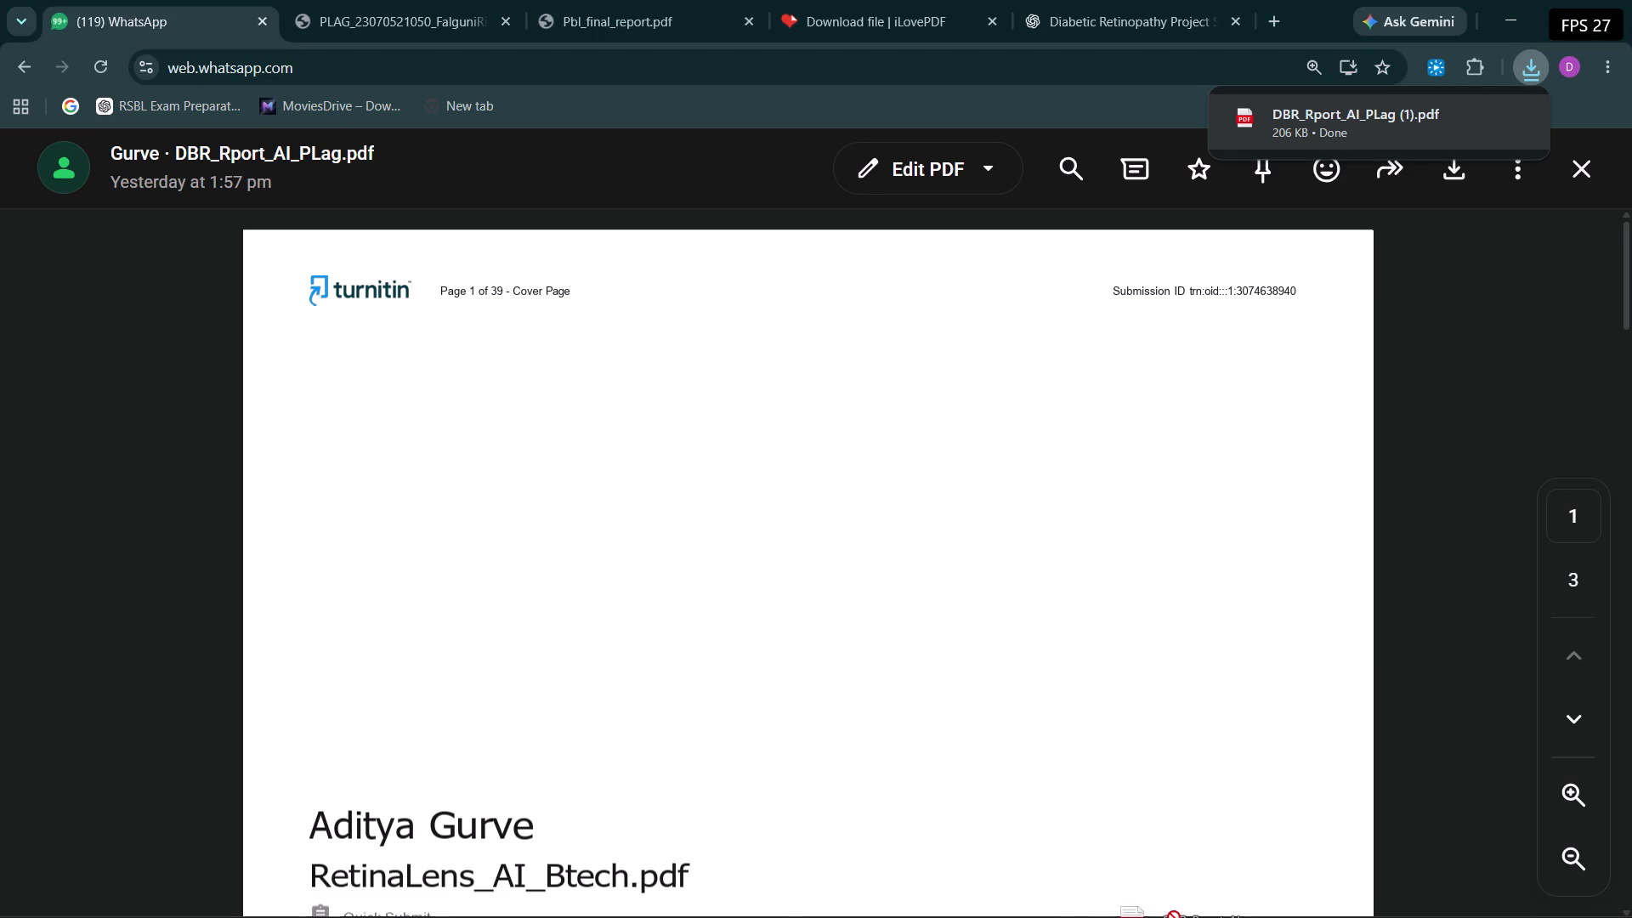
pyautogui.moveTo(1174, 917); pyautogui.dragTo(773, 511)
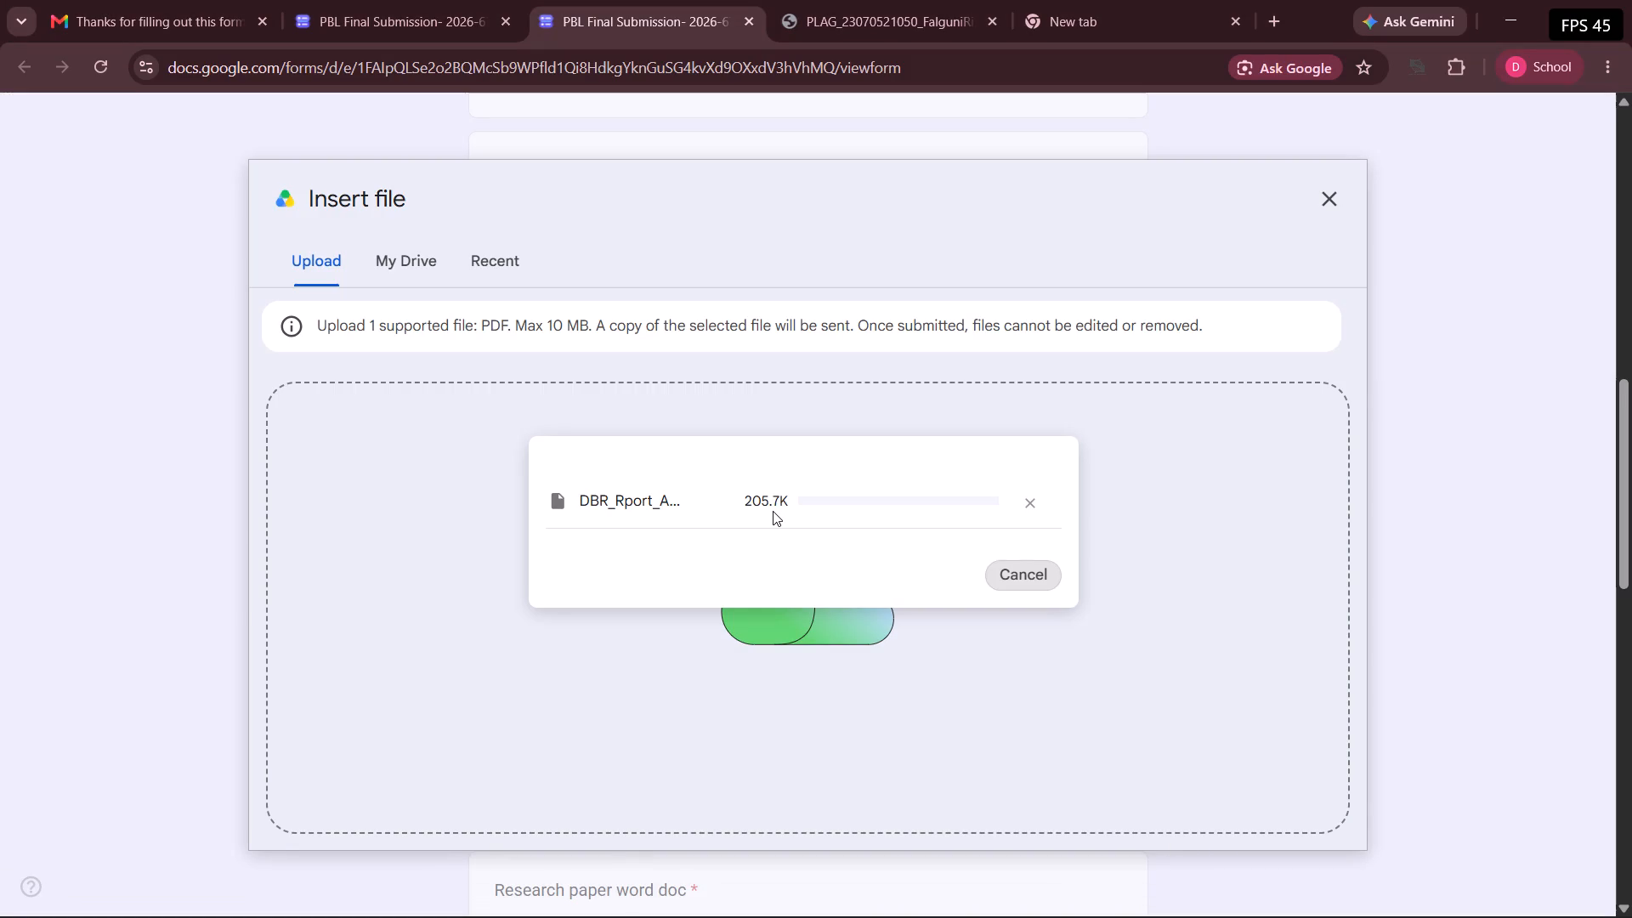
# Upload the same DBR_Rport_AI_PLag (1).pdf as the answer to Ai report of Report.
pyautogui.scroll(-1, 773, 511)
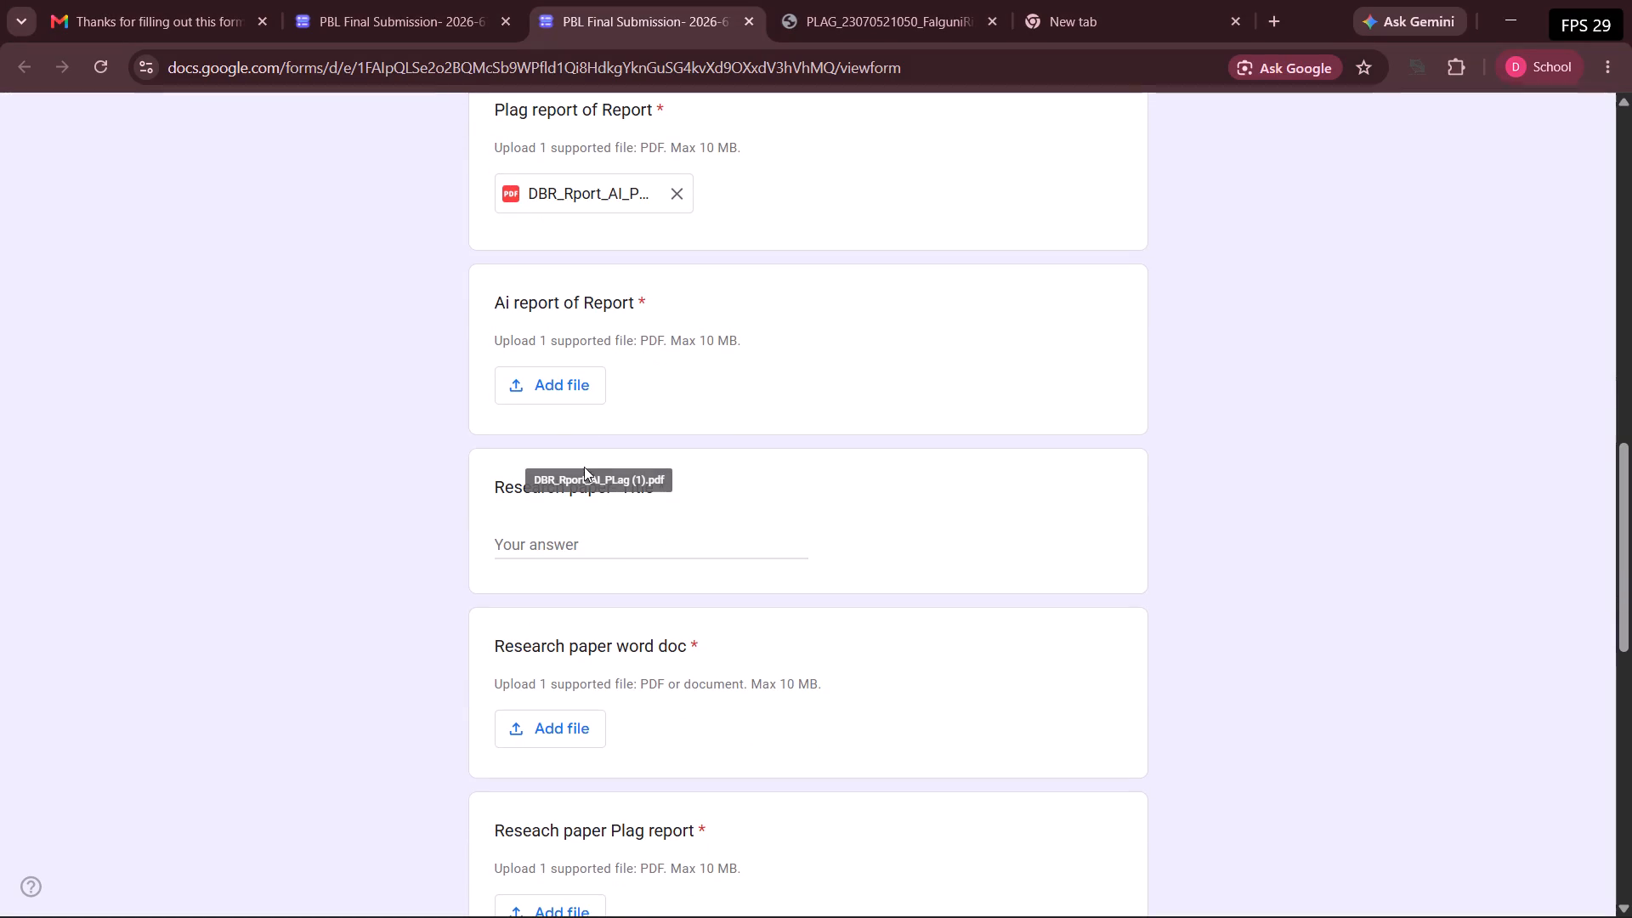
pyautogui.click(559, 390)
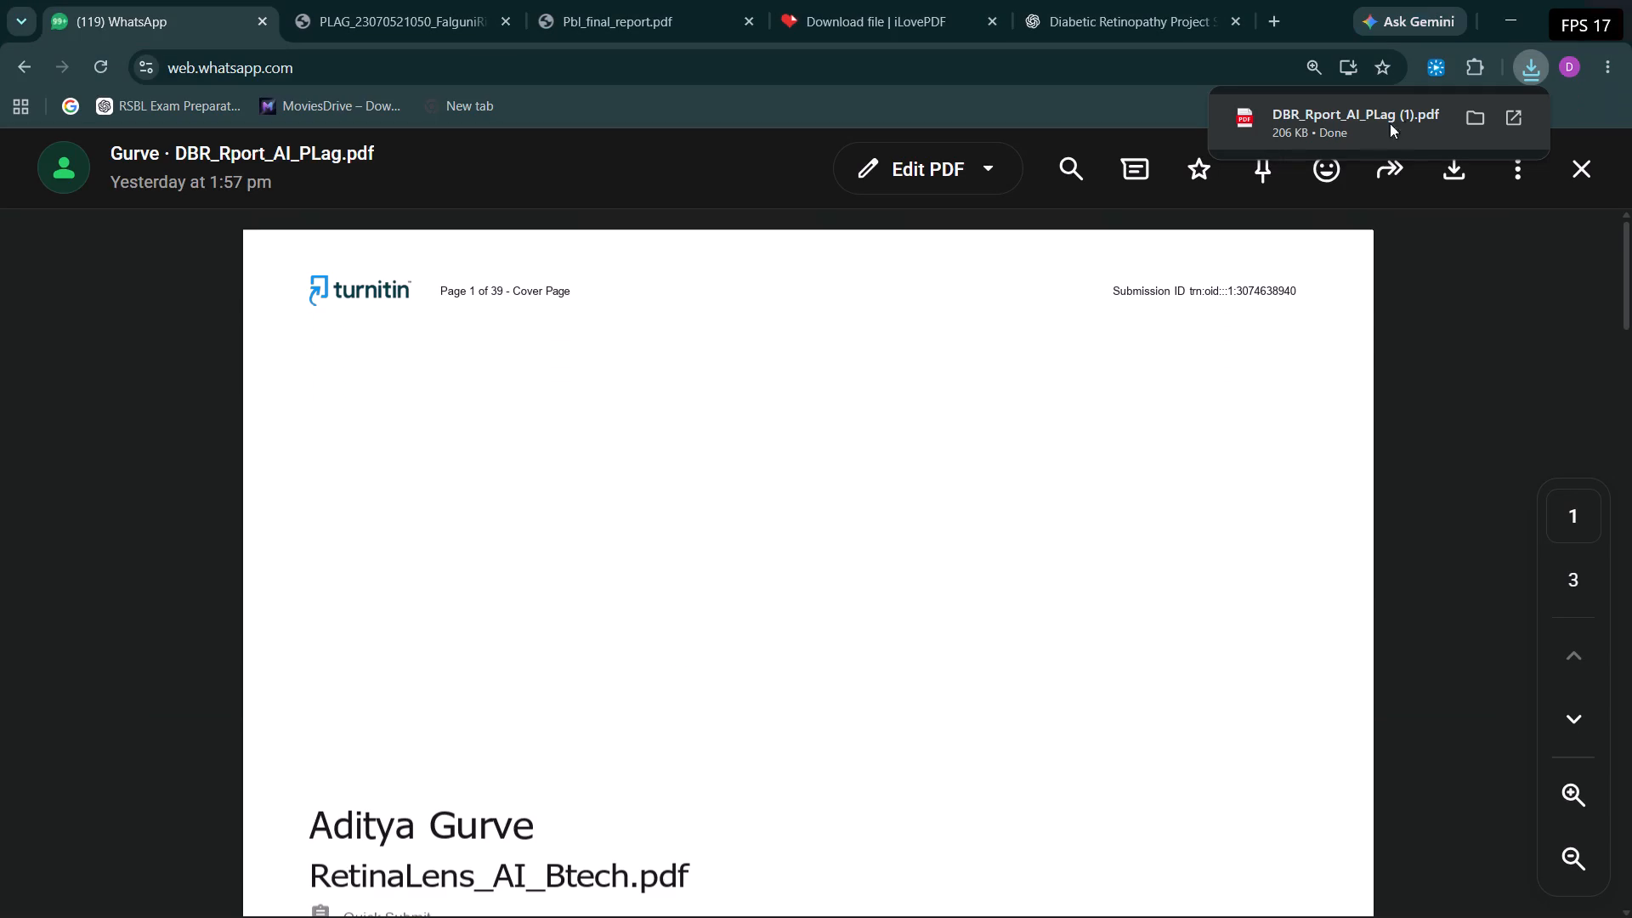
pyautogui.moveTo(1357, 125); pyautogui.dragTo(1198, 892)
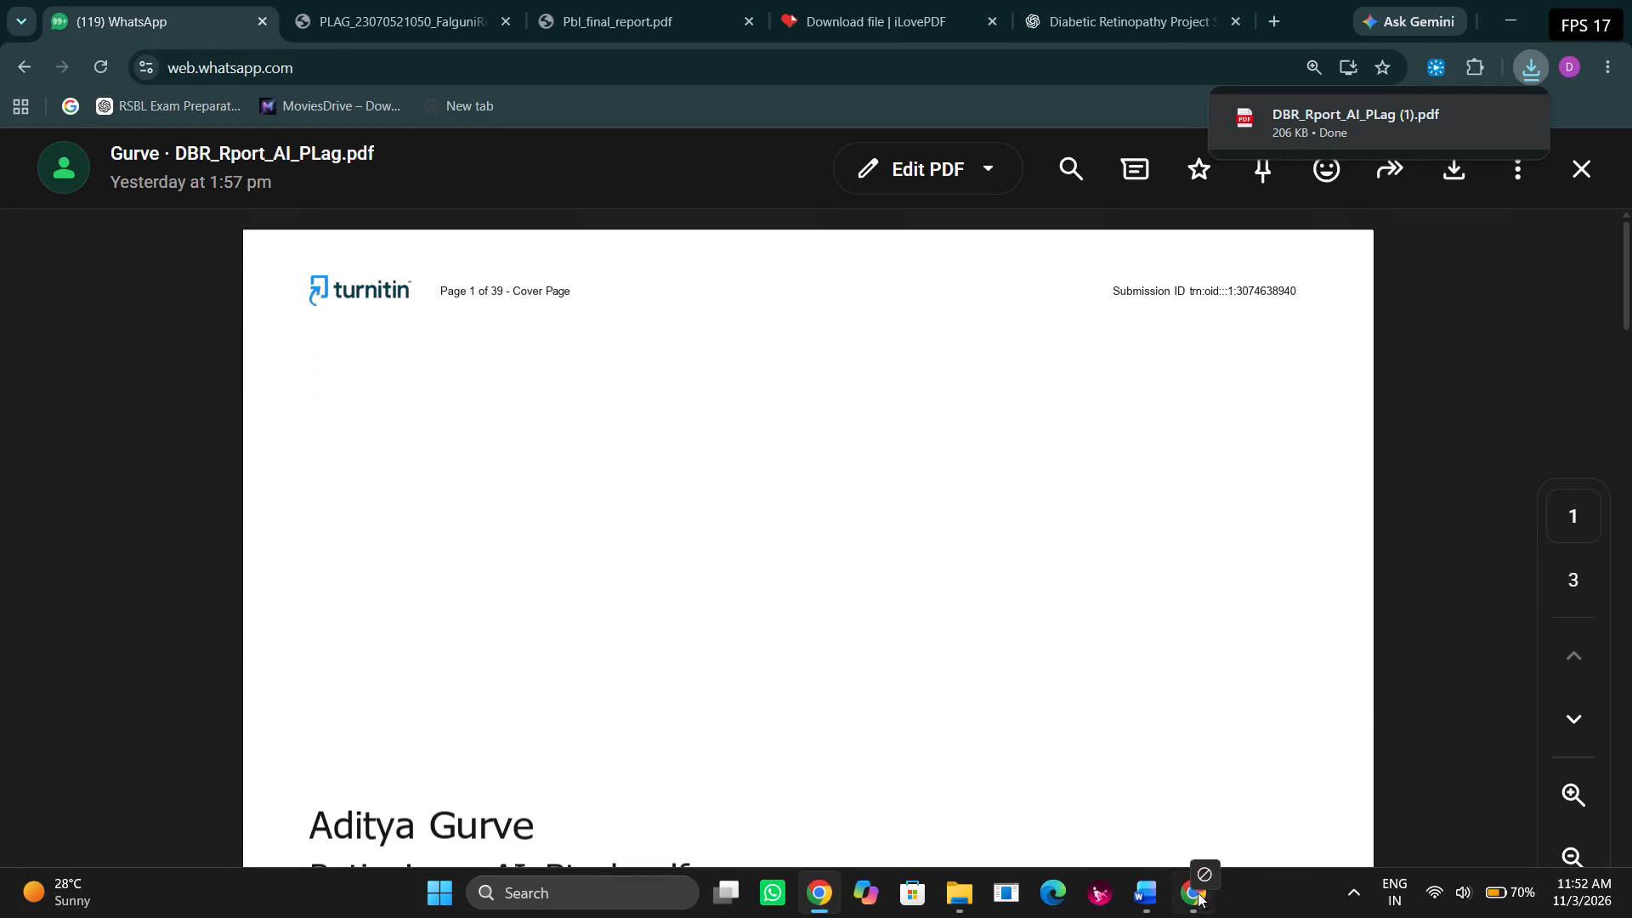
pyautogui.moveTo(1198, 892); pyautogui.dragTo(880, 592)
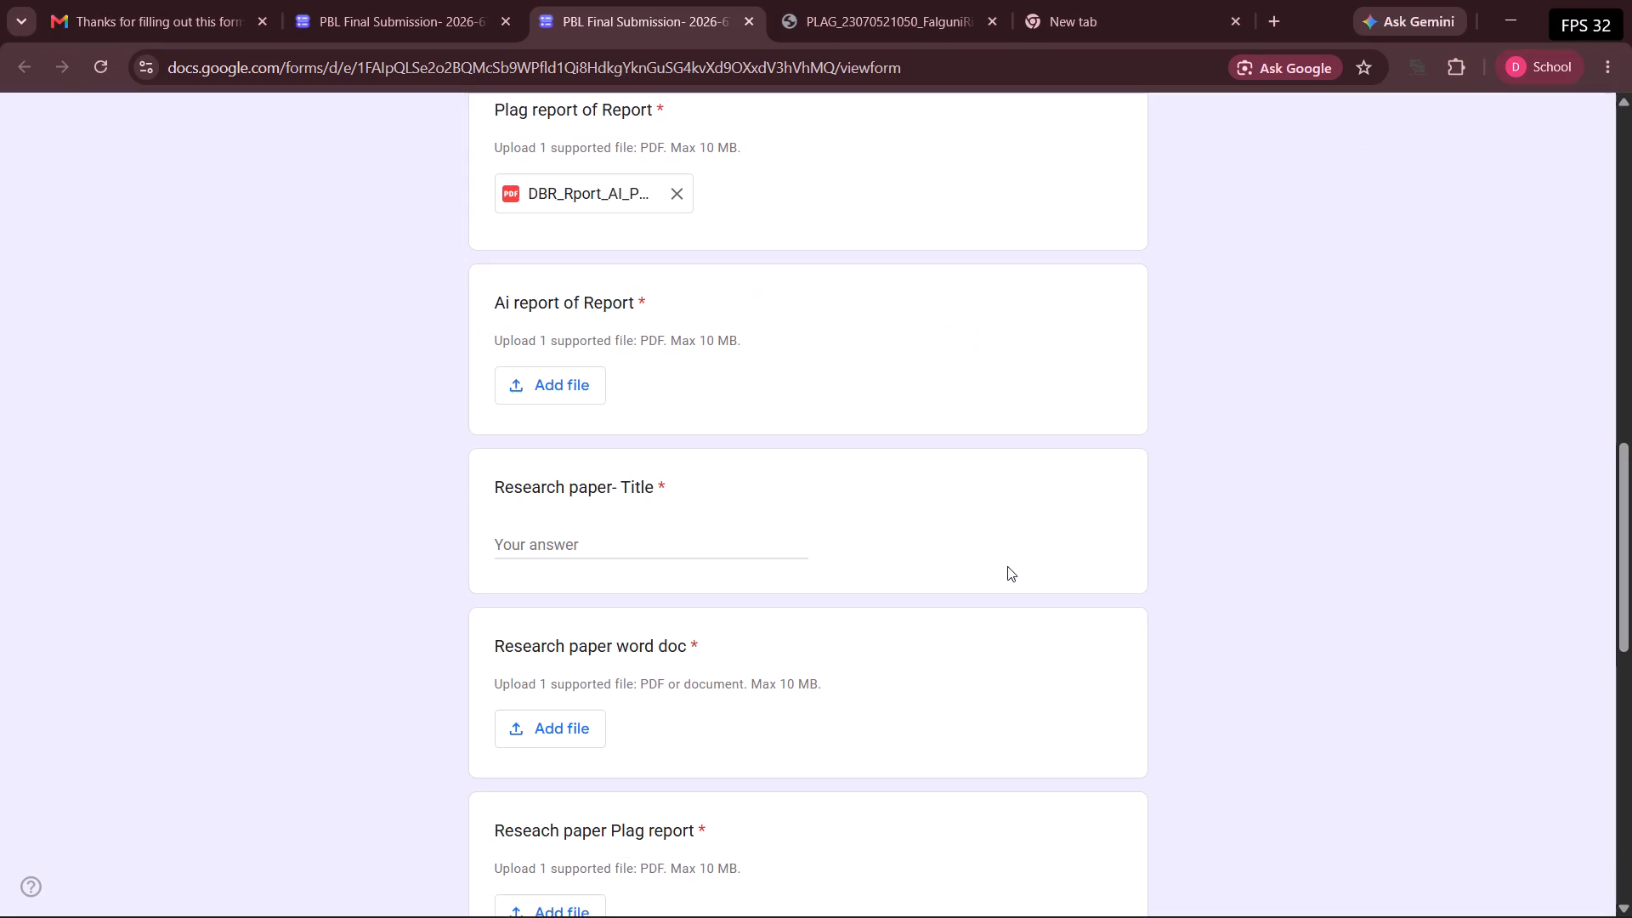
# Copy "RETINALENS AI: AN EXPLAINABLE ARTIFICIAL INTELLIGENCE-BASED SYSTEM FOR DIABETIC RETINOPATHY DETECTION AND CLINICAL ASSESSMENT" from the DBR RESEARCH PAPER into the Research paper- Title answer.
pyautogui.scroll(-1, 751, 556)
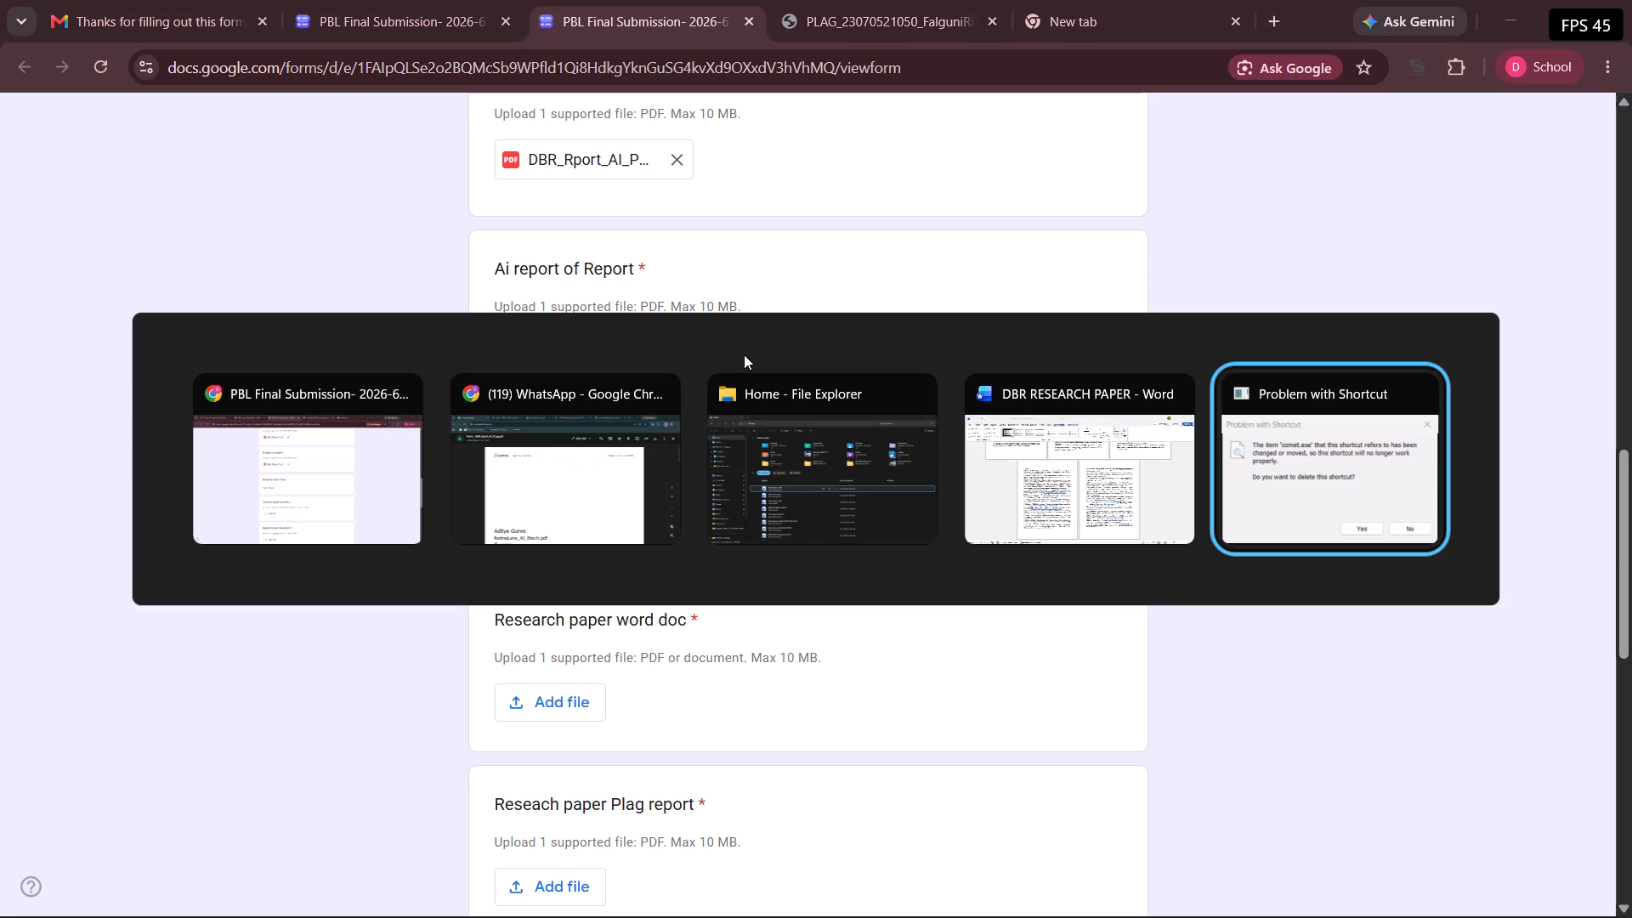
pyautogui.scroll(20, 701, 209)
pyautogui.scroll(20, 701, 209)
pyautogui.scroll(20, 701, 209)
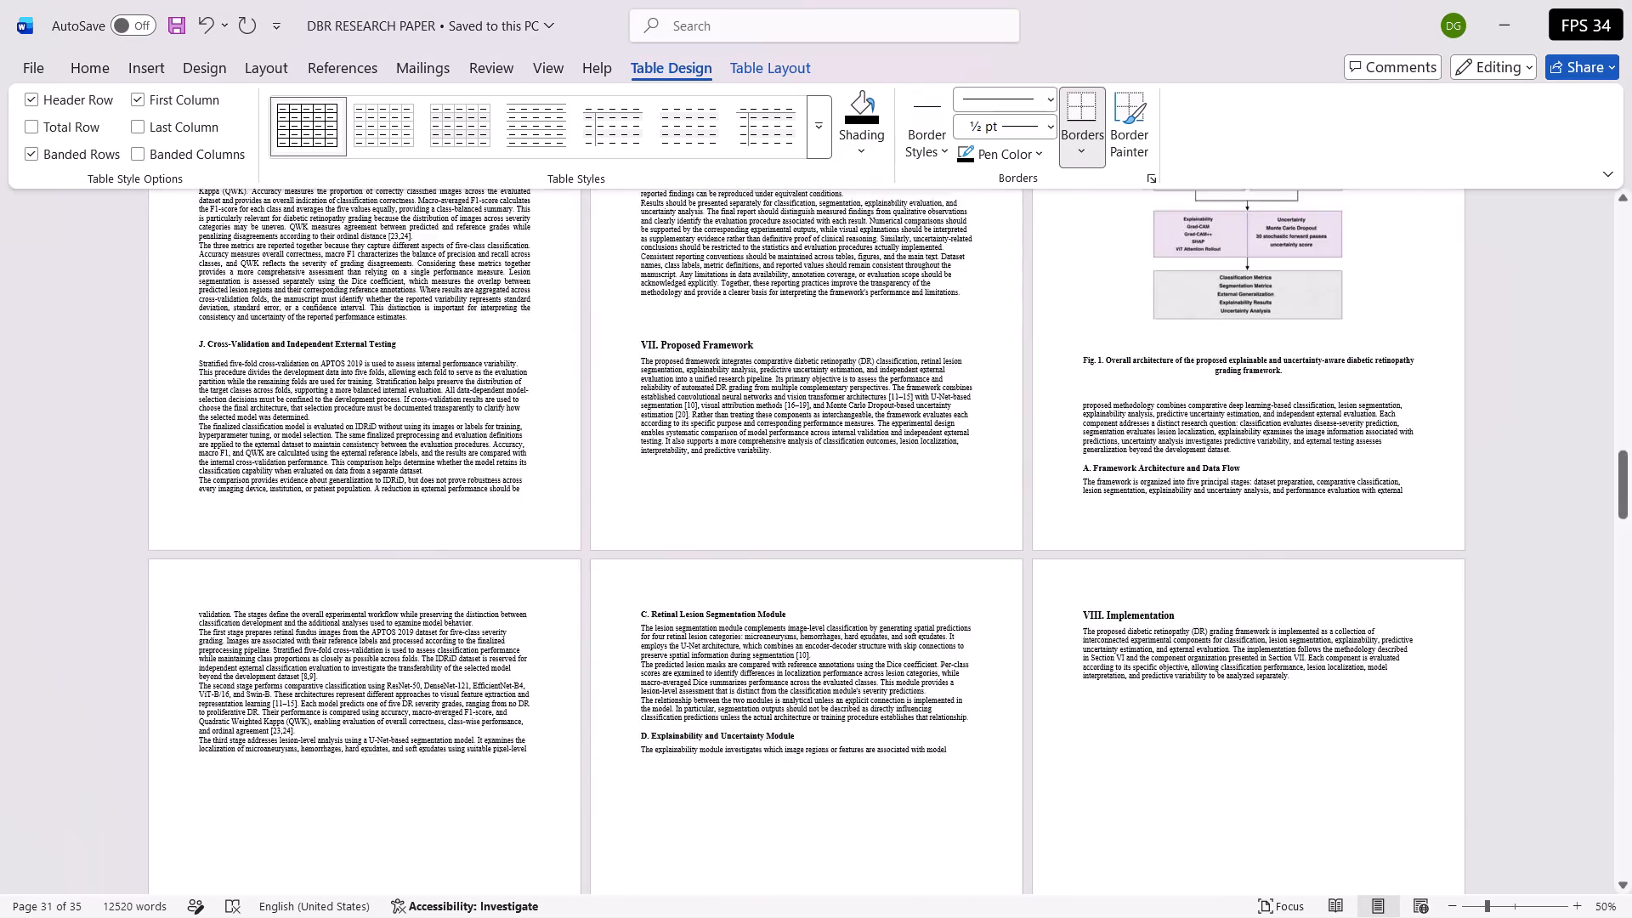
pyautogui.scroll(20, 701, 209)
pyautogui.scroll(20, 701, 209)
pyautogui.scroll(20, 701, 209)
pyautogui.scroll(6, 416, 206)
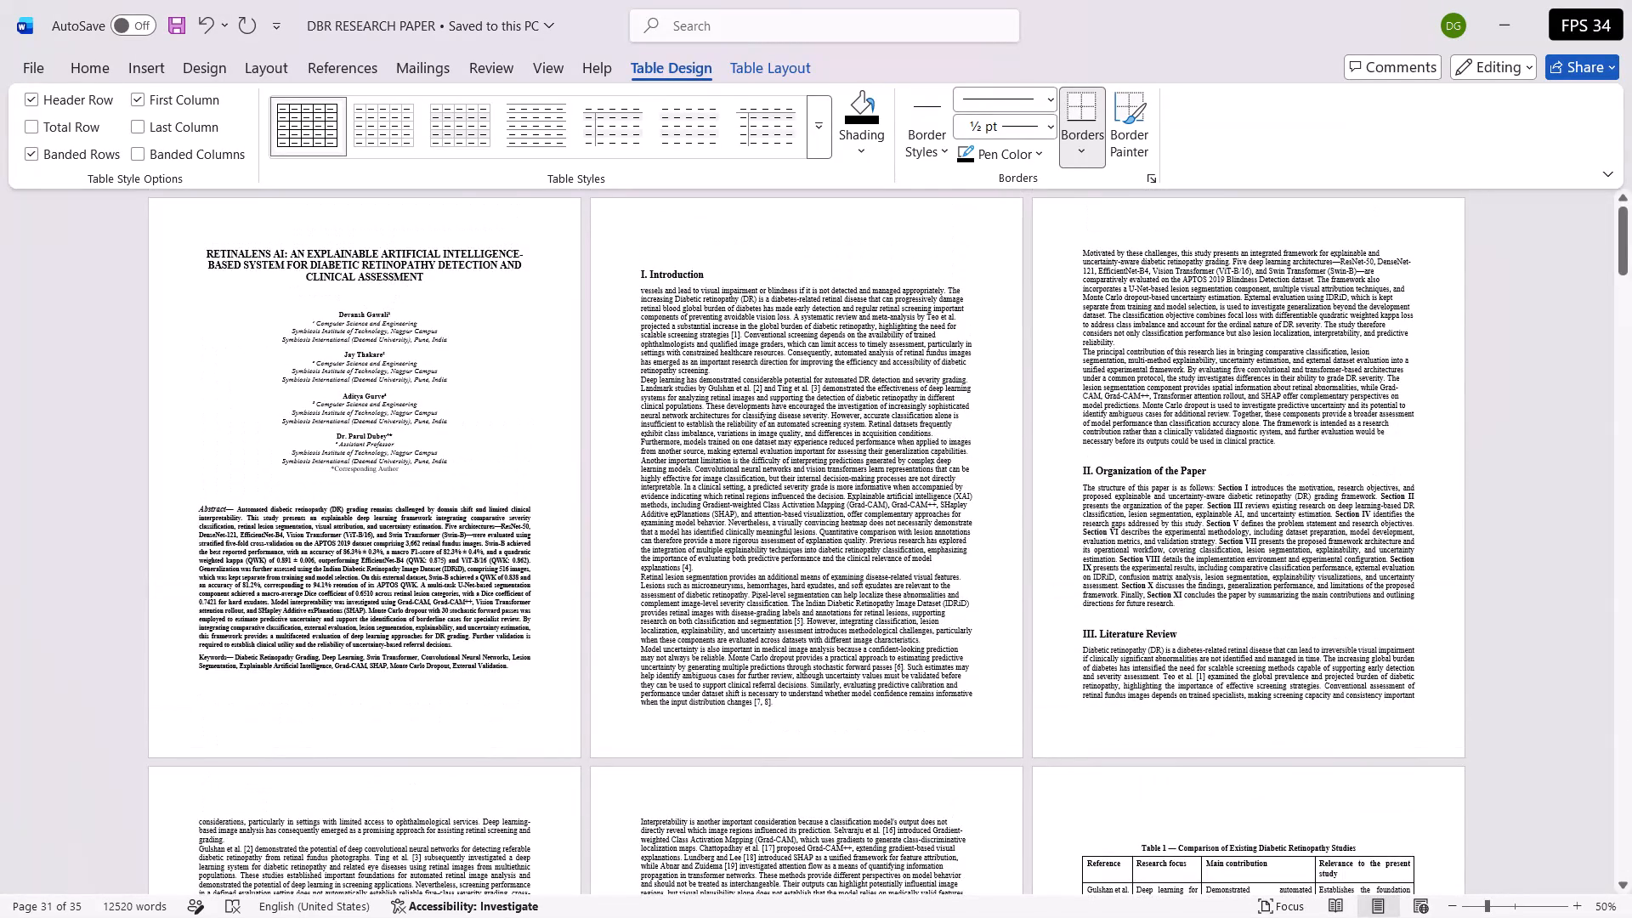
pyautogui.moveTo(443, 281); pyautogui.dragTo(161, 242)
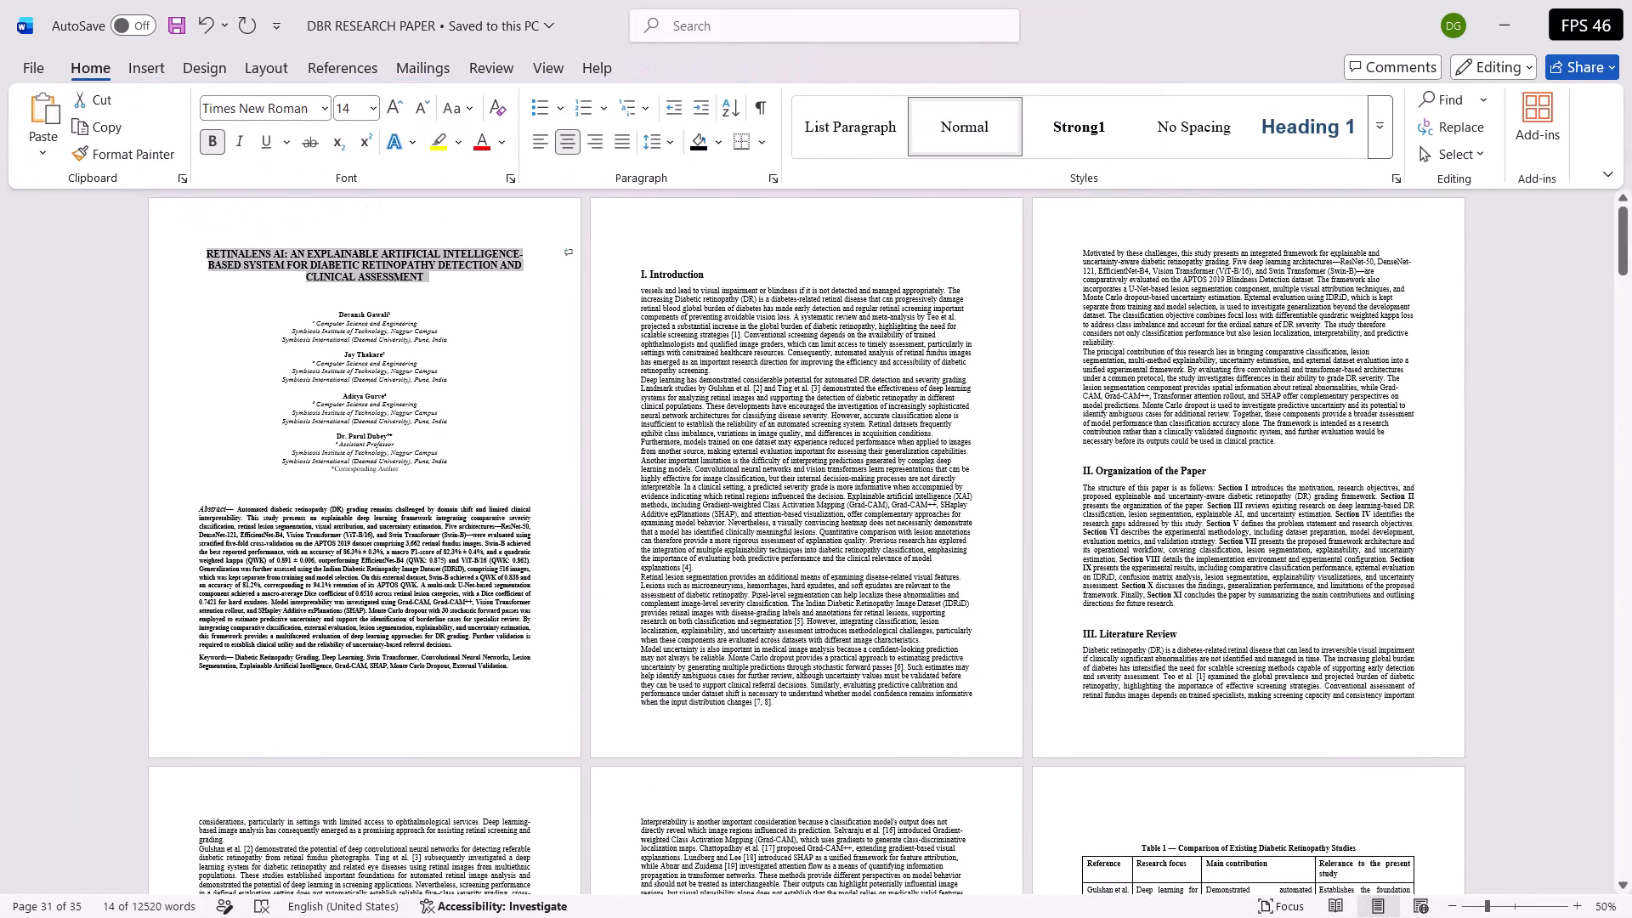
pyautogui.hotkey('ctrl', 'c')
pyautogui.hotkey('ctrl', 'c')
pyautogui.hotkey('ctrl', 'c')
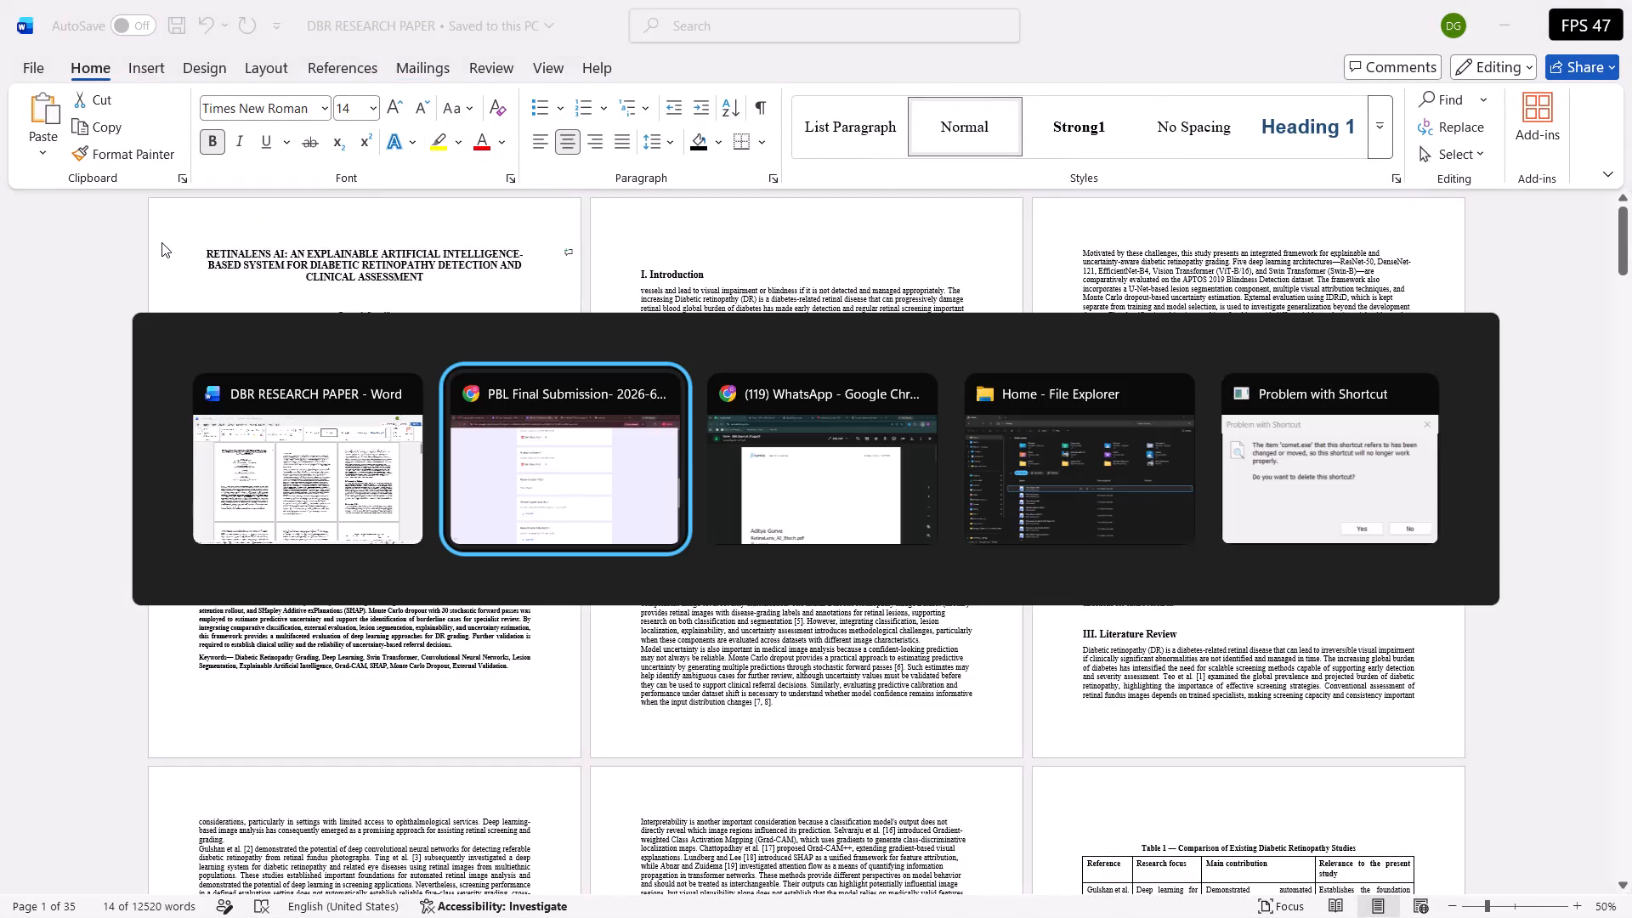
pyautogui.click(496, 517)
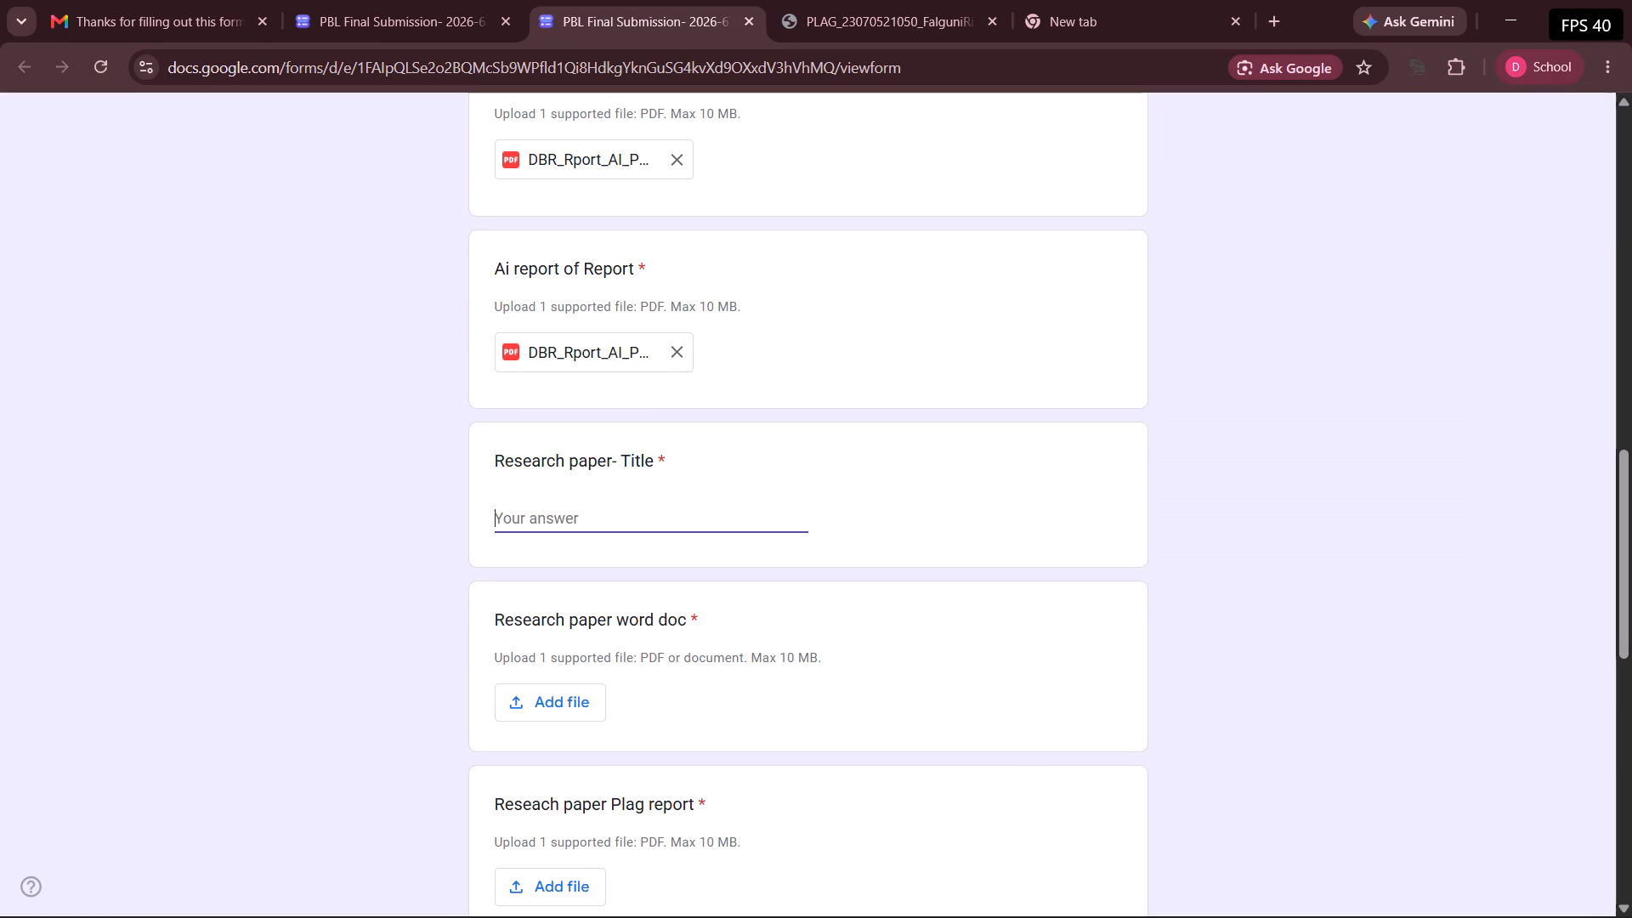
pyautogui.hotkey('ctrl', 'v')
# Upload the DBR RESEARCH PAPER Word file from the Downloads folder as the Research paper word doc.
pyautogui.scroll(-1, 496, 517)
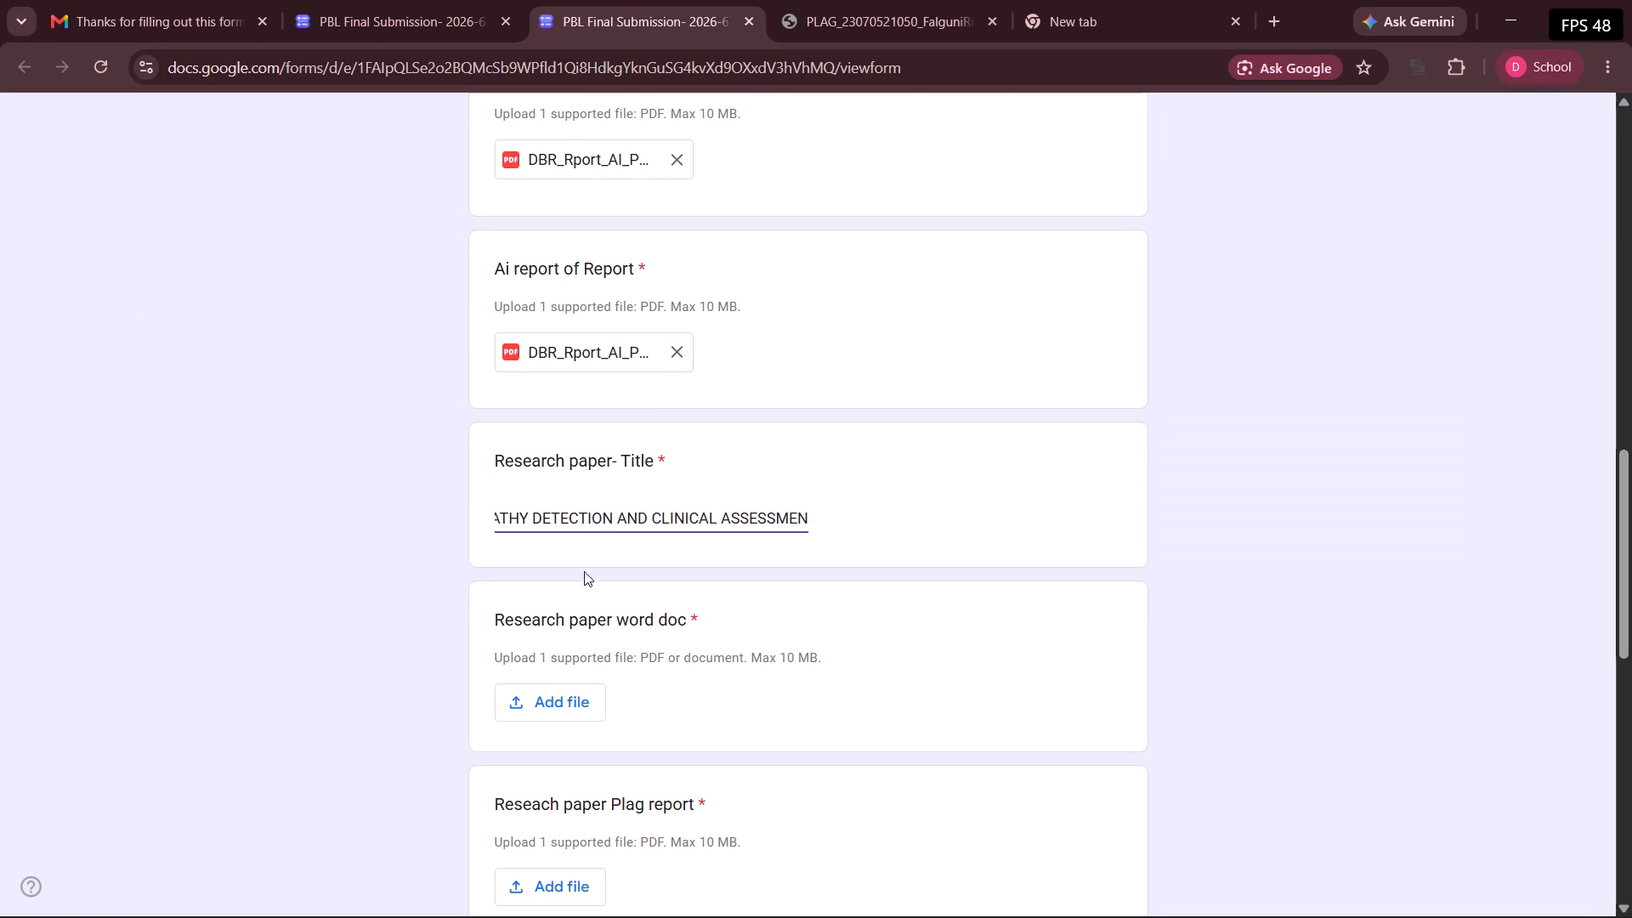
pyautogui.scroll(-3, 604, 583)
pyautogui.click(548, 485)
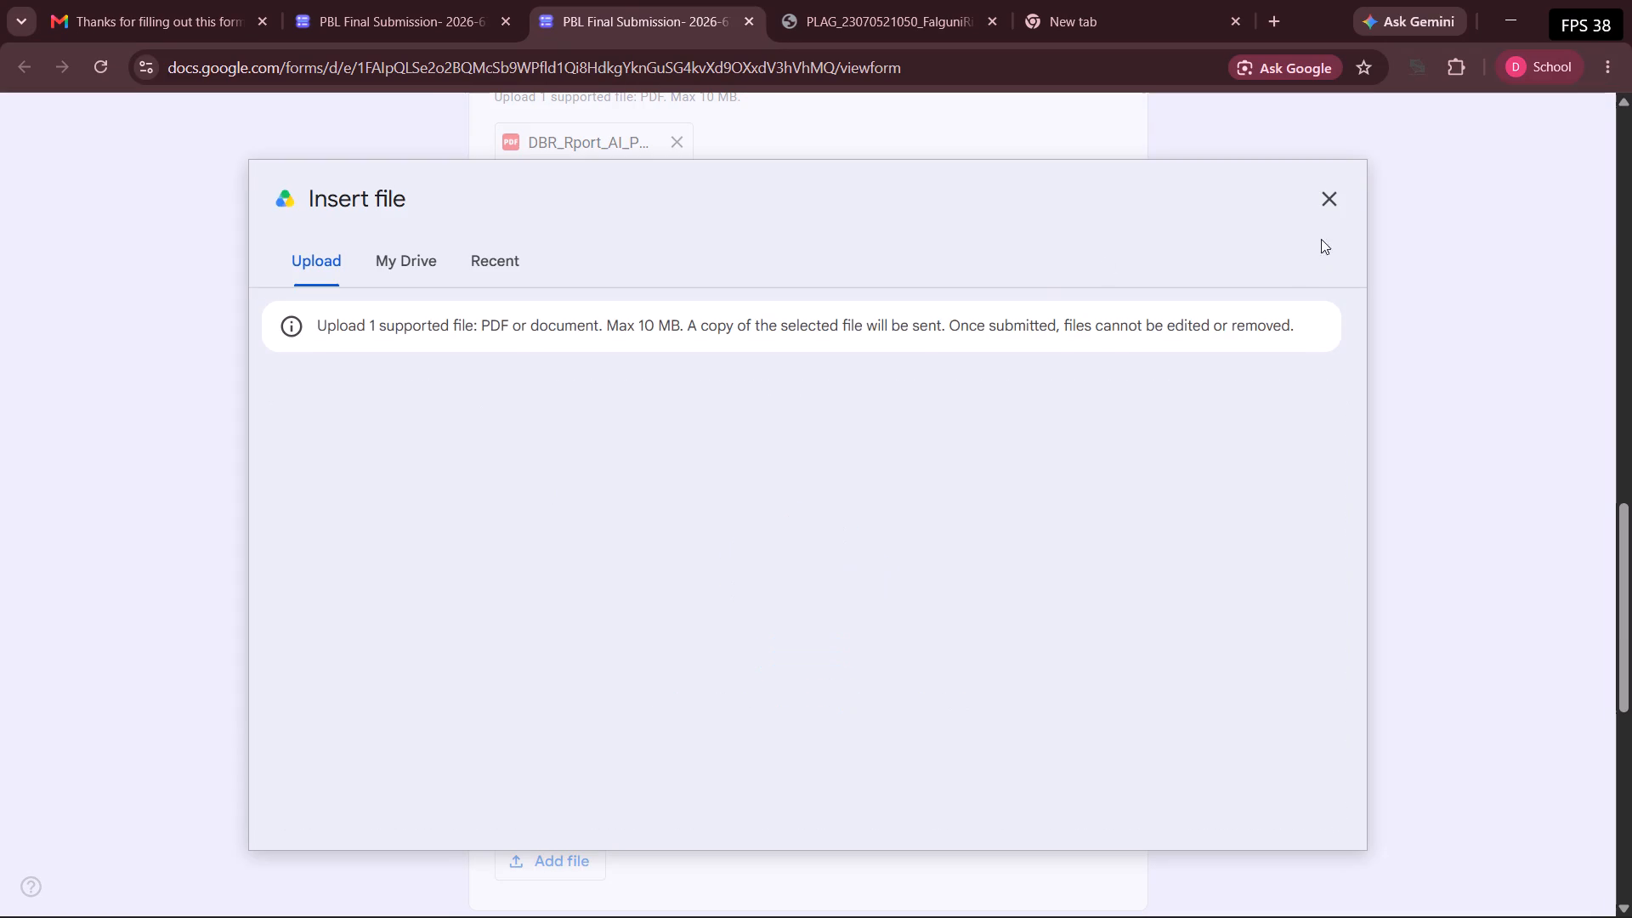
pyautogui.click(1326, 195)
pyautogui.scroll(-1, 843, 514)
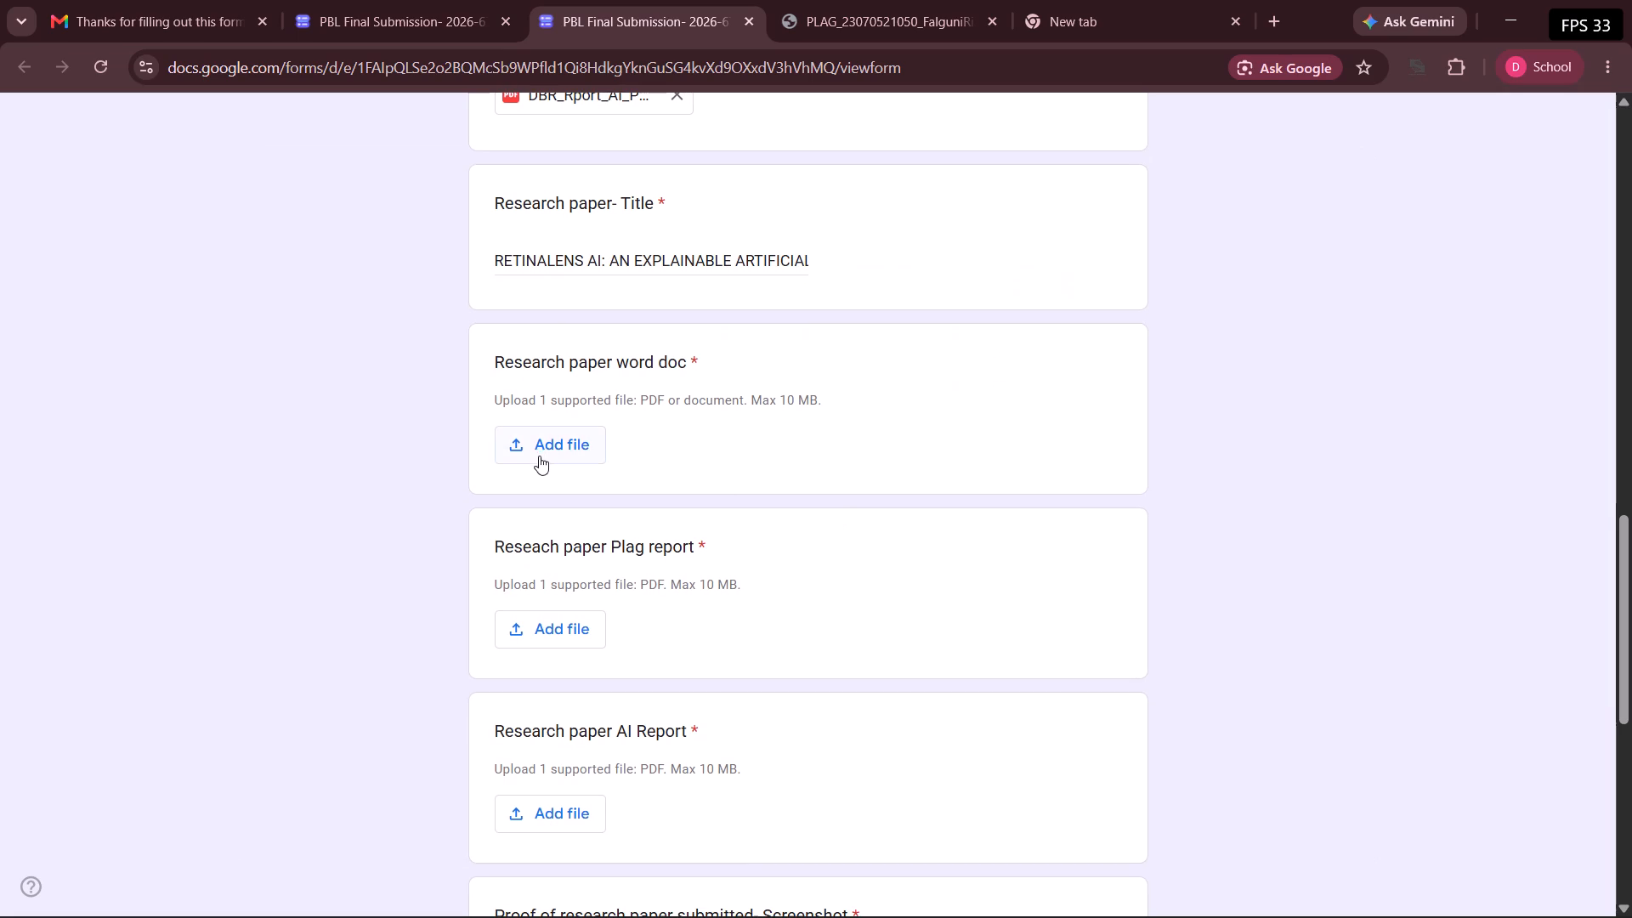
pyautogui.click(539, 456)
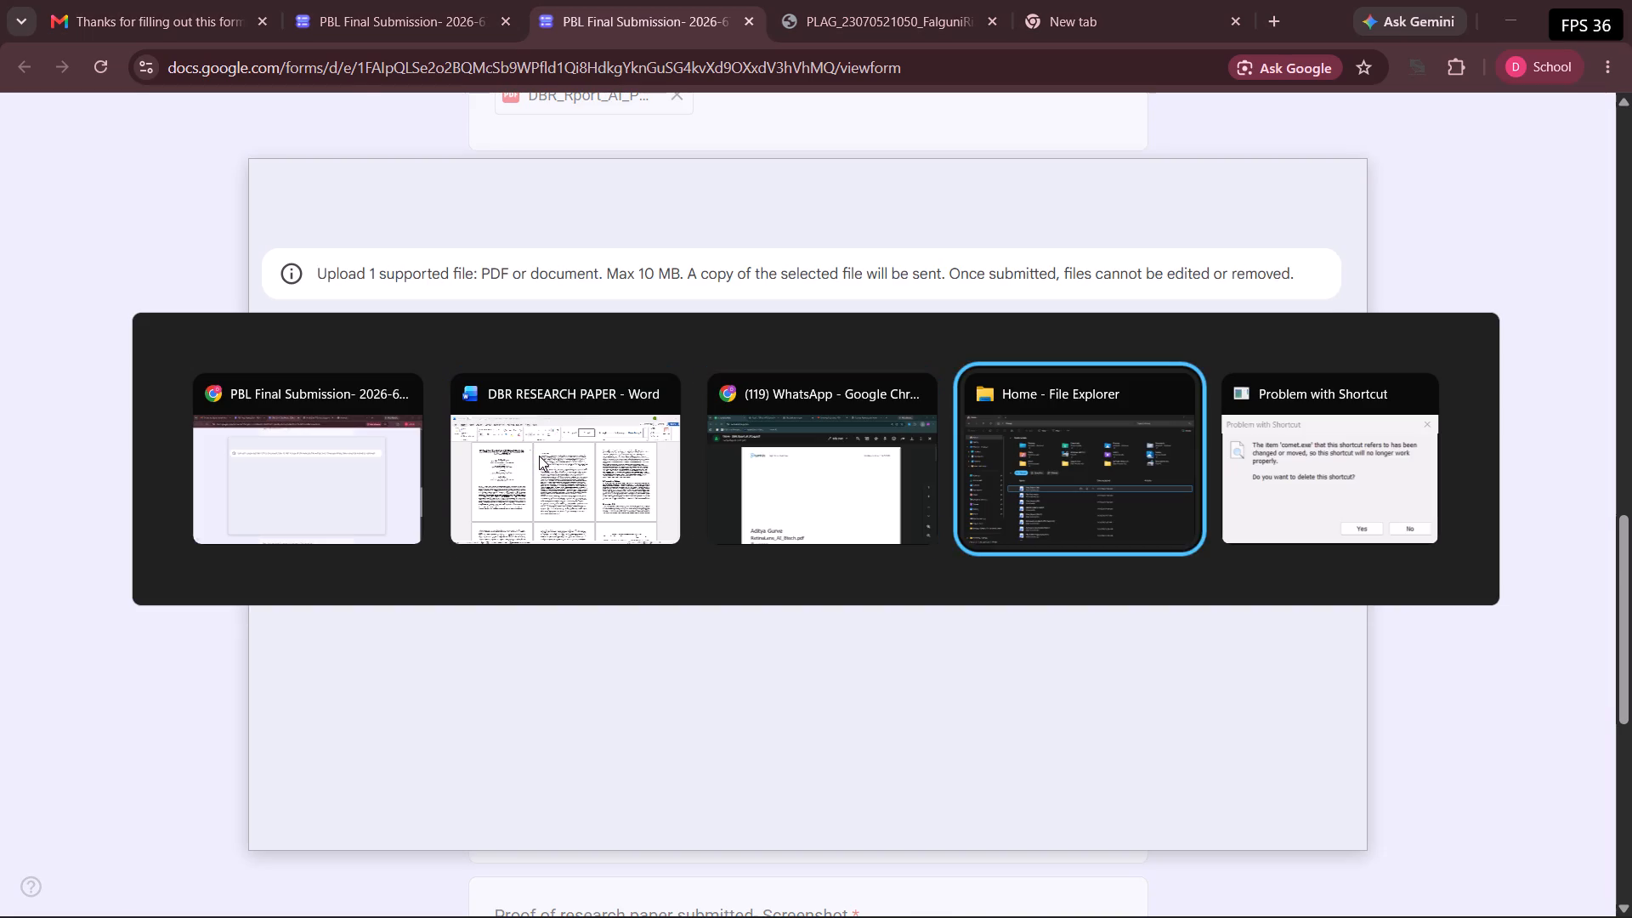
pyautogui.scroll(-1, 476, 605)
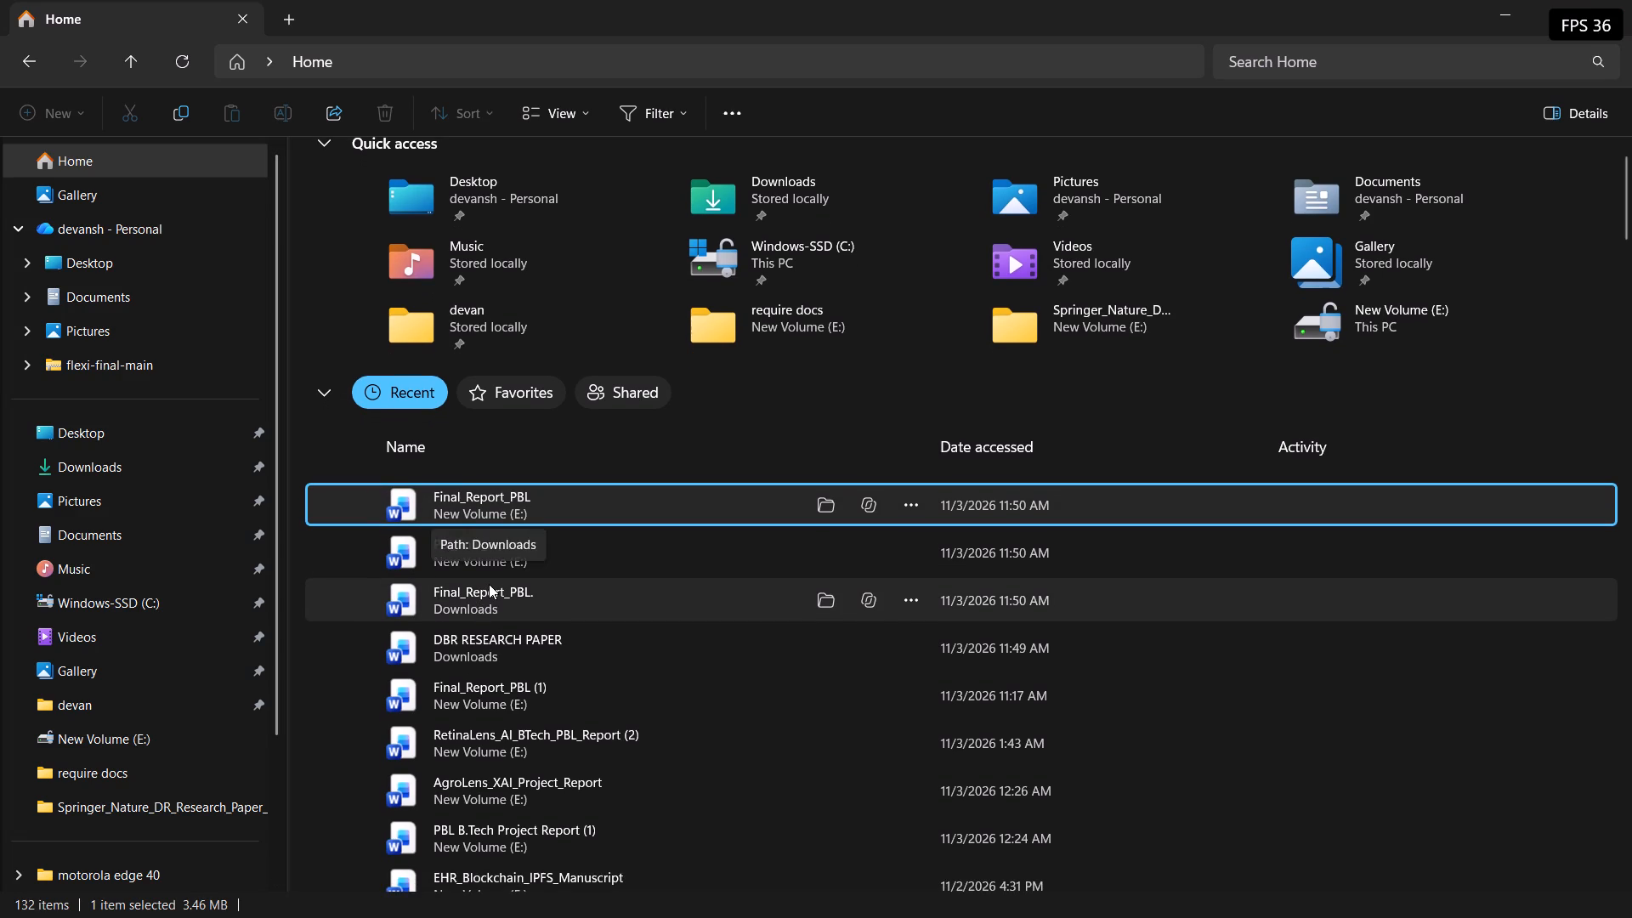
pyautogui.click(511, 655)
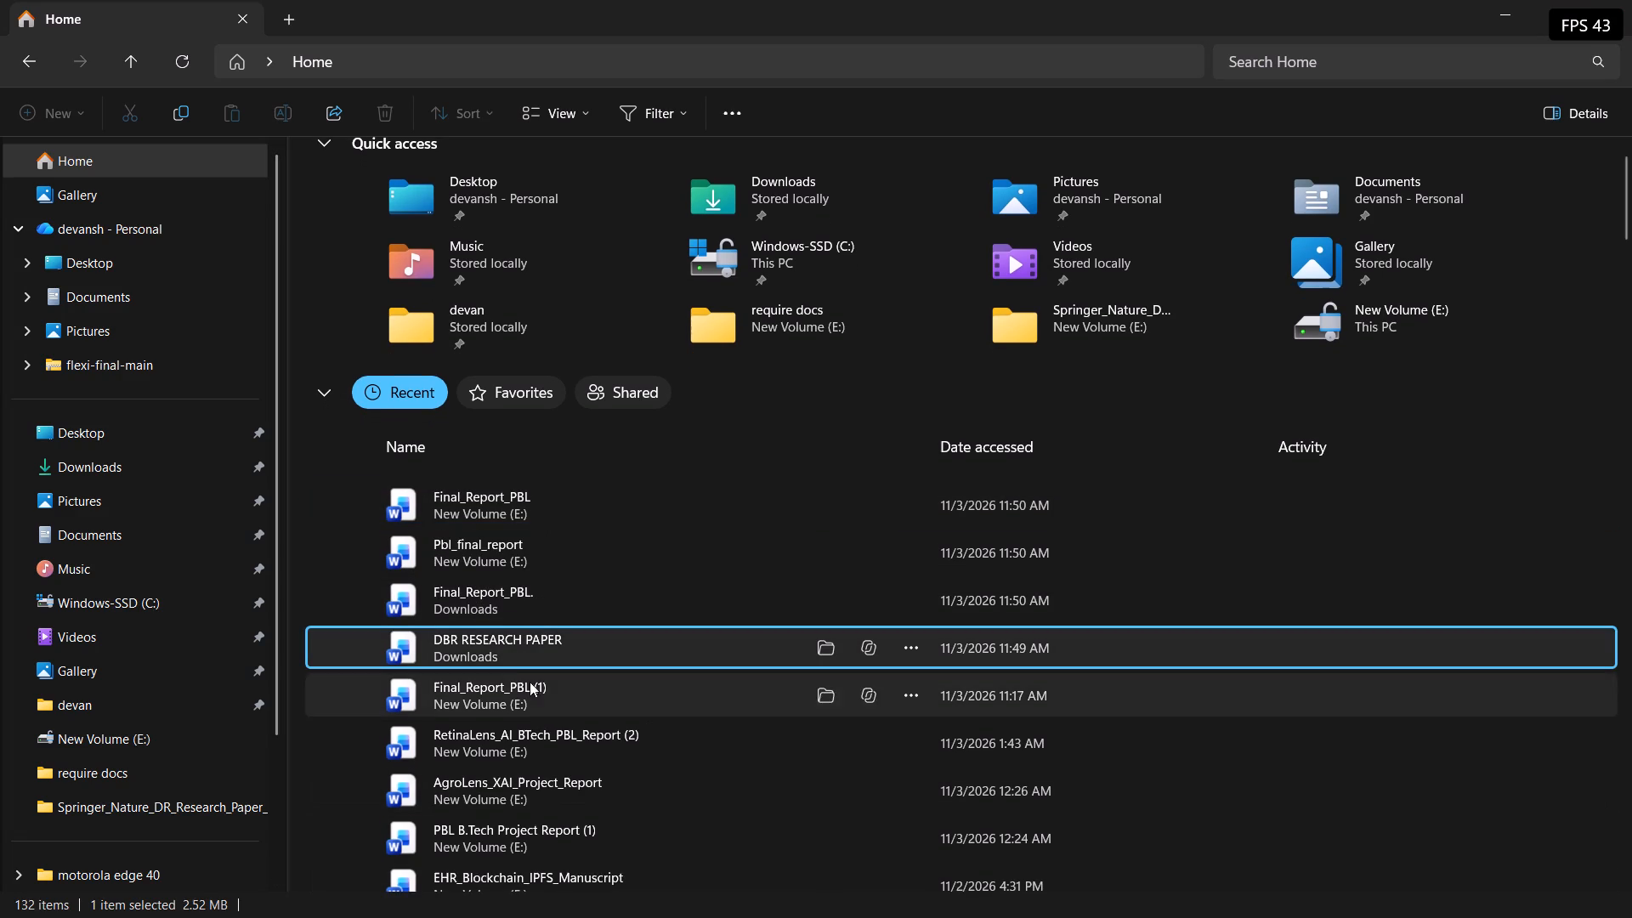
pyautogui.moveTo(475, 645); pyautogui.dragTo(1123, 905)
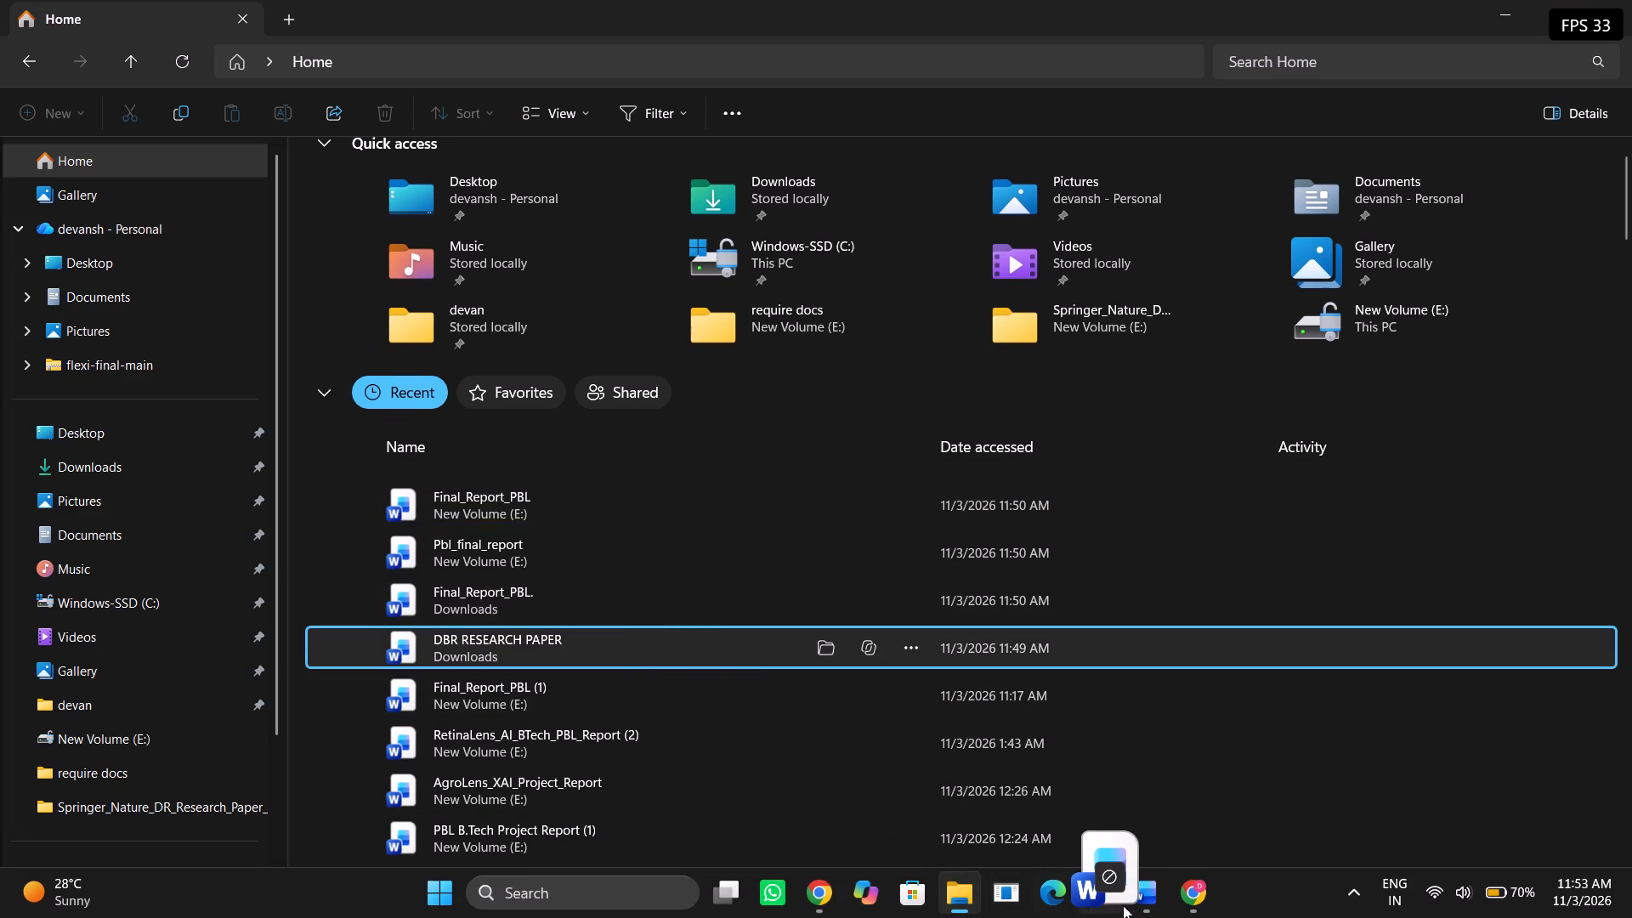
# Upload the DBR RESEARCH PAPER Word file from the recent files as the Research paper word doc in the submission form.
pyautogui.moveTo(1123, 905); pyautogui.dragTo(792, 525)
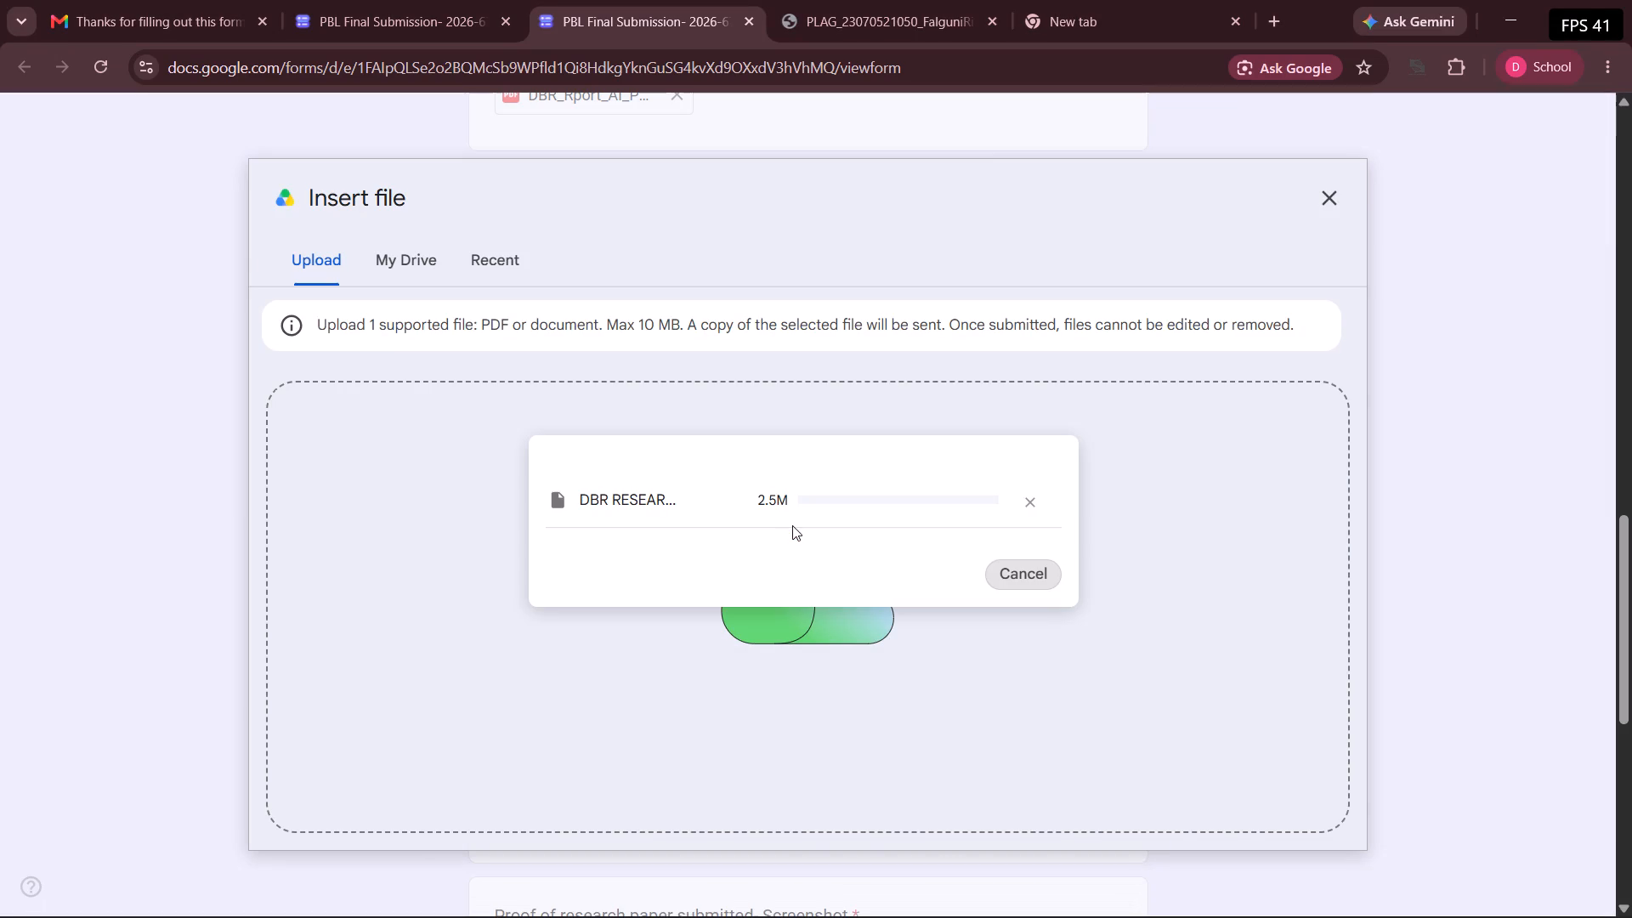
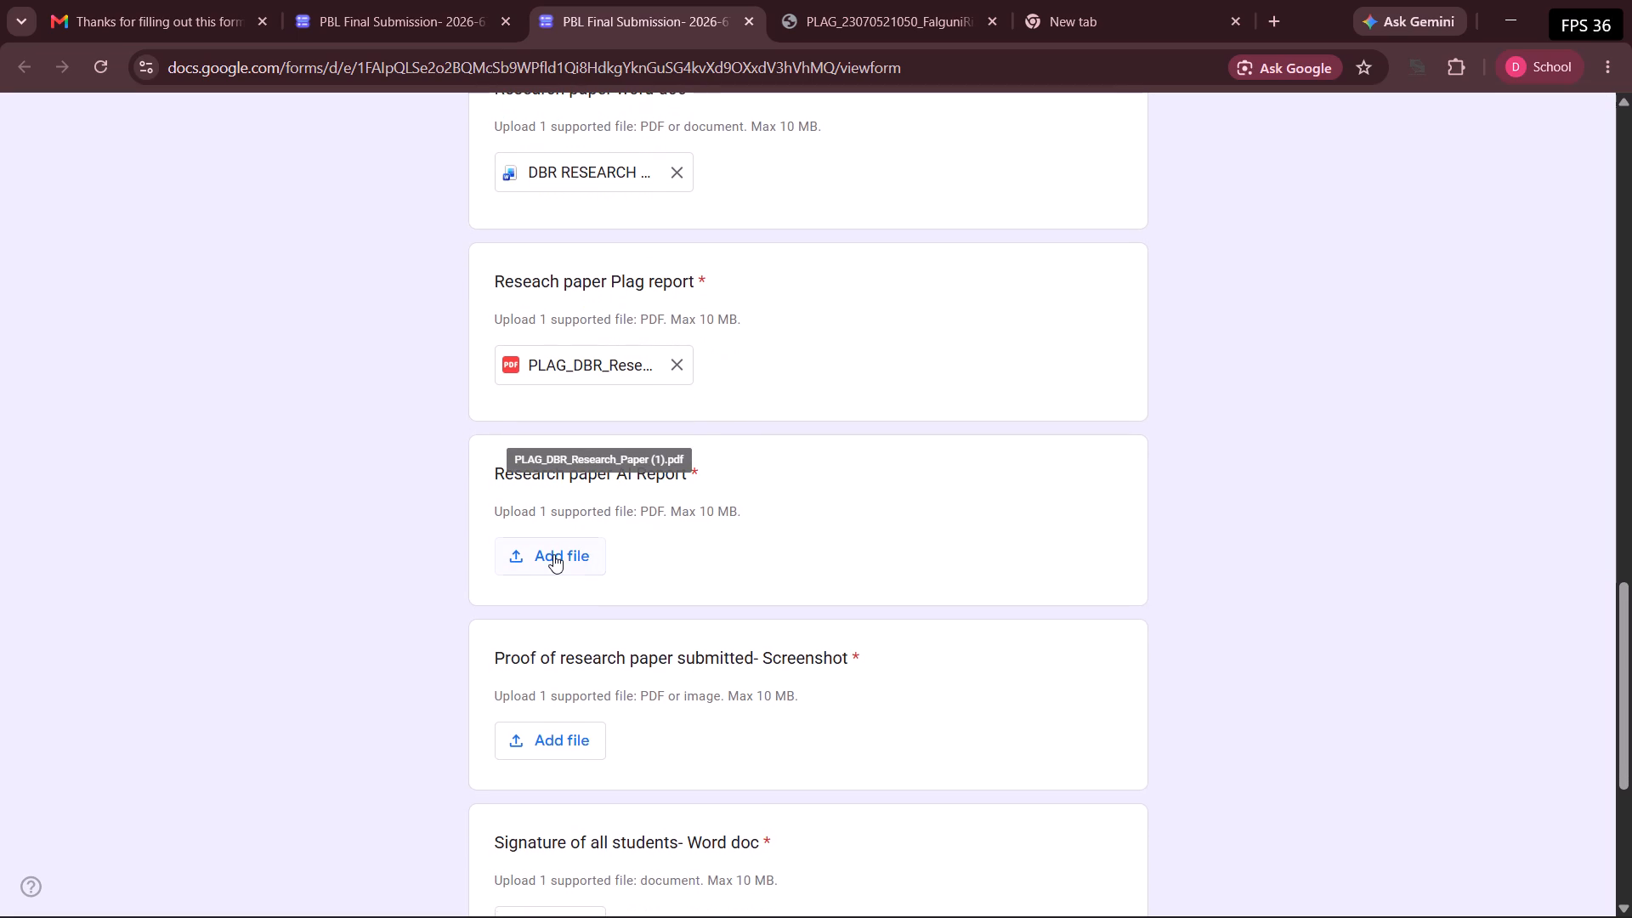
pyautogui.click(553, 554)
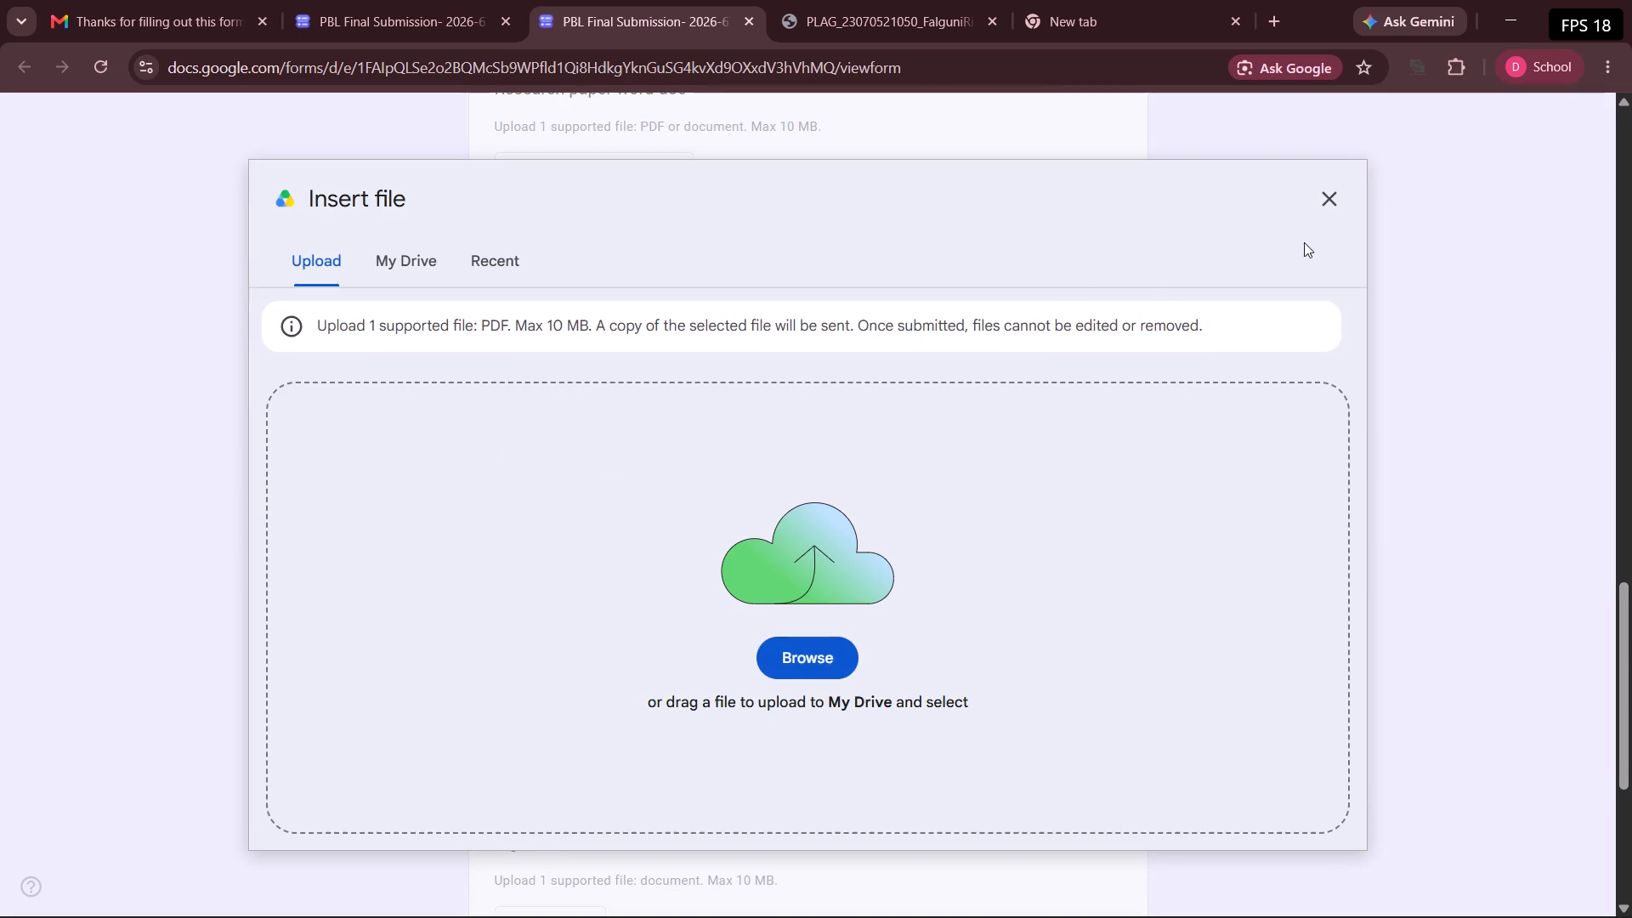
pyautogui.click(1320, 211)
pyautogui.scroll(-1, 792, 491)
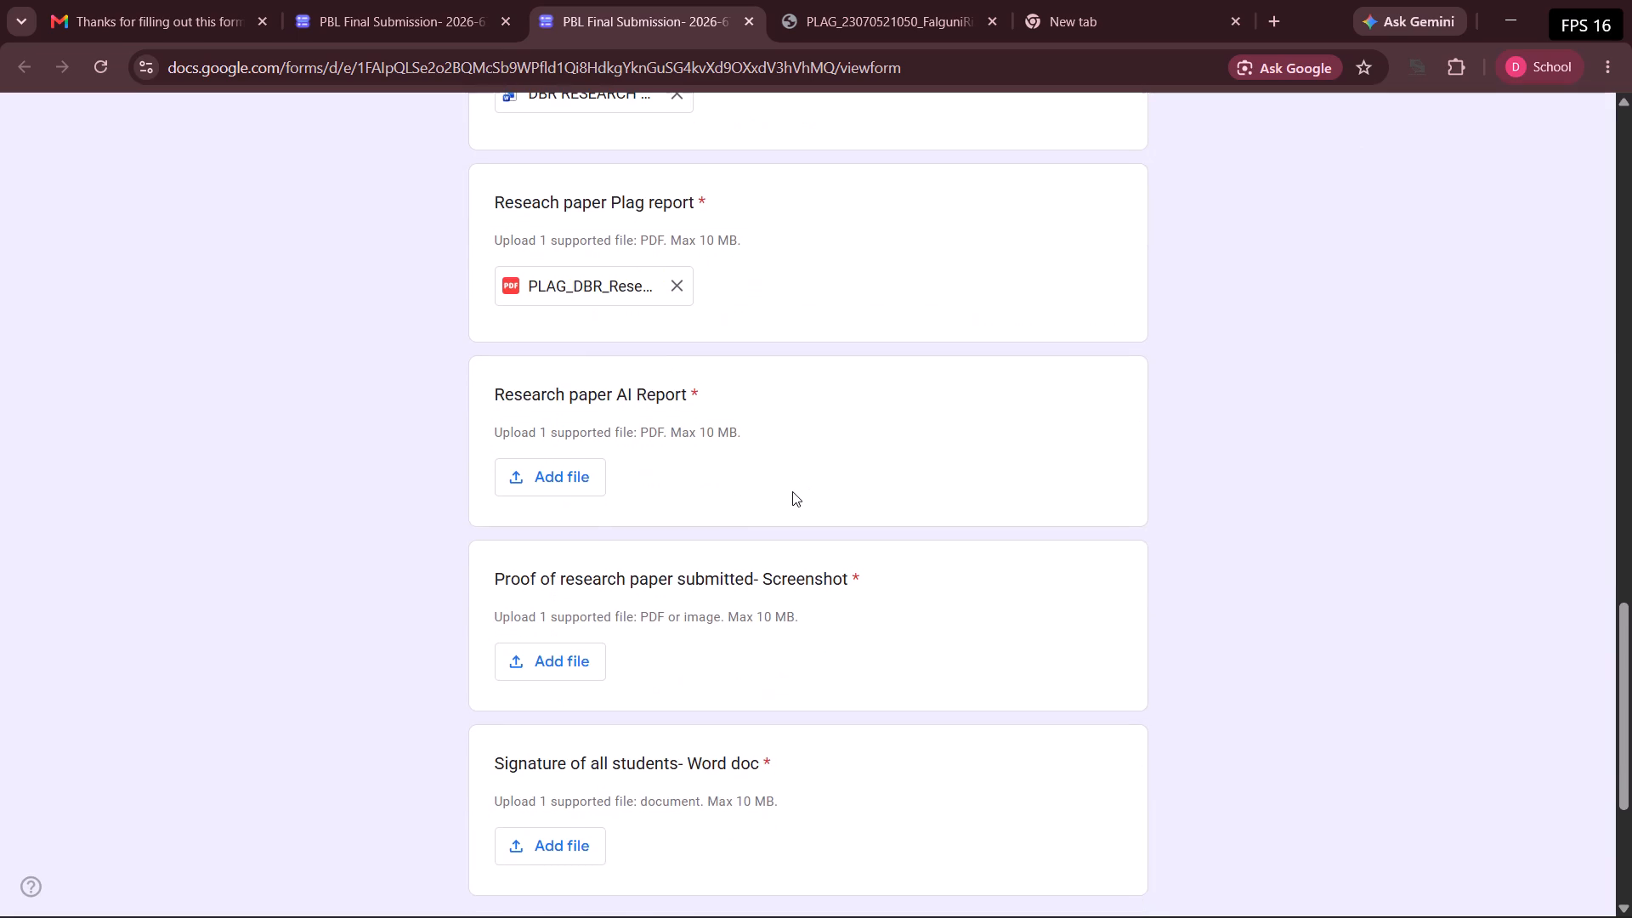
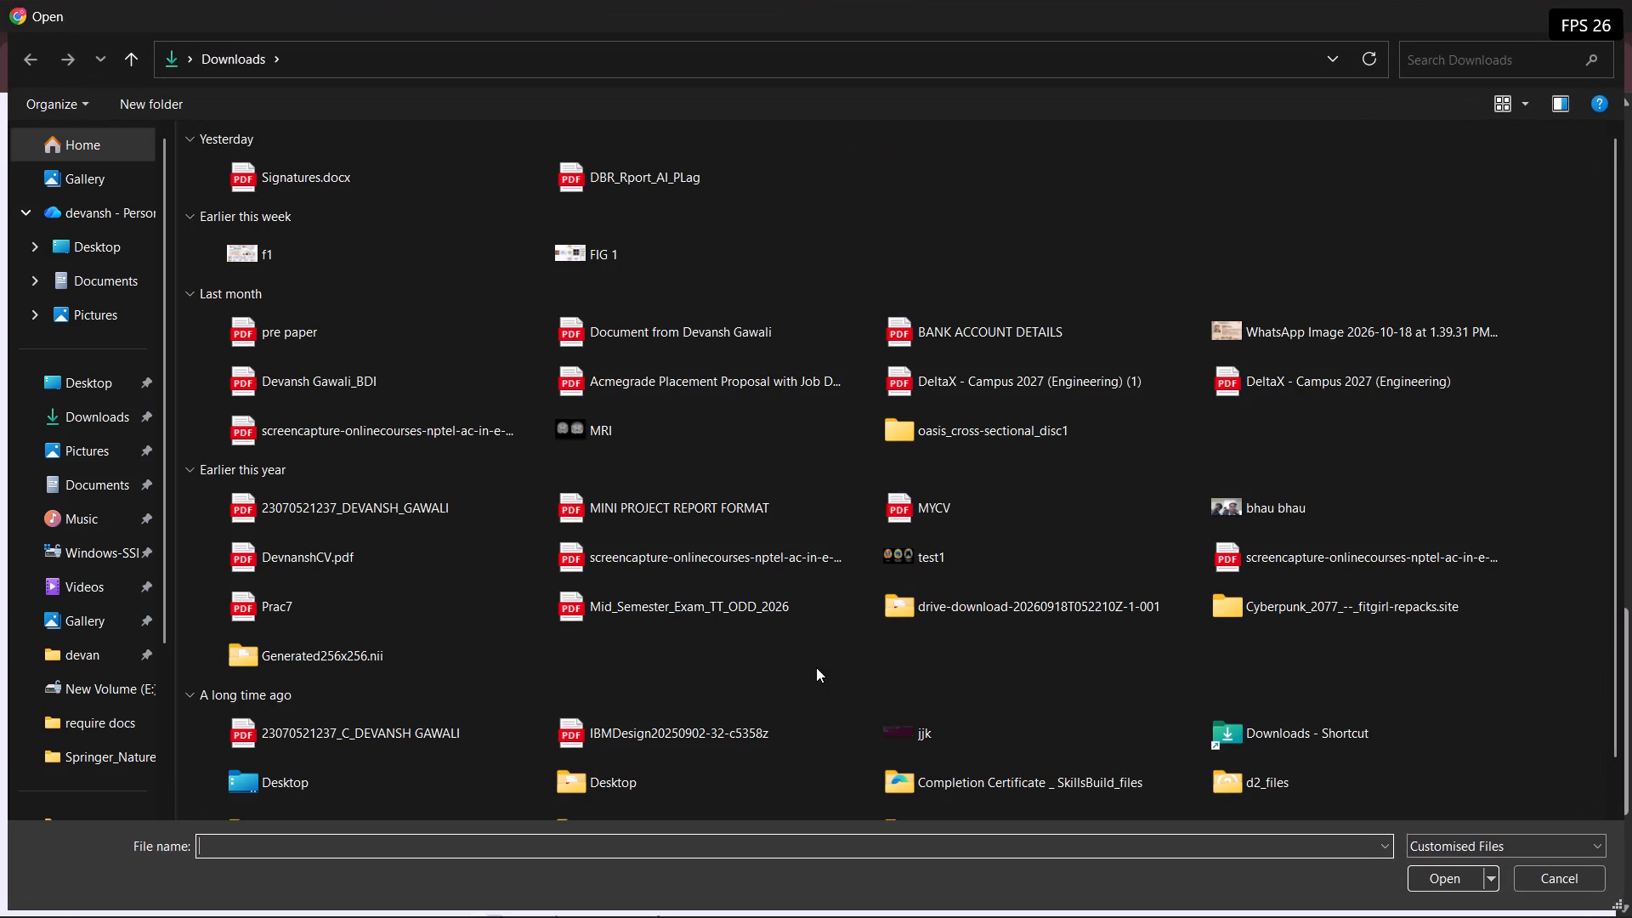
# Upload Screenshot 2026-11-02 174643.png from the Pictures Screenshots folder as the proof of research paper submission.
pyautogui.click(122, 302)
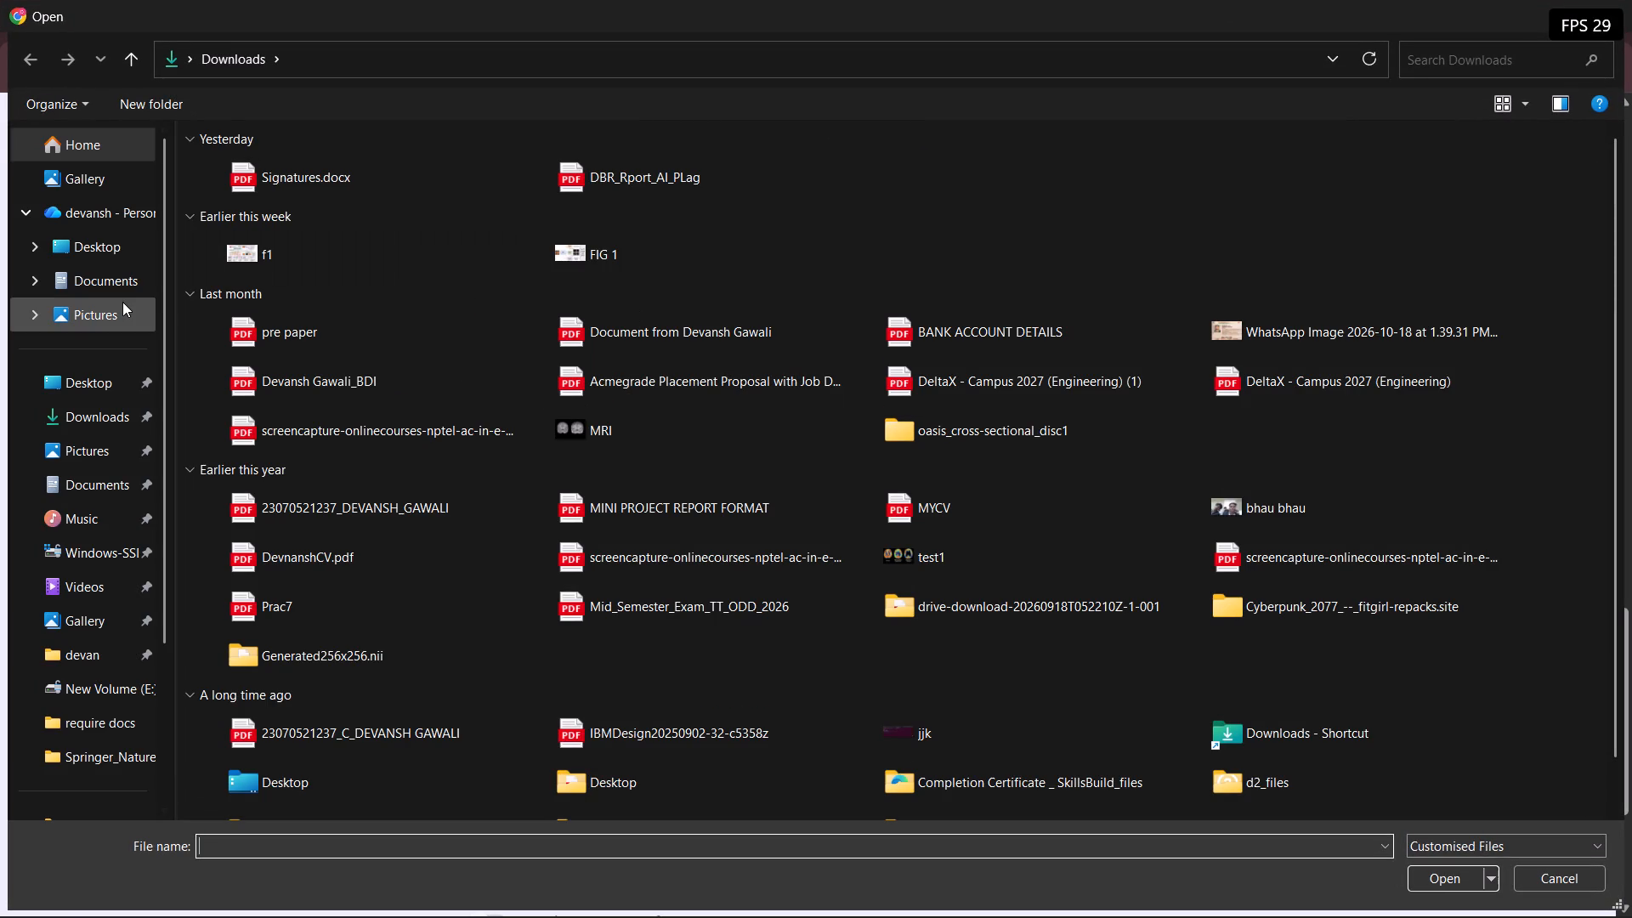
pyautogui.doubleClick(257, 340)
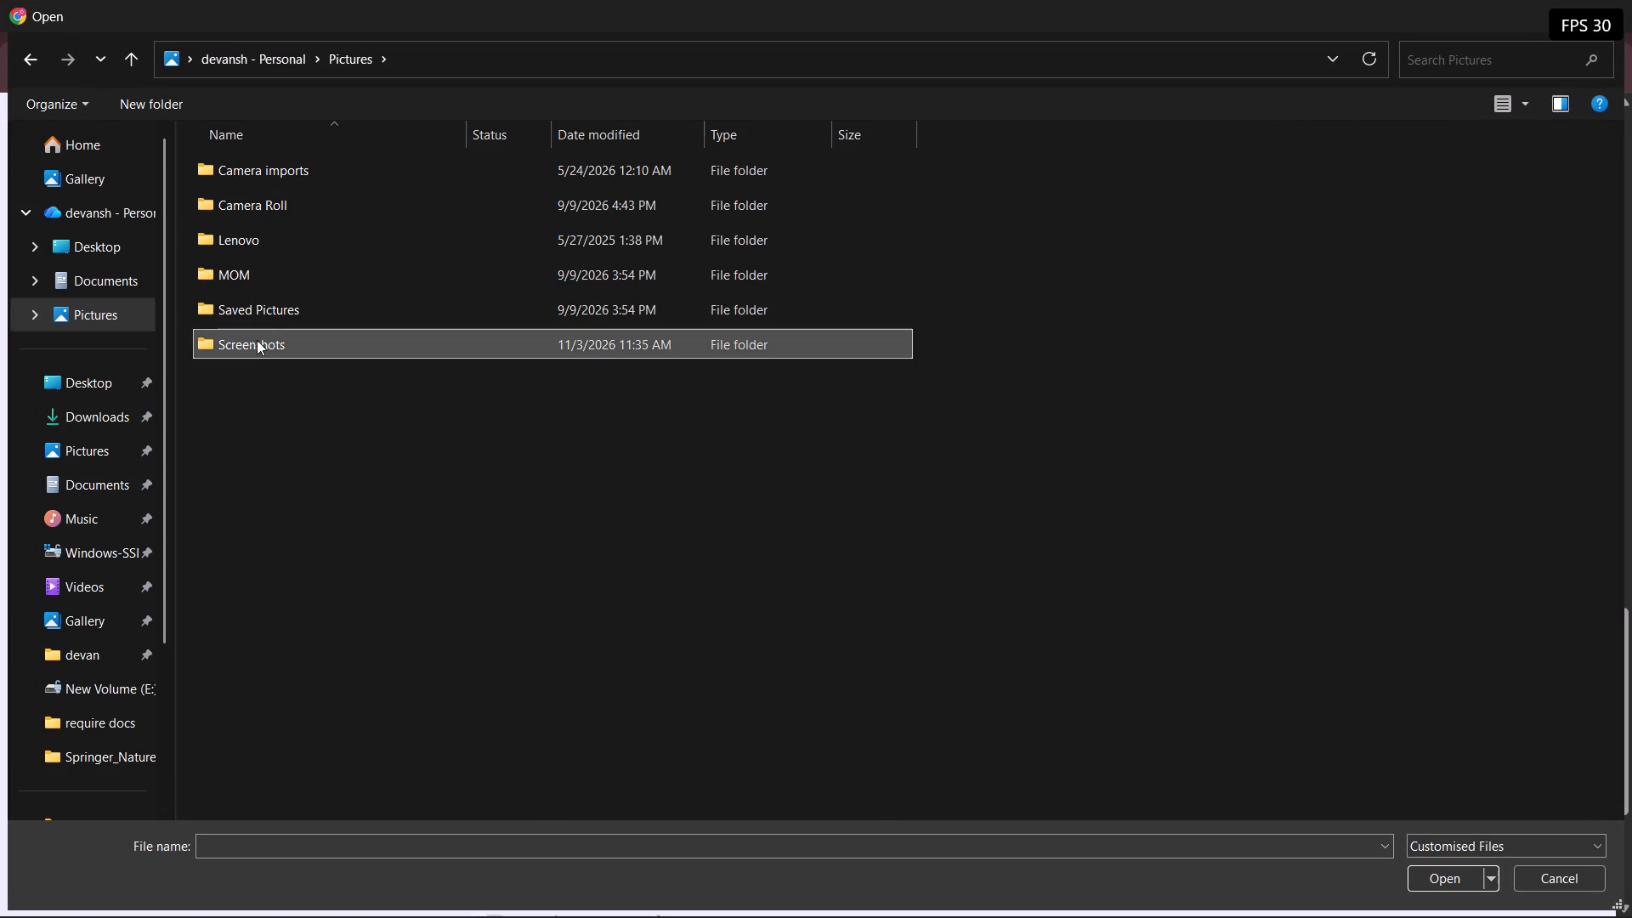
pyautogui.scroll(-6, 434, 363)
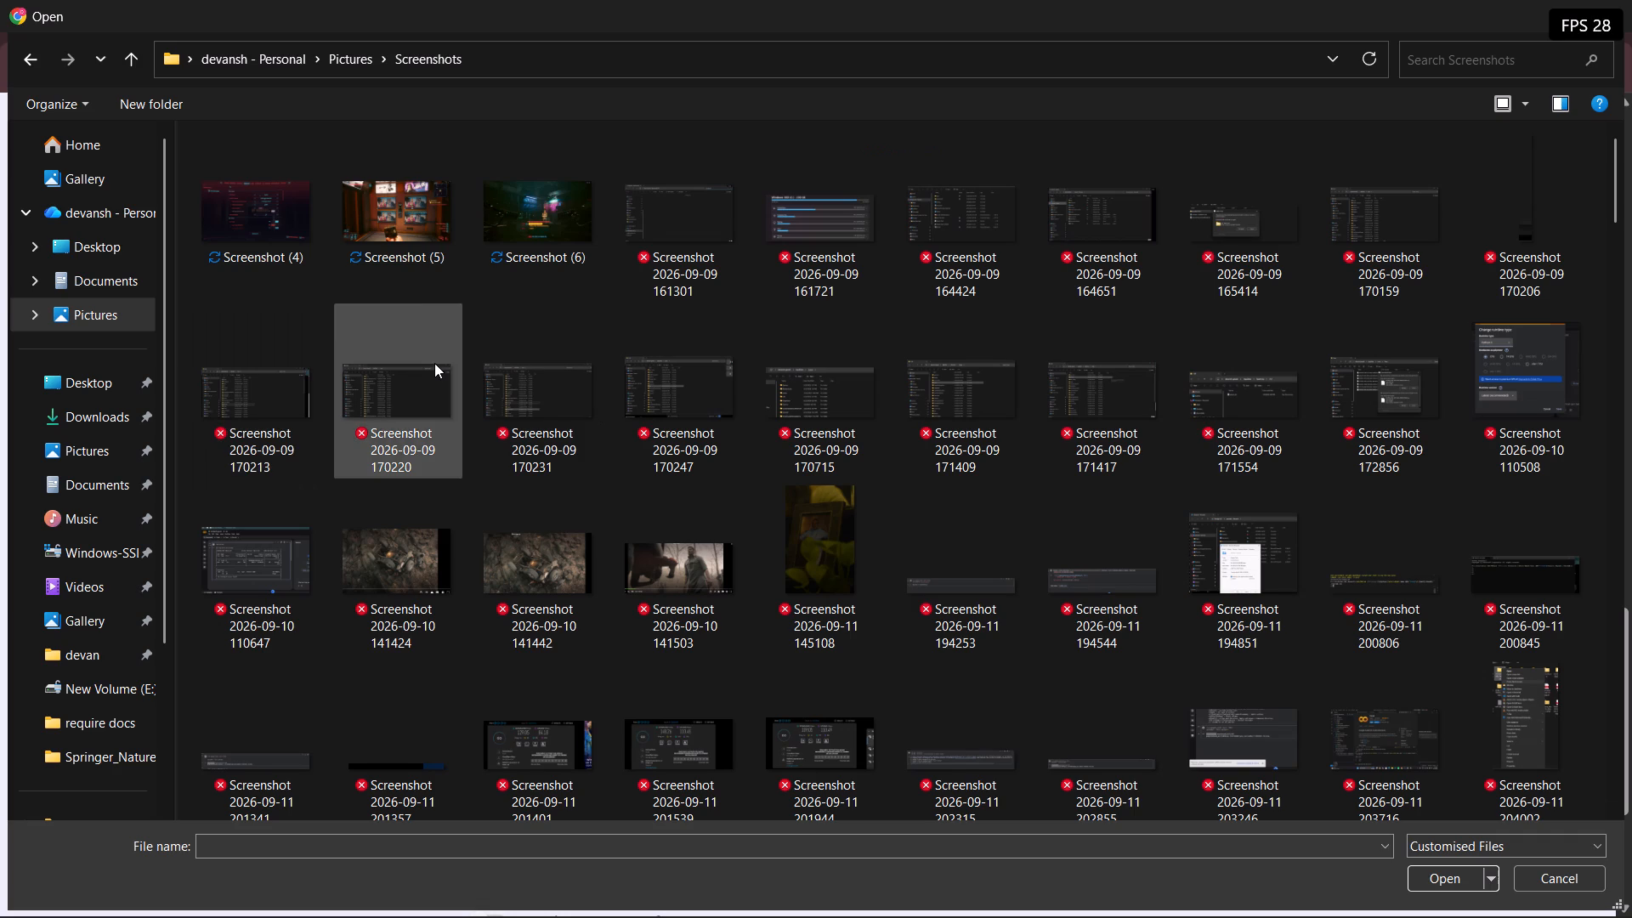
pyautogui.scroll(-20, 434, 363)
pyautogui.scroll(-20, 434, 363)
pyautogui.scroll(-20, 434, 363)
pyautogui.scroll(12, 434, 363)
pyautogui.scroll(-20, 434, 363)
pyautogui.scroll(-20, 434, 363)
pyautogui.scroll(-20, 434, 363)
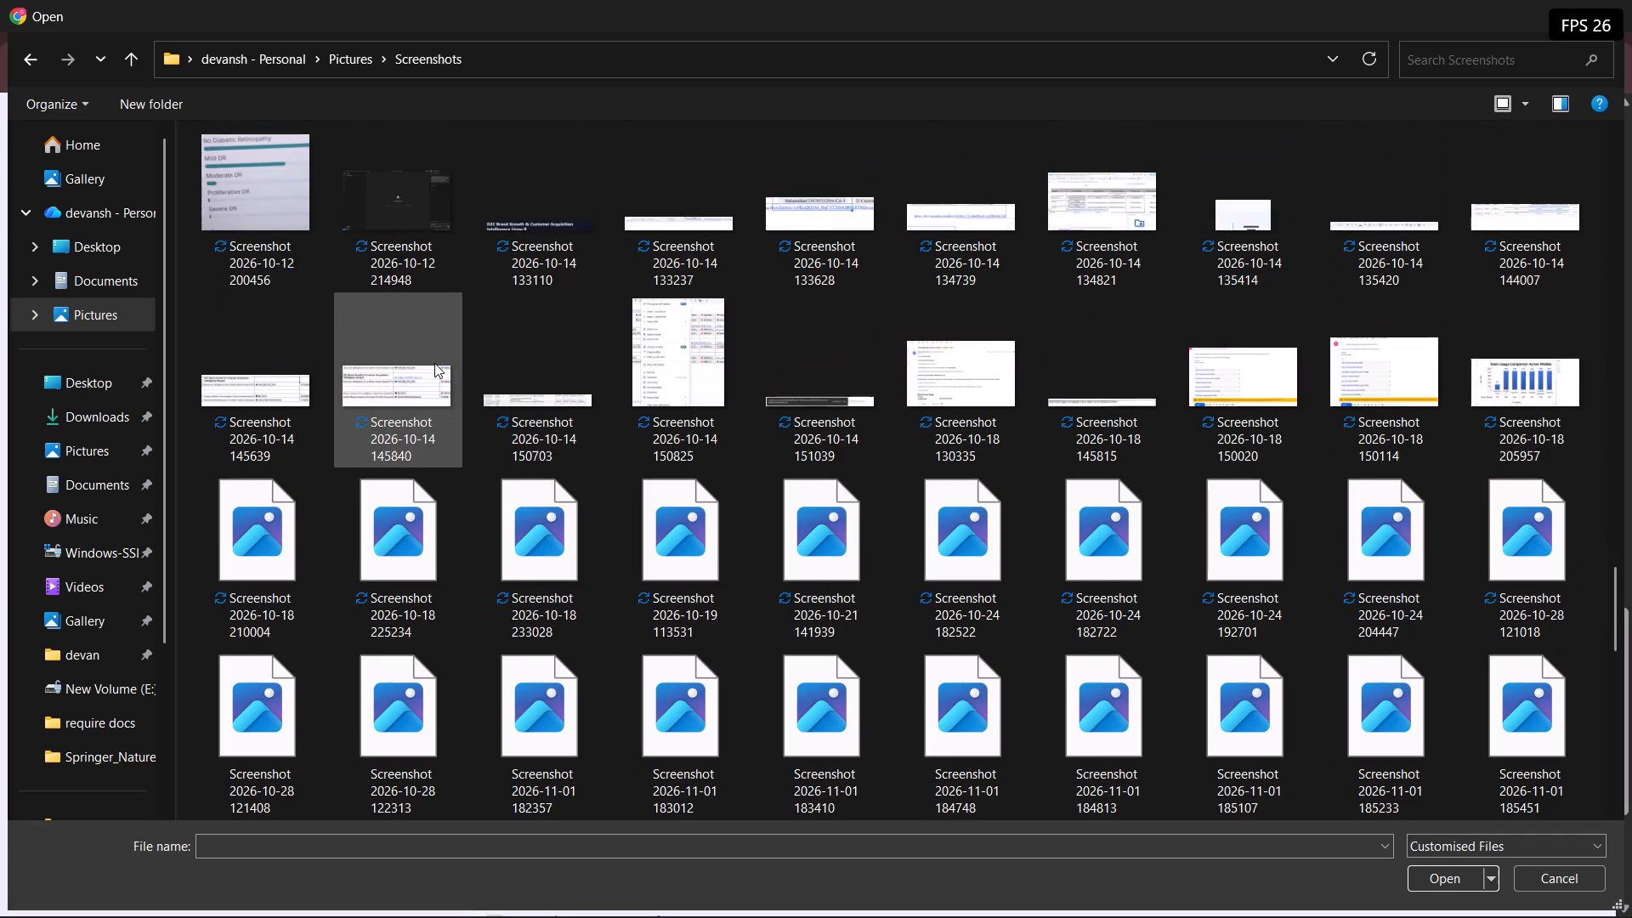
pyautogui.scroll(-20, 434, 363)
pyautogui.scroll(-20, 434, 363)
pyautogui.scroll(-20, 434, 363)
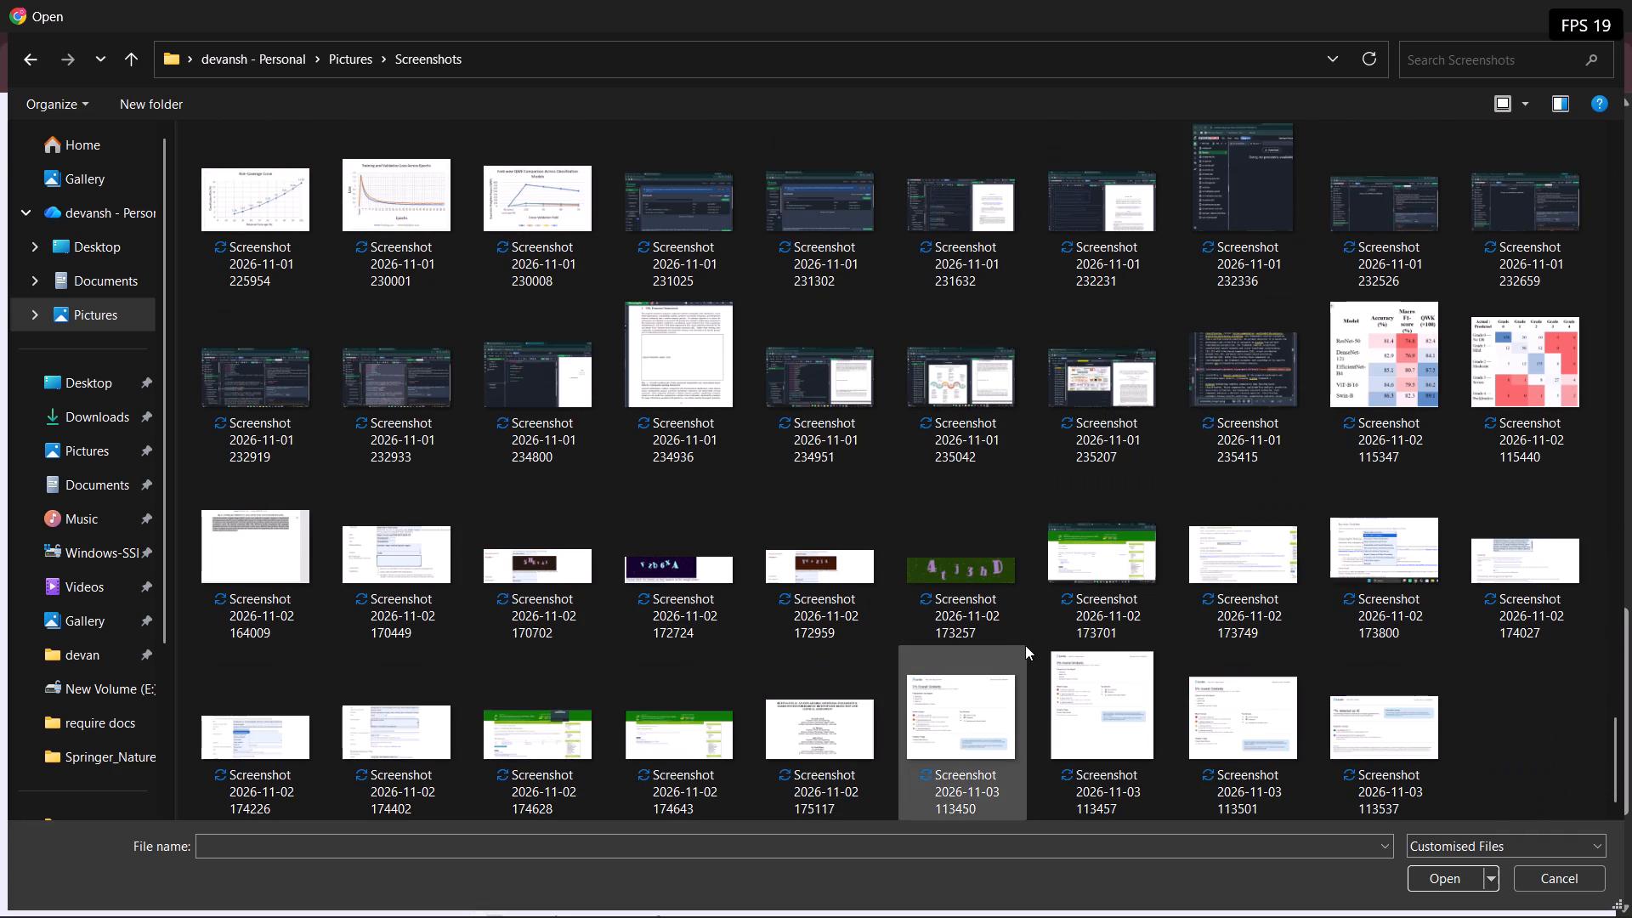
pyautogui.doubleClick(708, 738)
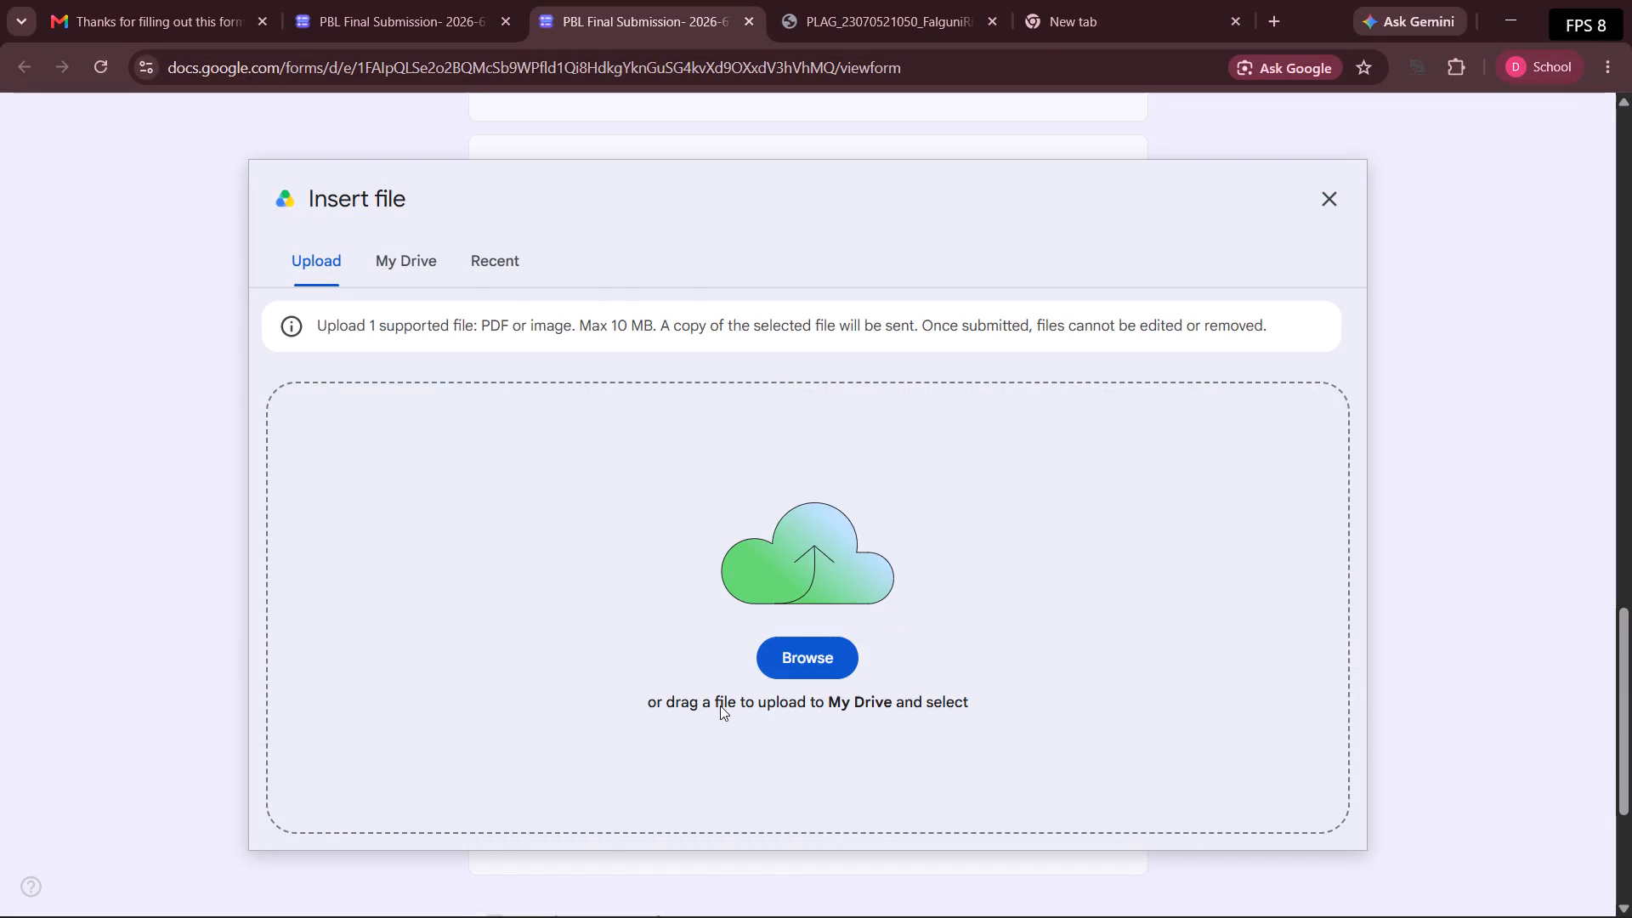
# Upload the Signatures Word document from Downloads to the question for the signature of all students.
pyautogui.scroll(-2, 720, 705)
pyautogui.scroll(-1, 614, 669)
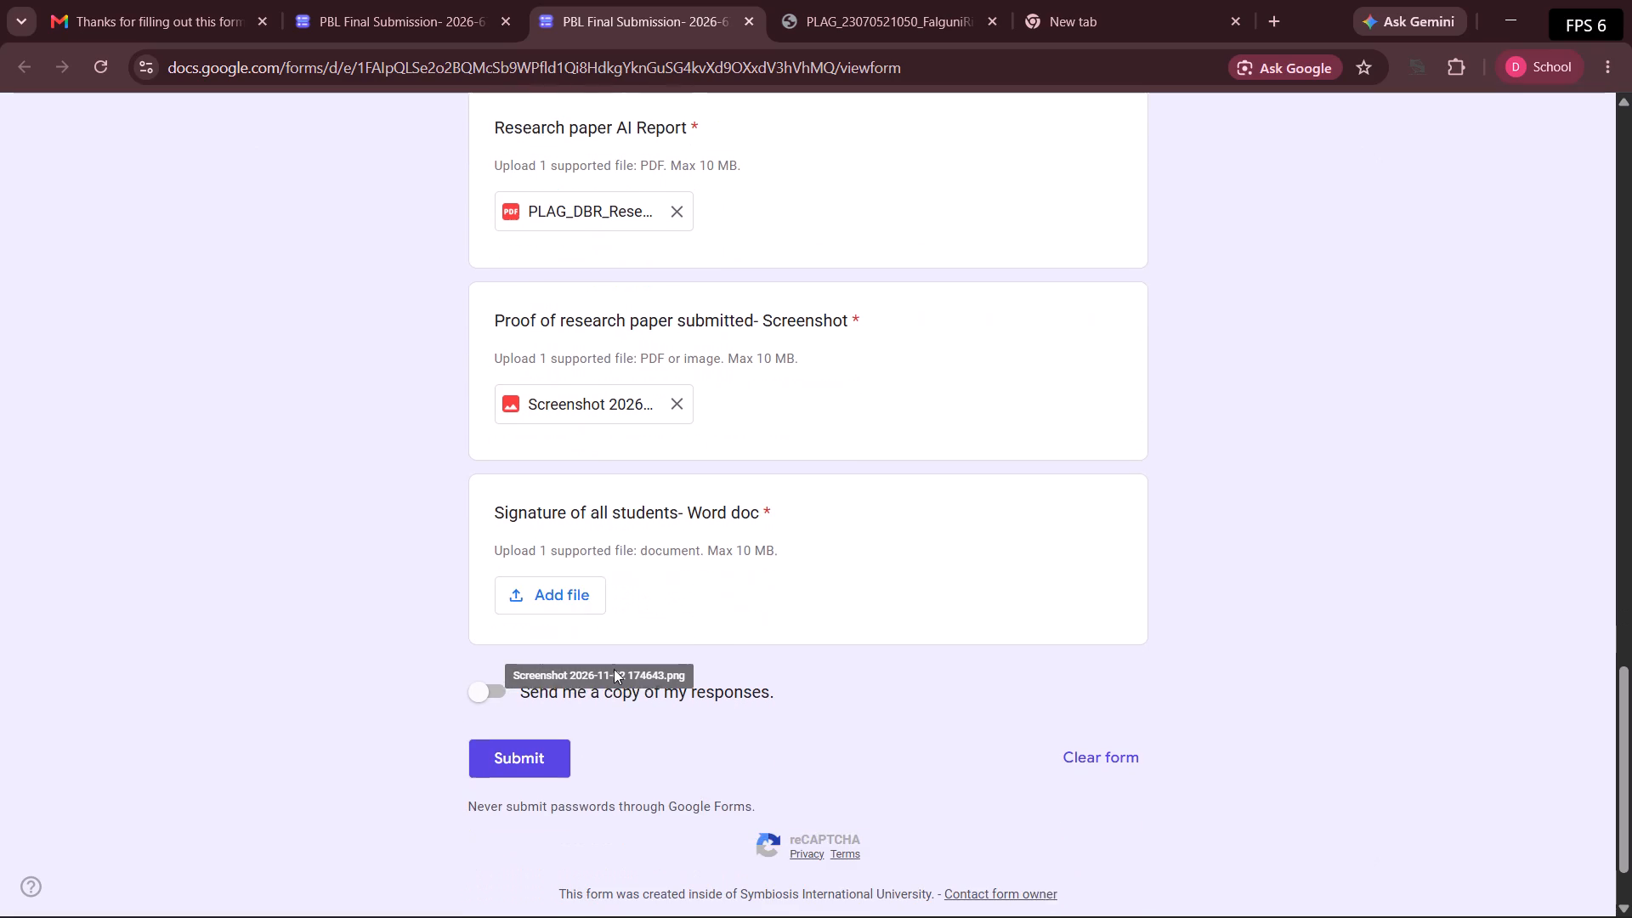
pyautogui.scroll(-1, 614, 669)
pyautogui.click(530, 598)
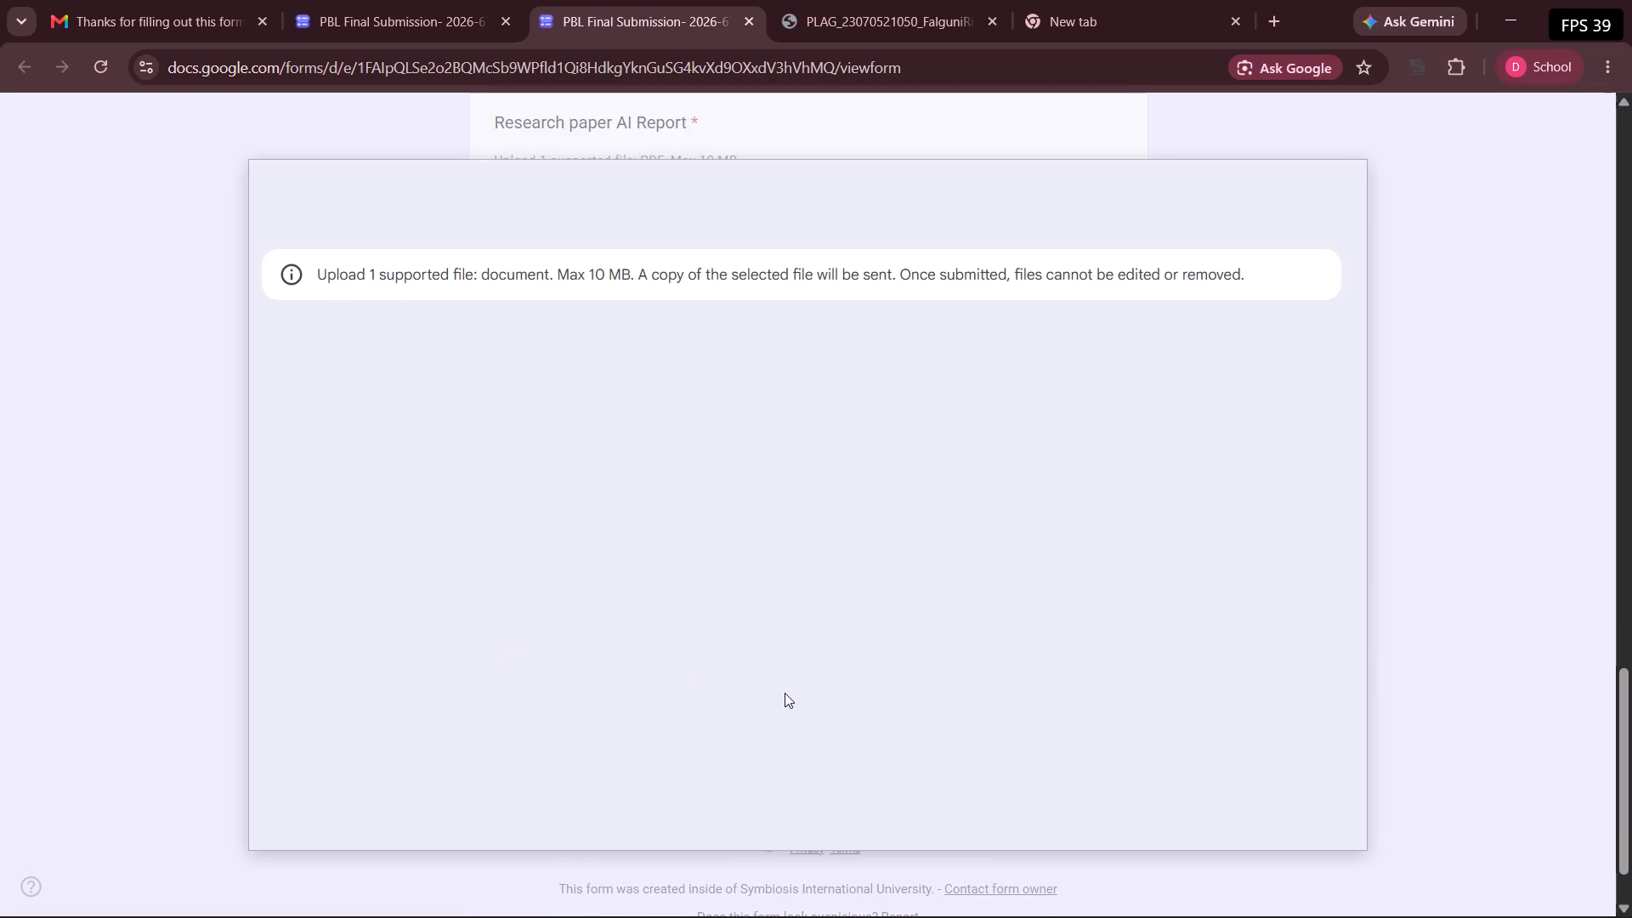
pyautogui.click(793, 659)
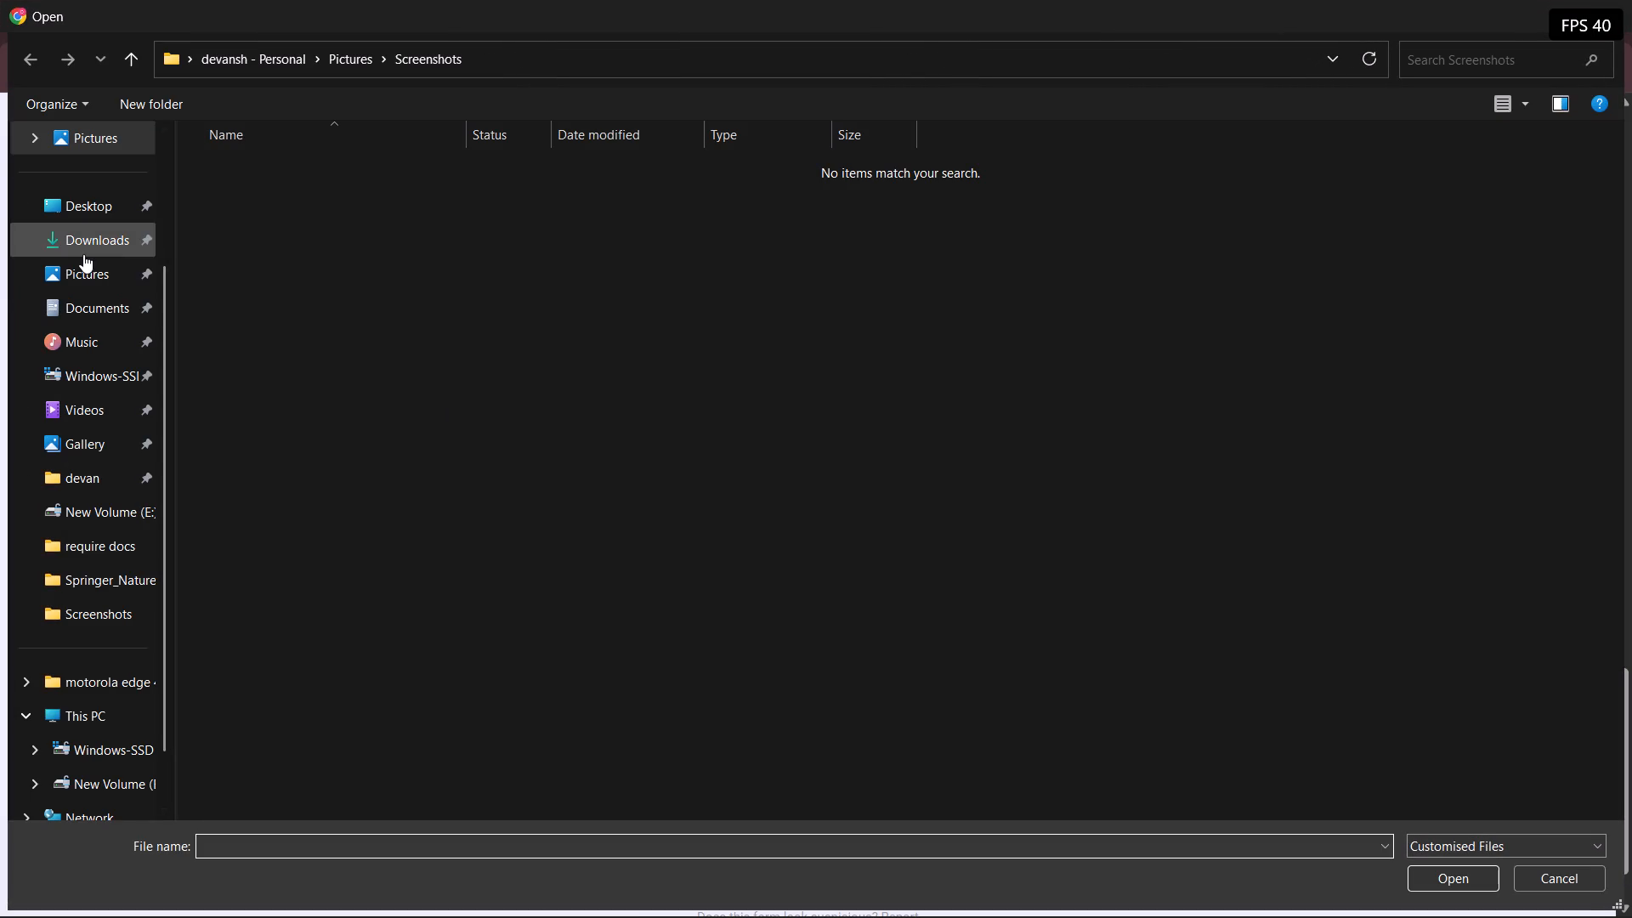
pyautogui.click(83, 254)
pyautogui.click(279, 275)
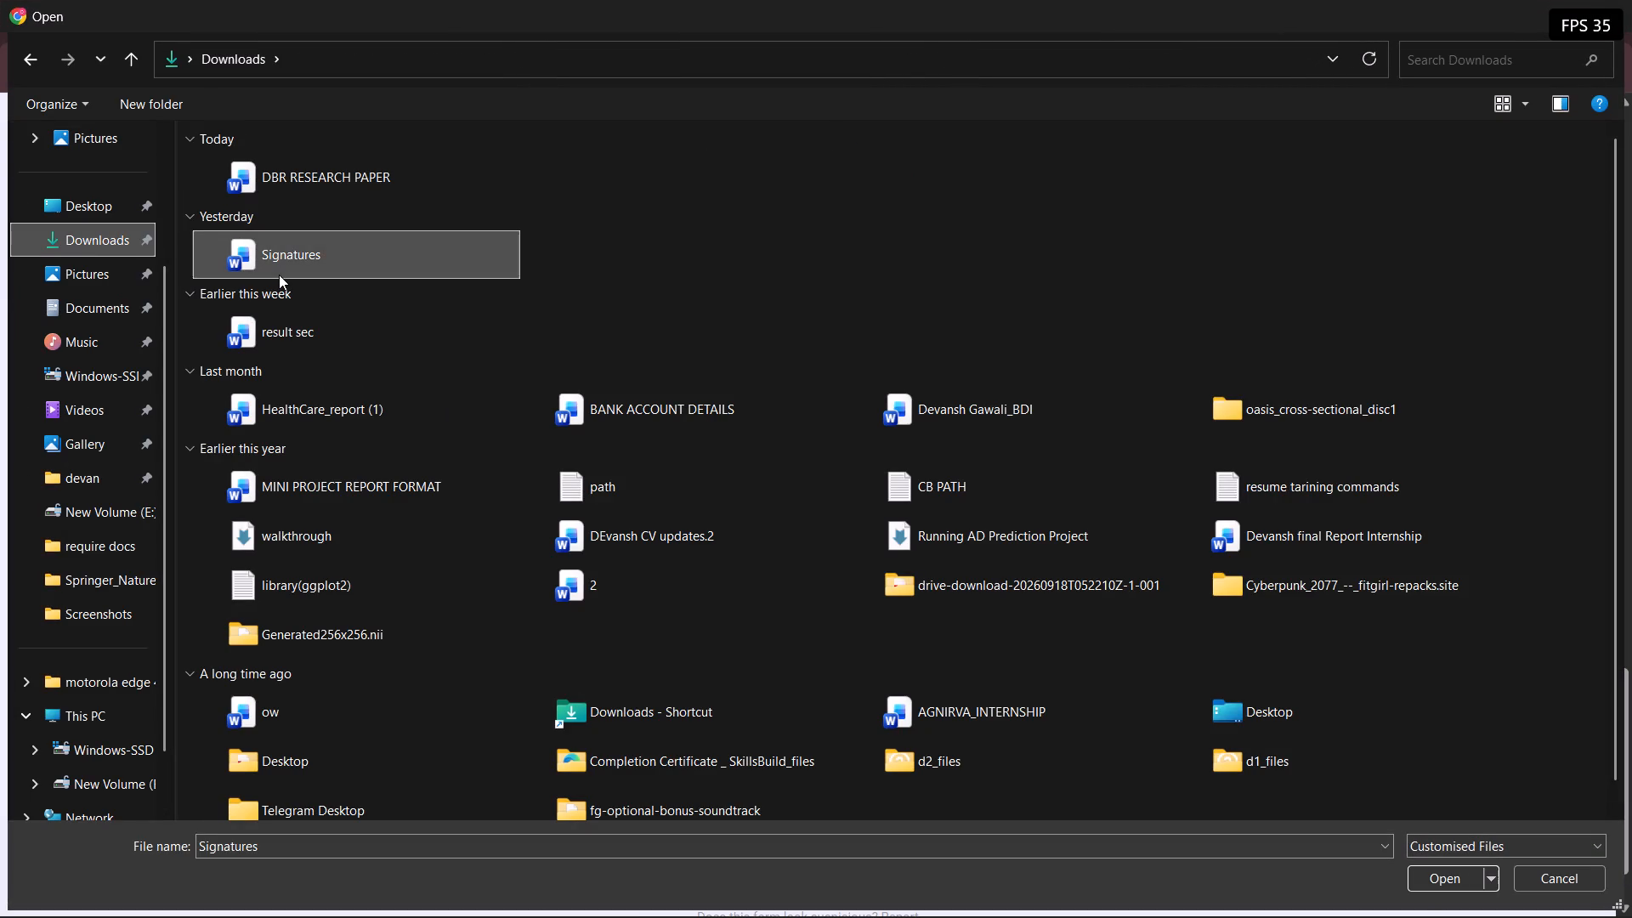
pyautogui.click(1451, 881)
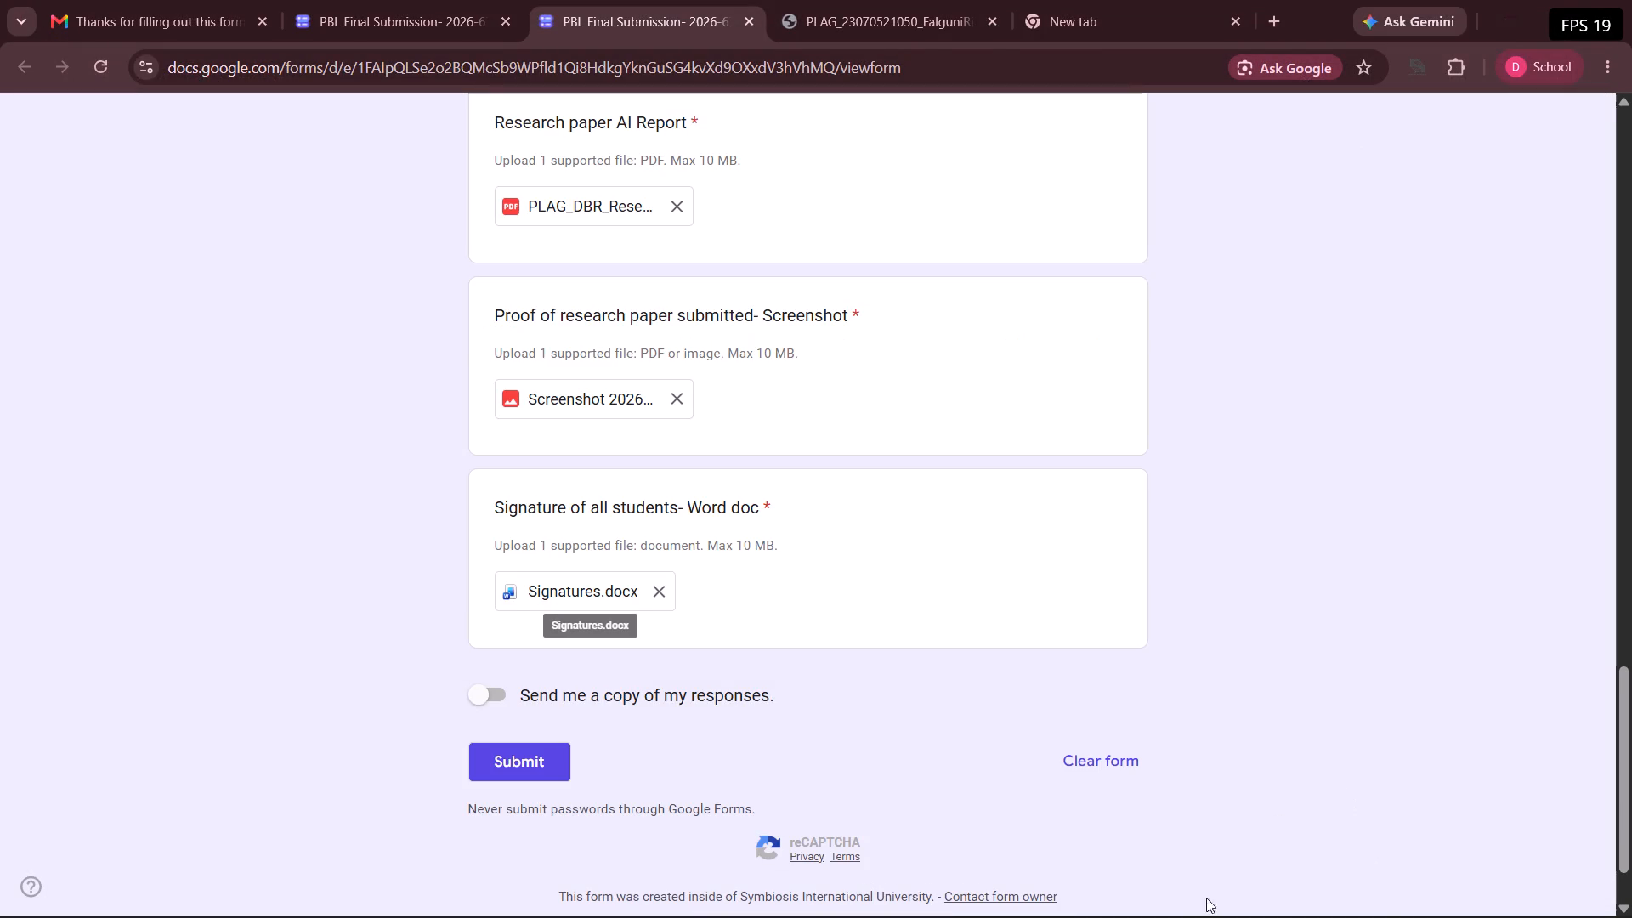
# Turn on the option to be sent a copy of the responses.
pyautogui.click(484, 686)
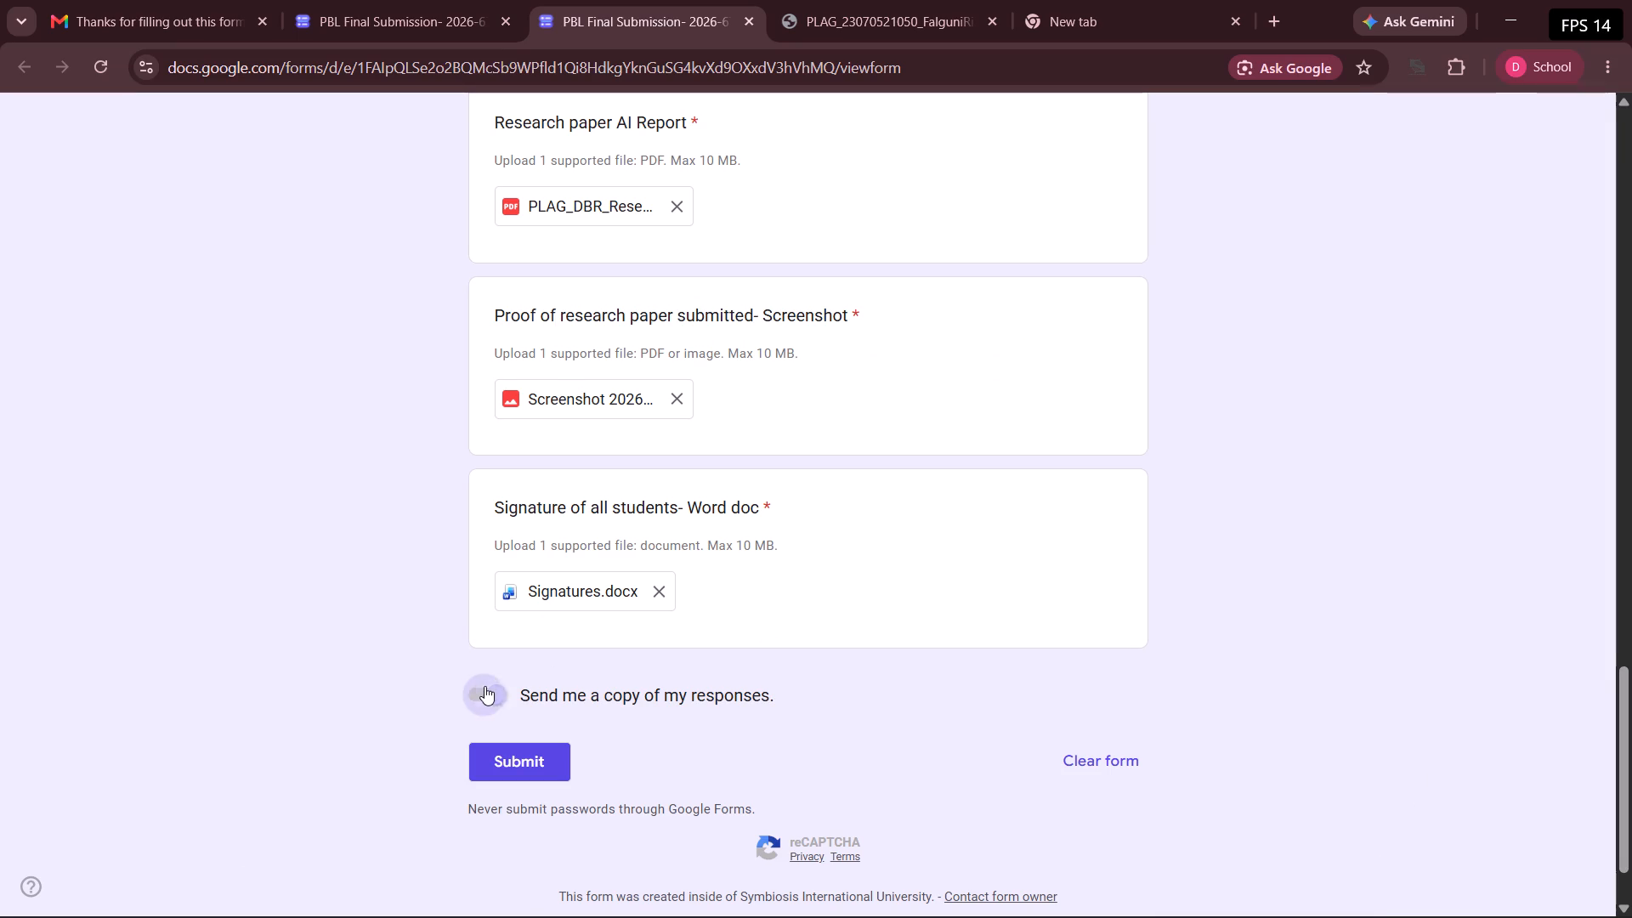
# Check the attached proof-of-submission screenshot at full size and review the form's filled-in answers and attachments.
pyautogui.scroll(3, 886, 333)
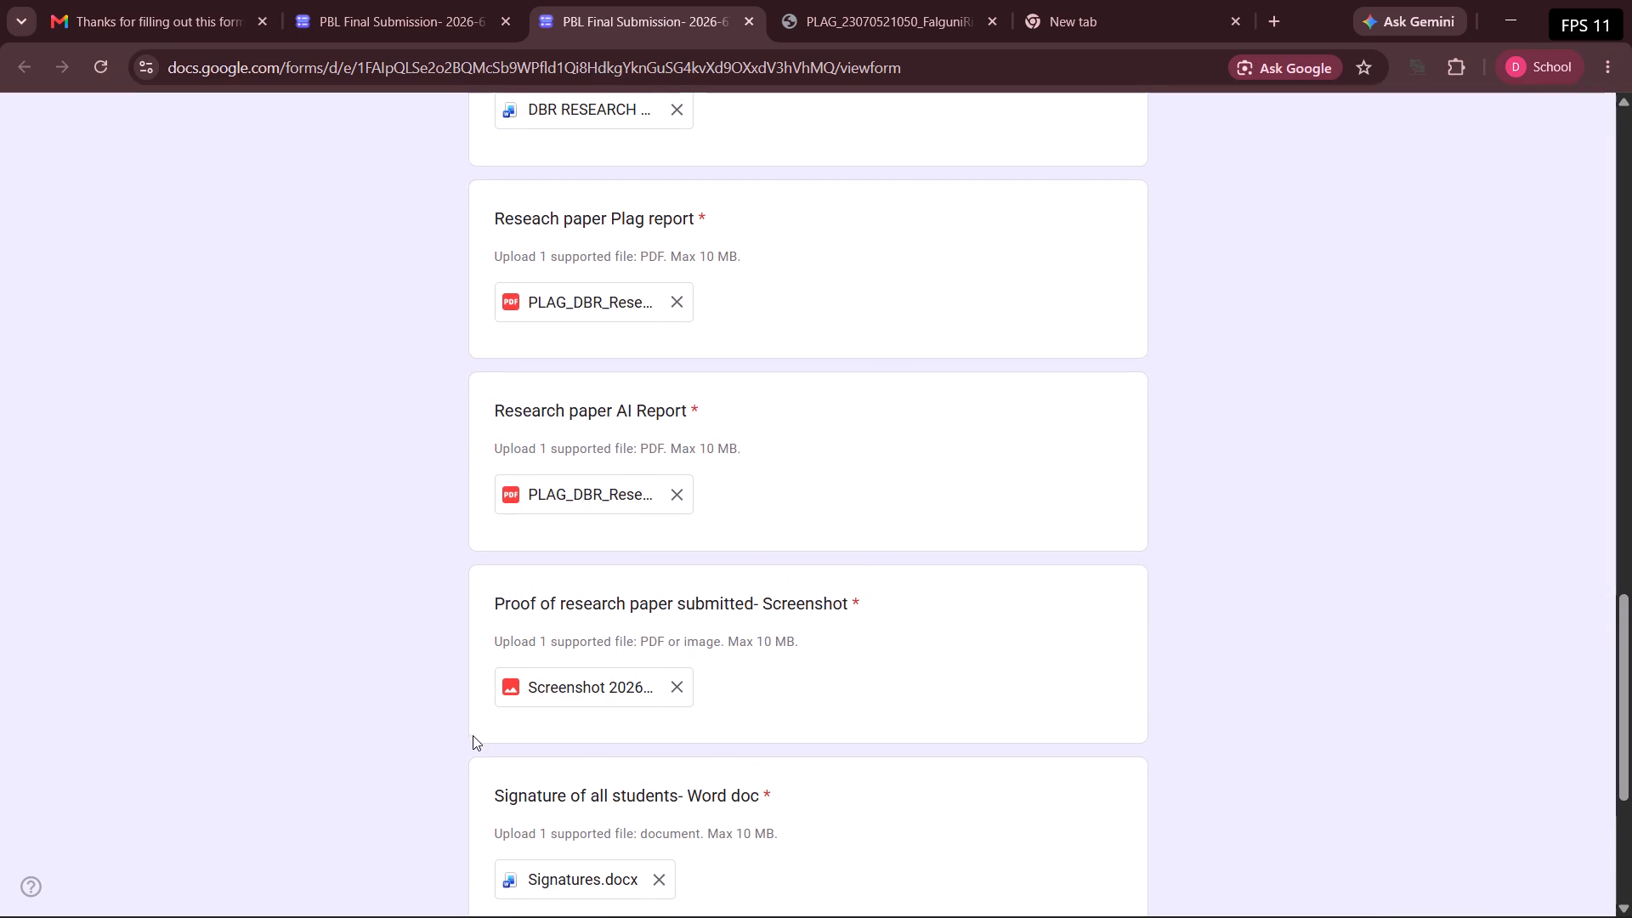
pyautogui.click(520, 692)
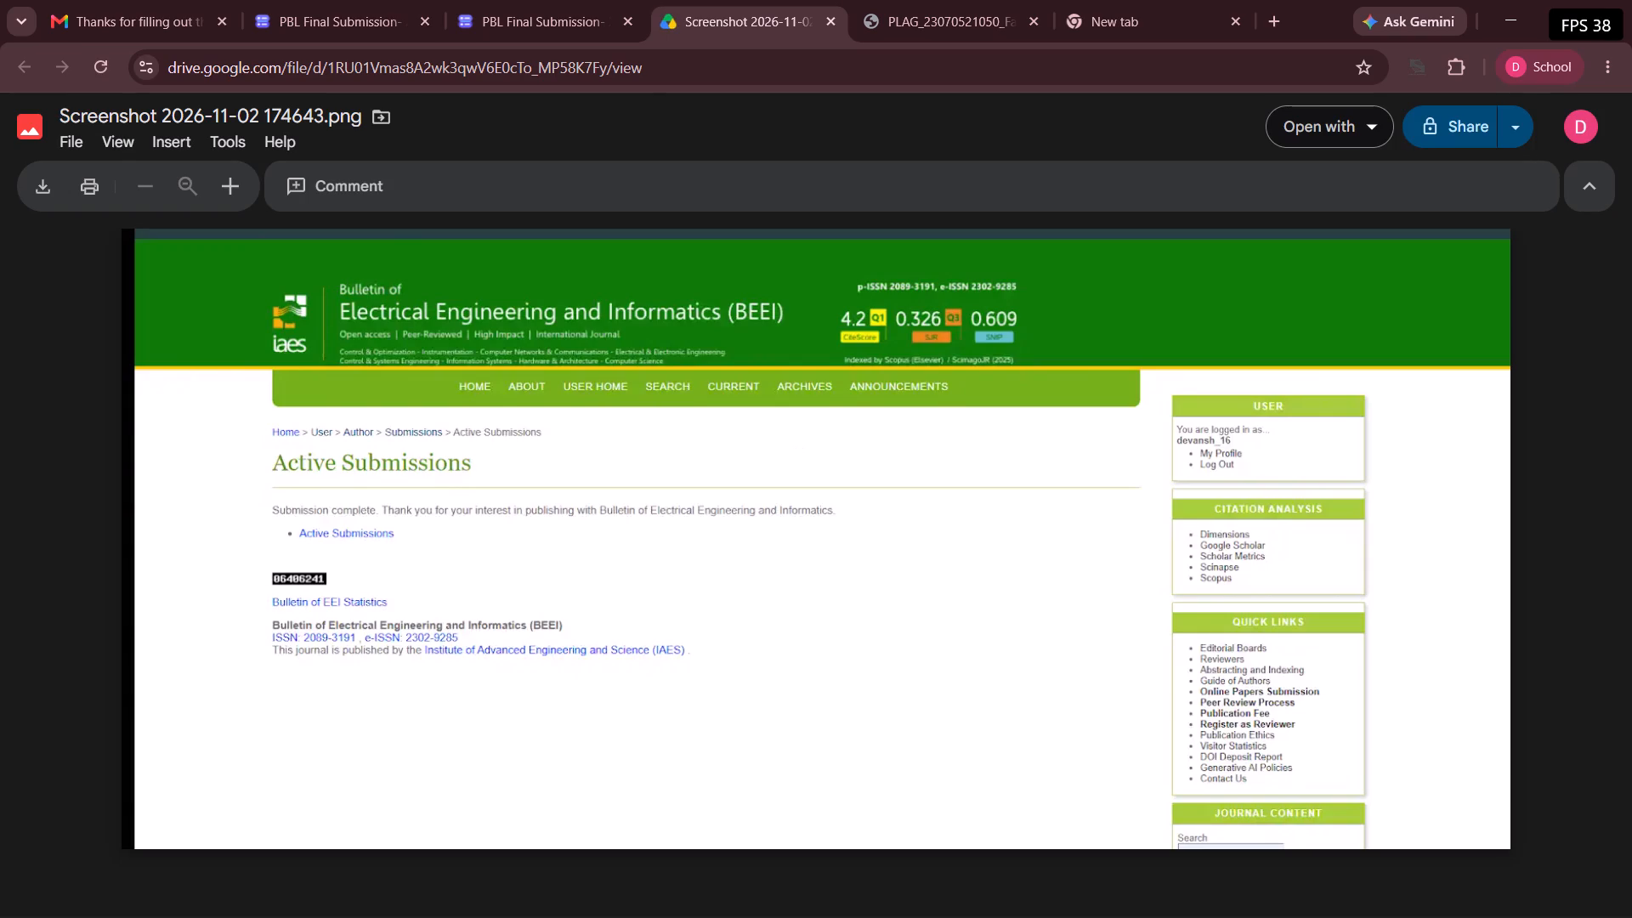
pyautogui.click(518, 14)
pyautogui.scroll(17, 767, 367)
pyautogui.scroll(-2, 767, 367)
pyautogui.scroll(-1, 658, 512)
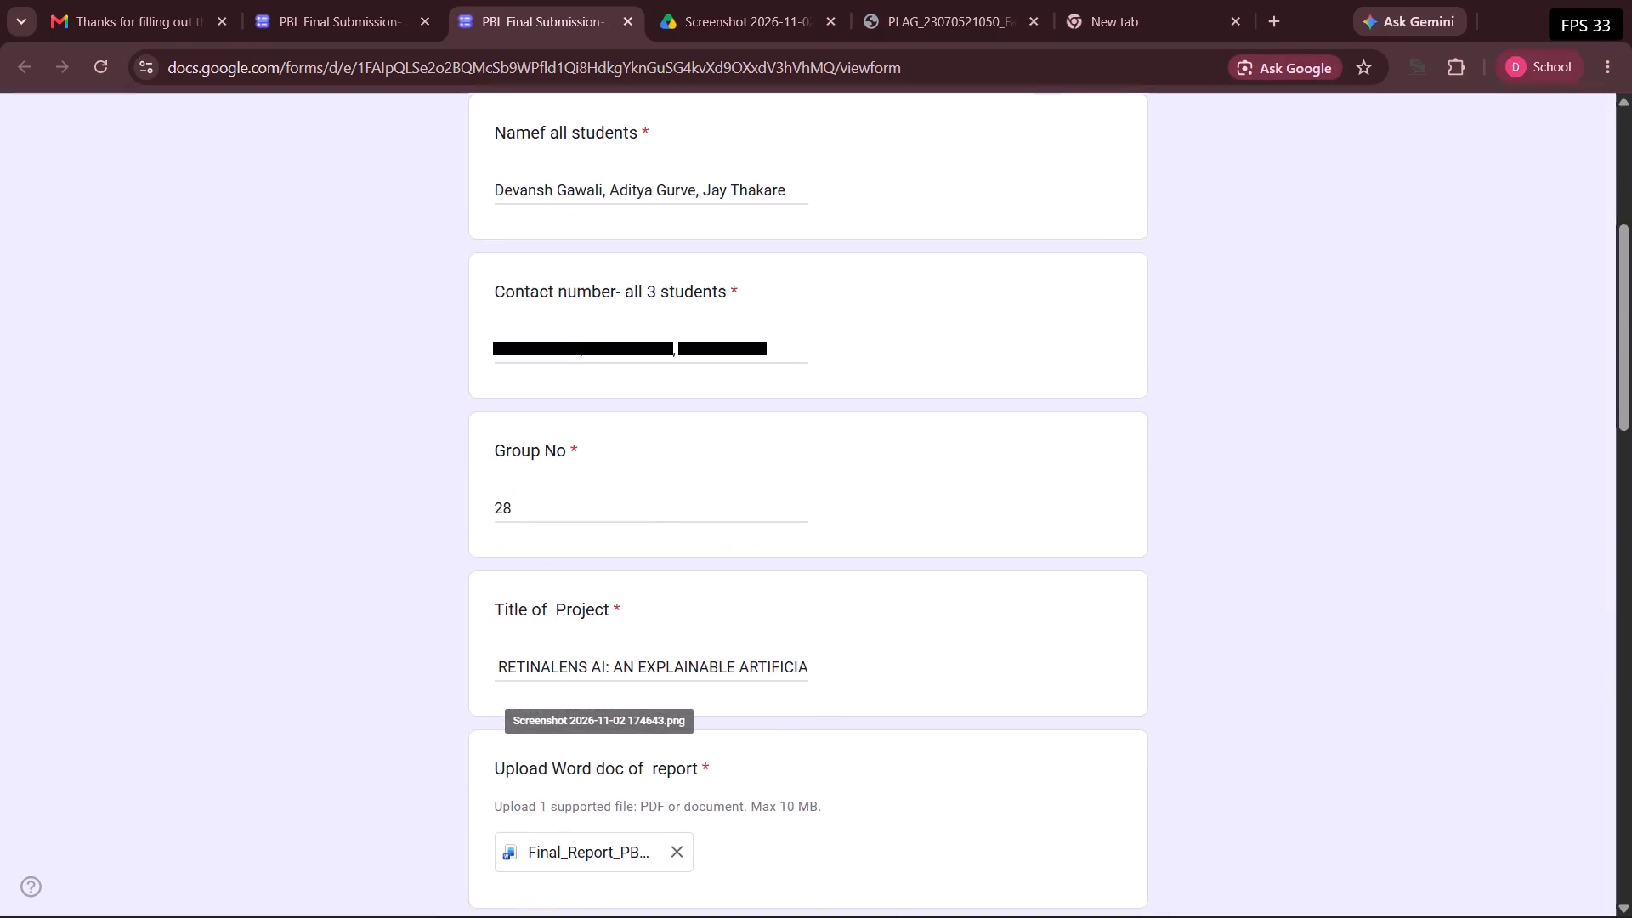
pyautogui.scroll(-9, 534, 467)
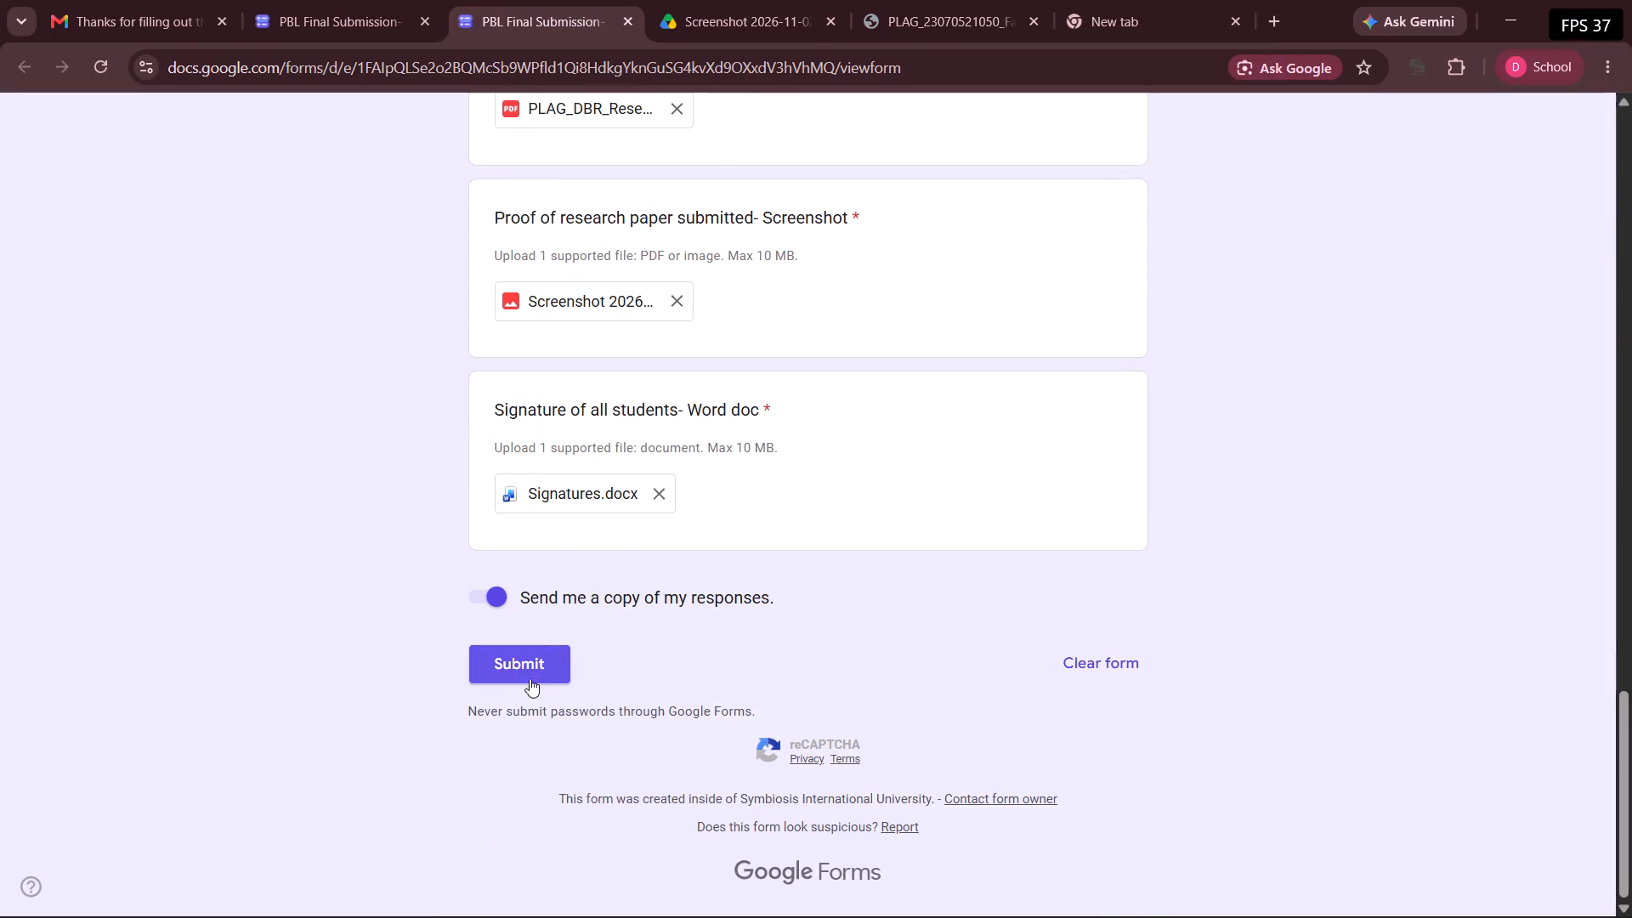
# Submit the PBL final submission form, completing the image verification by selecting the squares with bicycles.
pyautogui.click(528, 672)
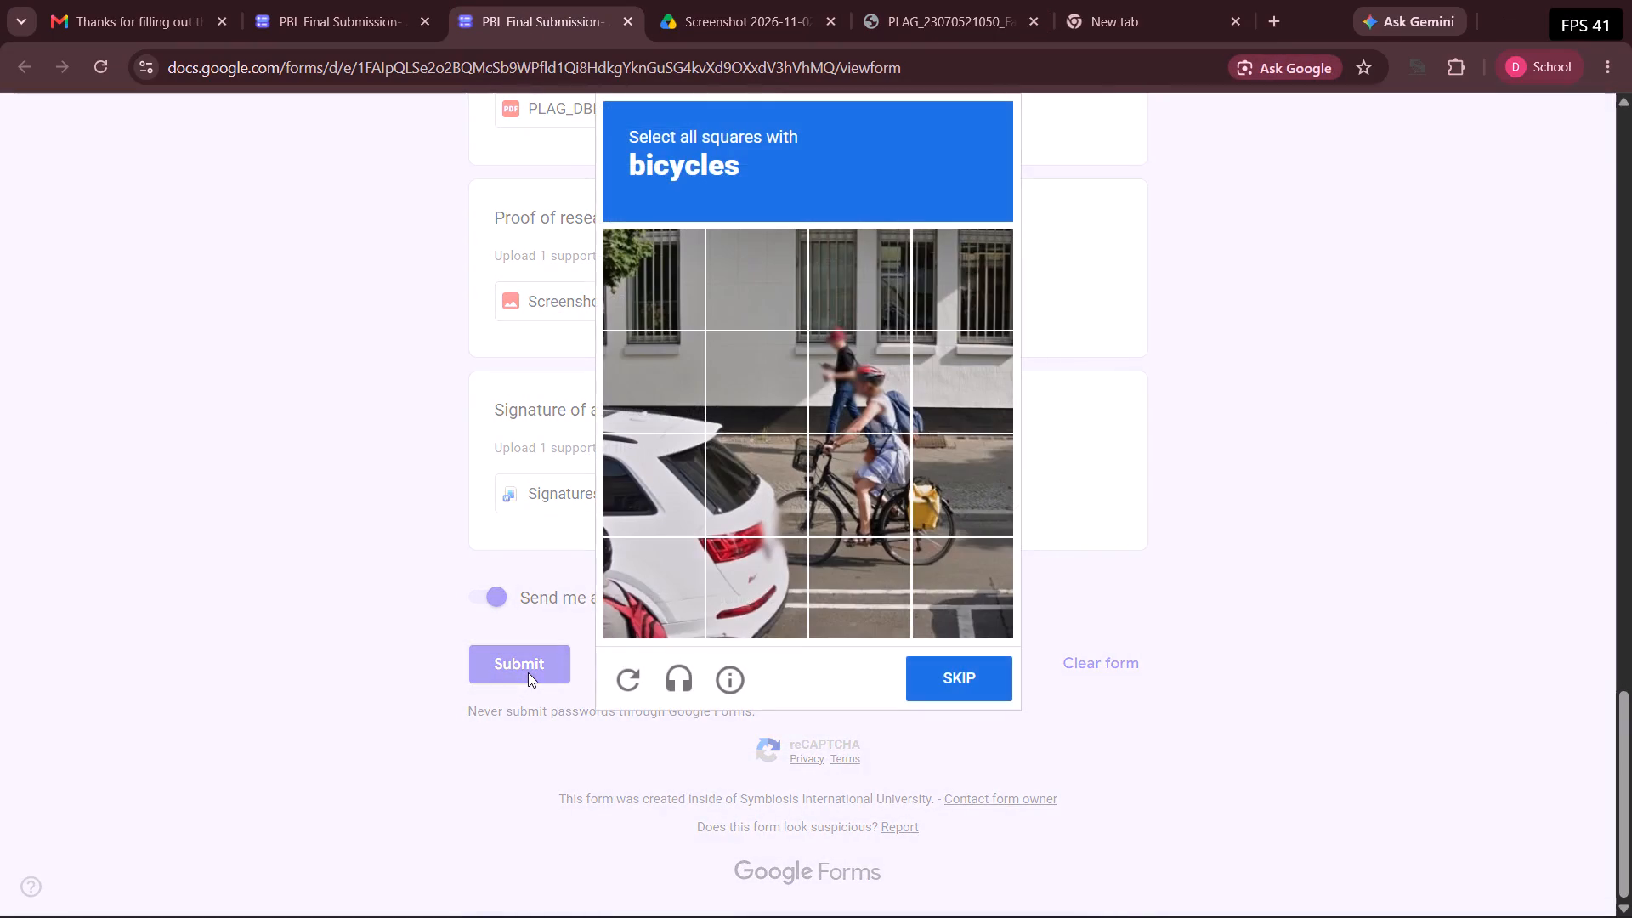
pyautogui.click(796, 462)
pyautogui.click(869, 473)
pyautogui.click(972, 467)
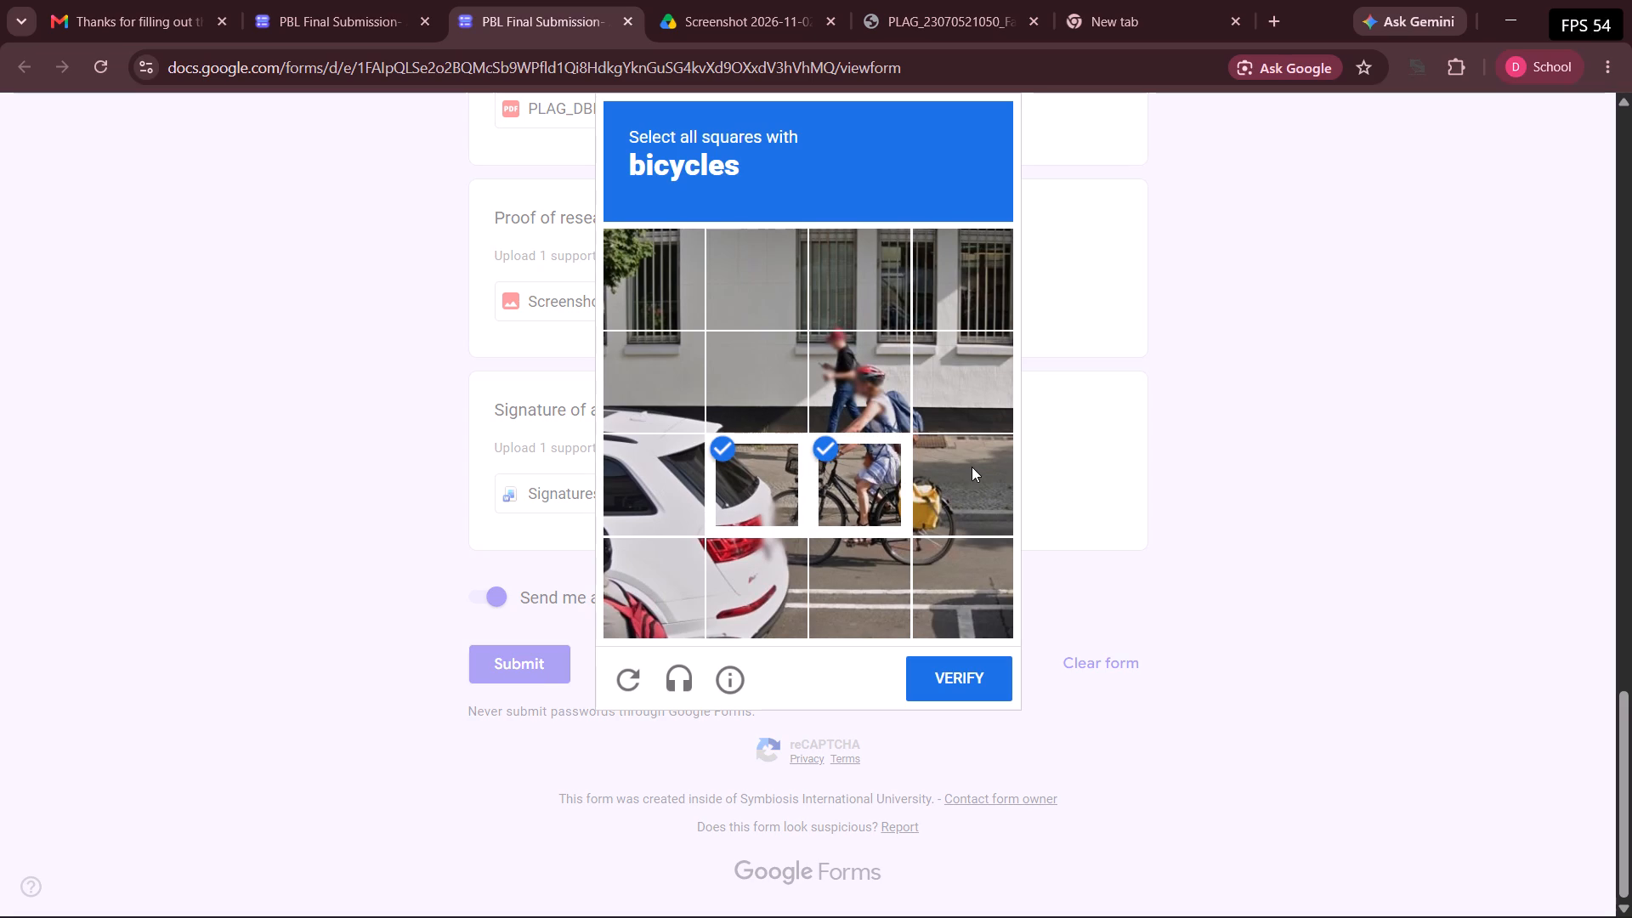
pyautogui.click(960, 610)
pyautogui.click(806, 534)
pyautogui.click(790, 564)
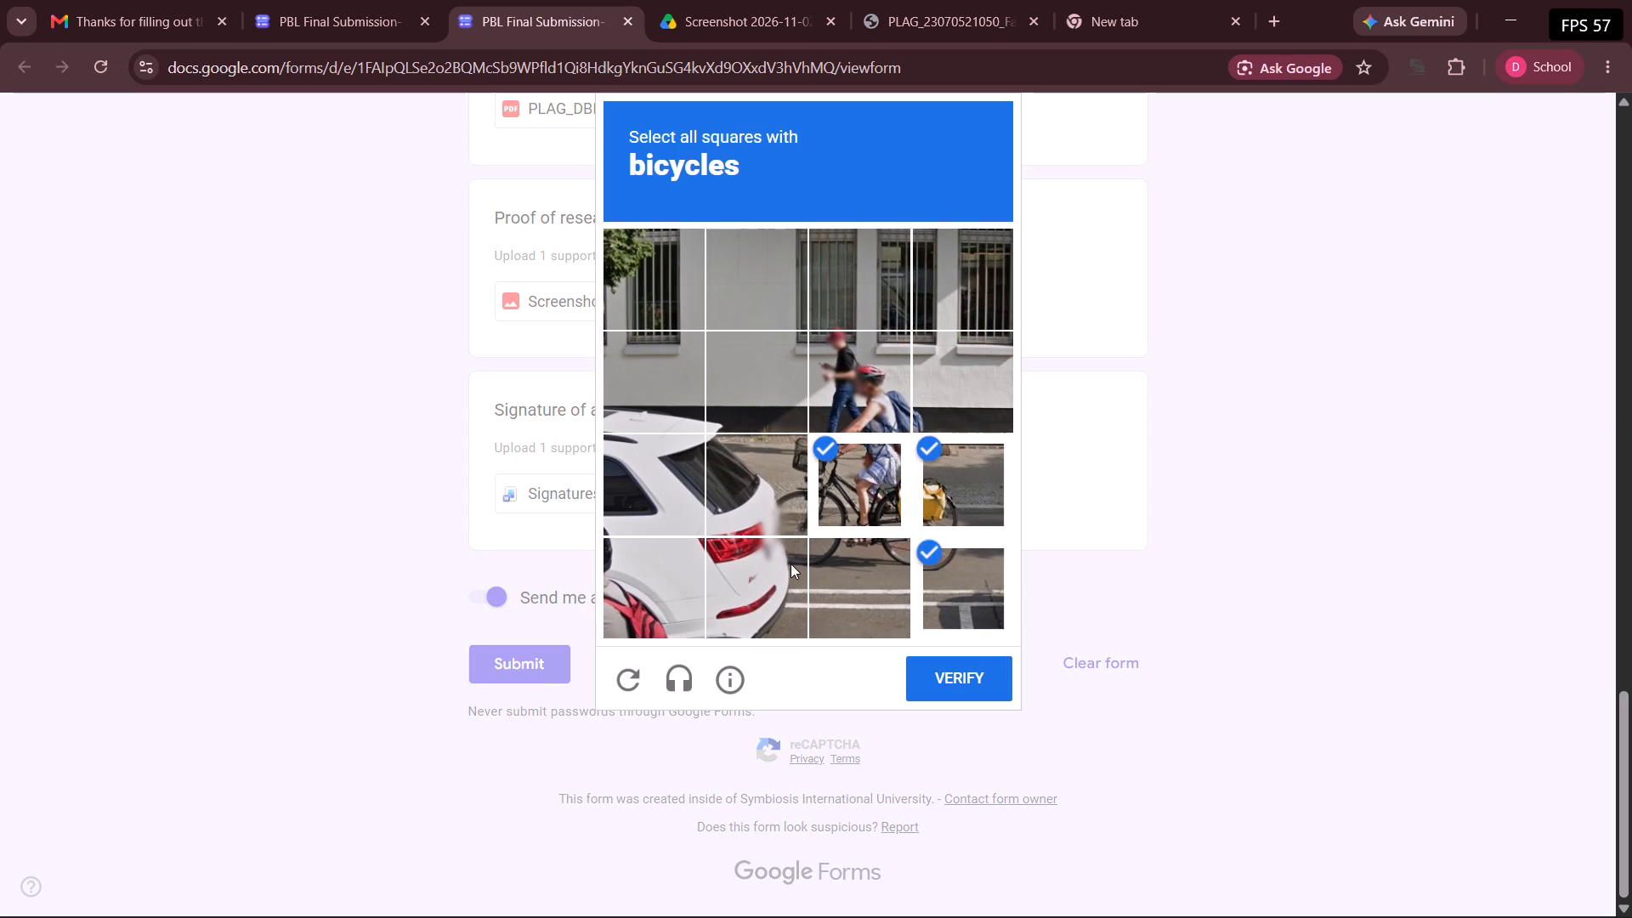
pyautogui.click(786, 495)
pyautogui.click(856, 581)
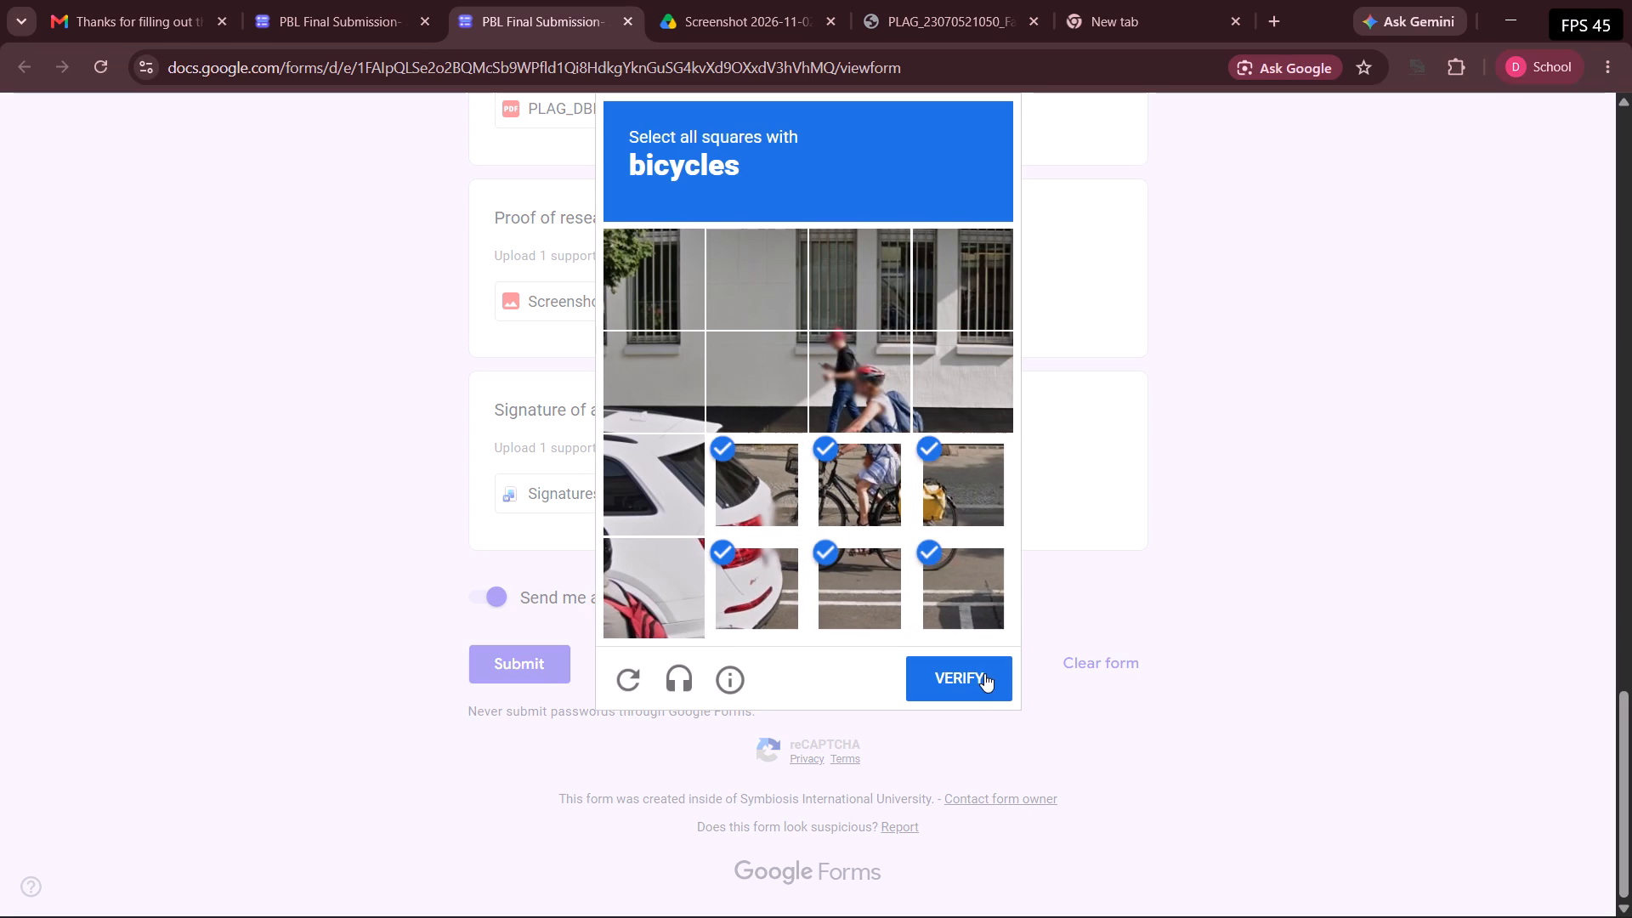
pyautogui.click(984, 678)
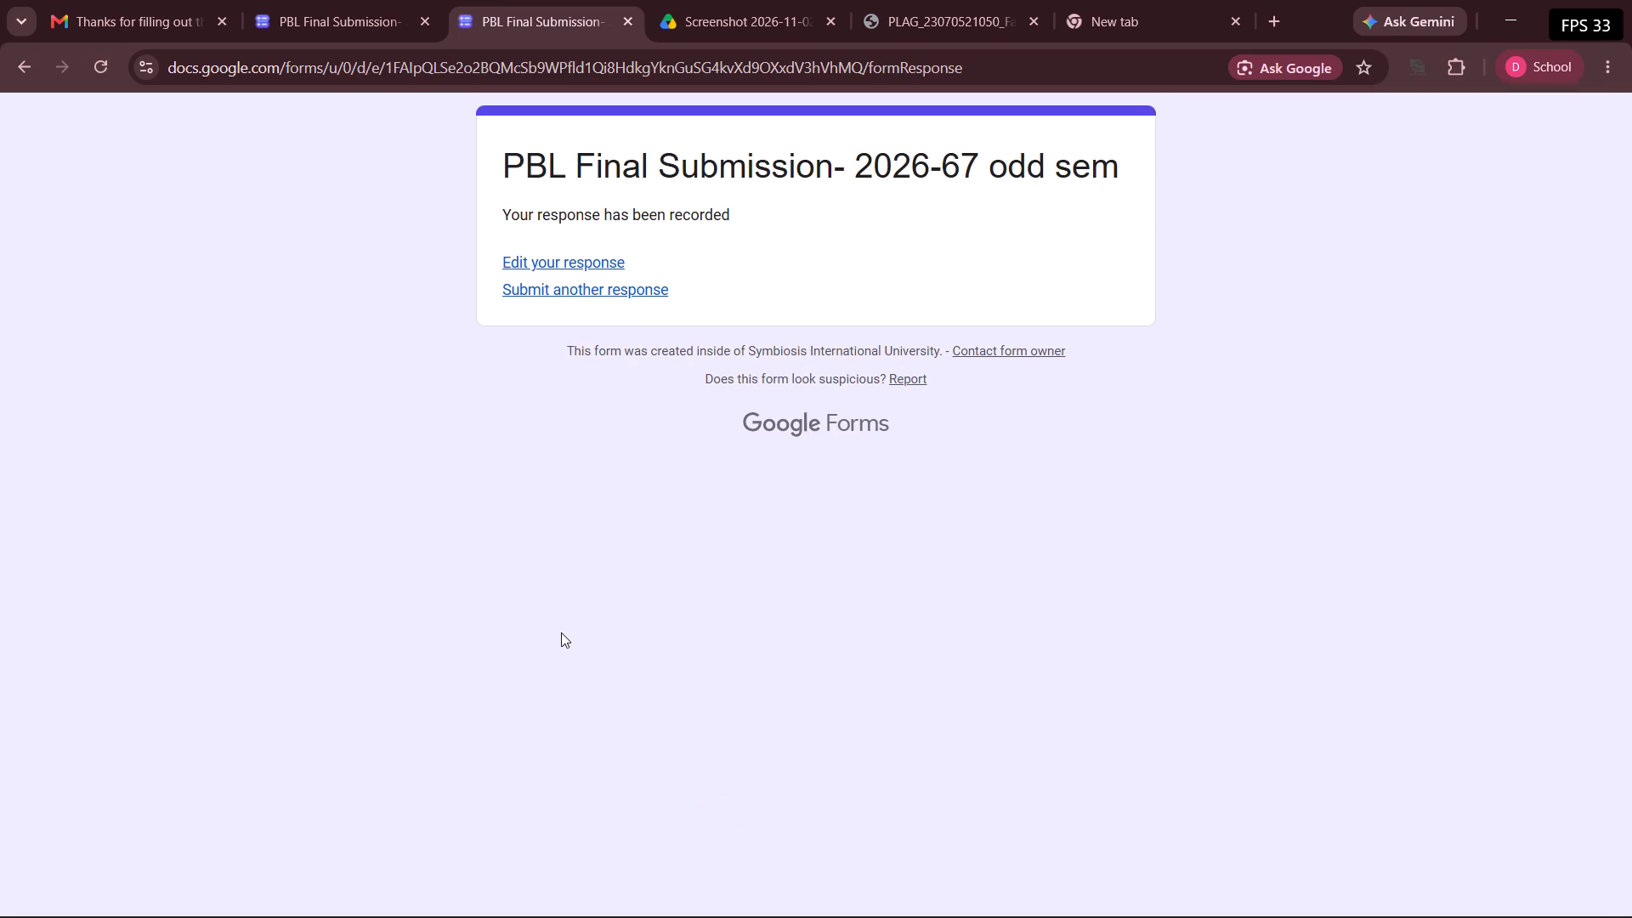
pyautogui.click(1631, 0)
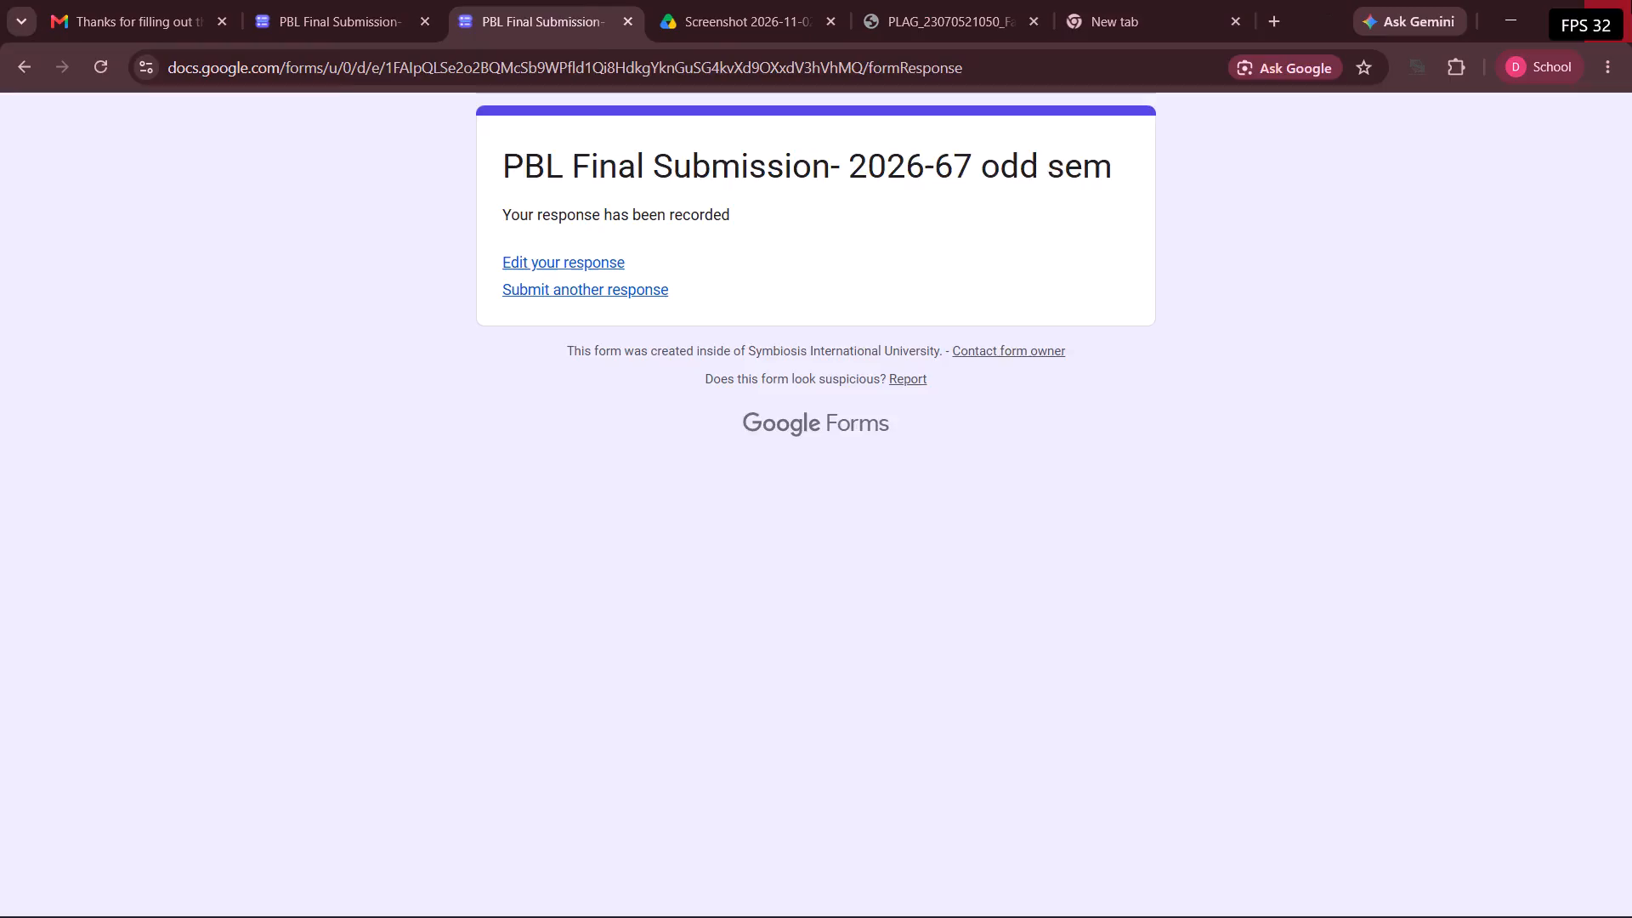
# Return to the open Gmail message with the response receipt for the PBL Final Submission form.
pyautogui.click(999, 198)
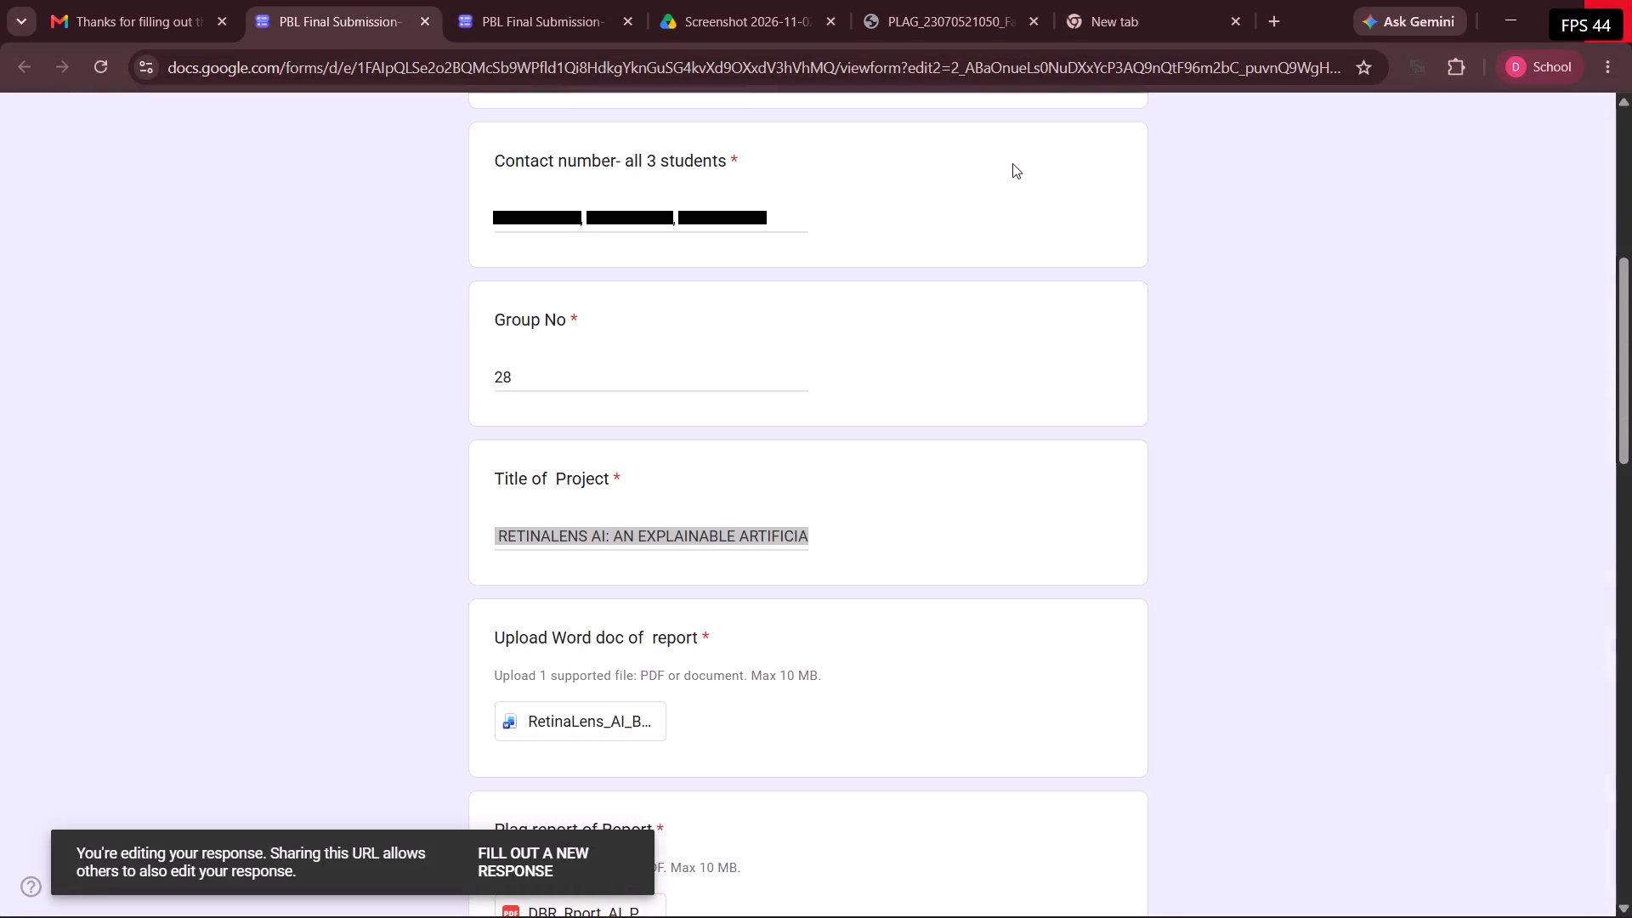
pyautogui.click(1631, 11)
pyautogui.click(998, 227)
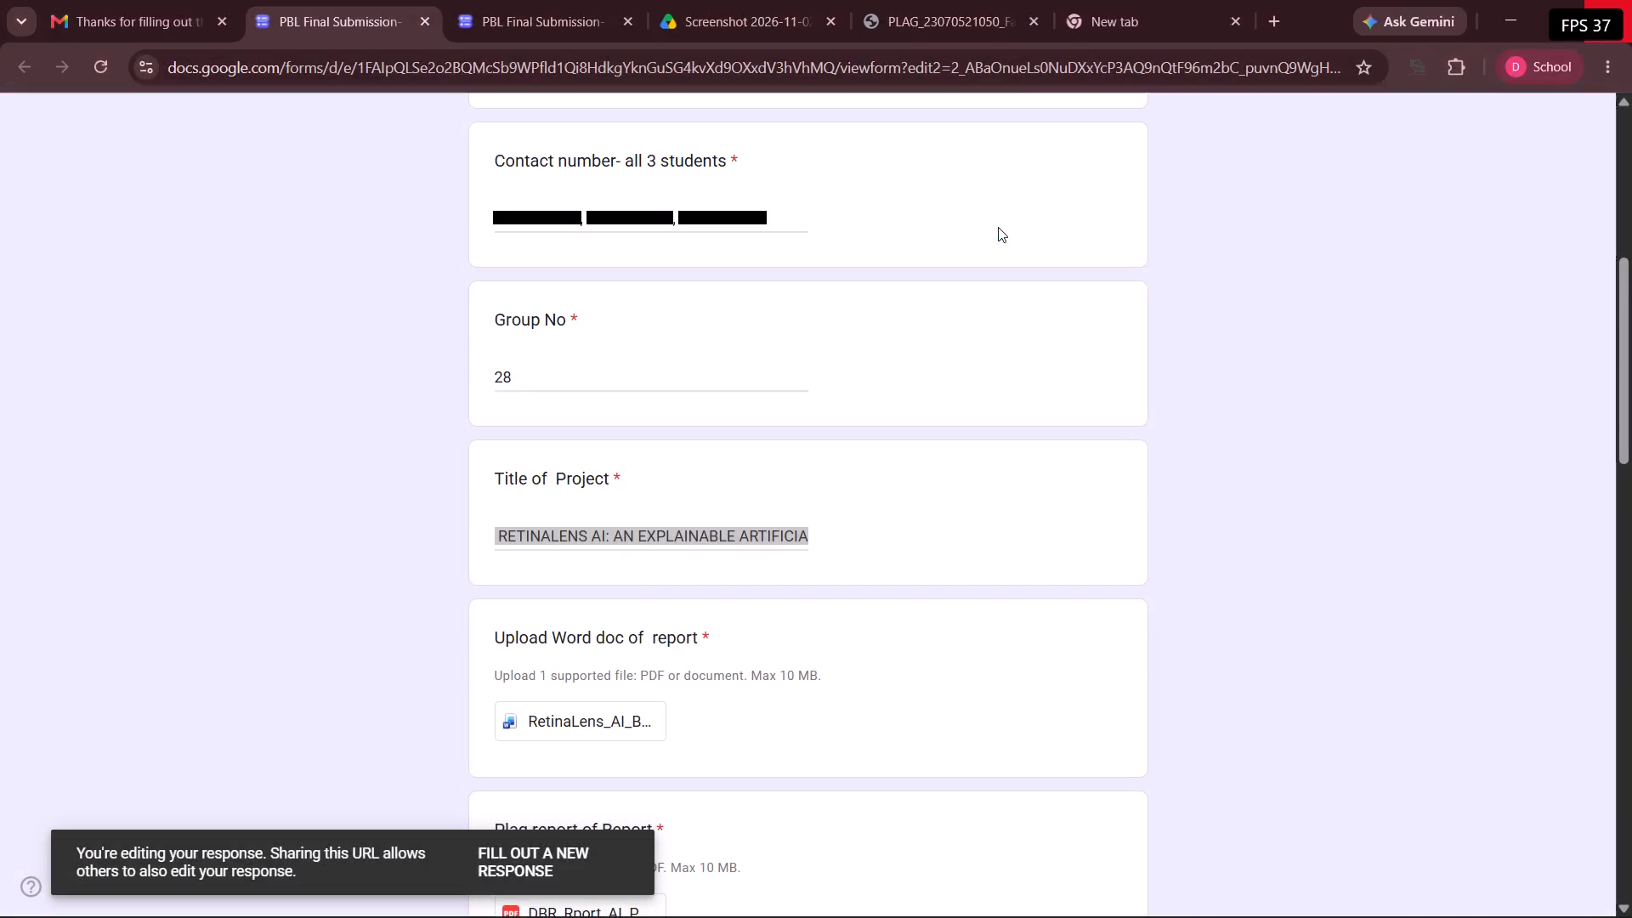
pyautogui.click(207, 16)
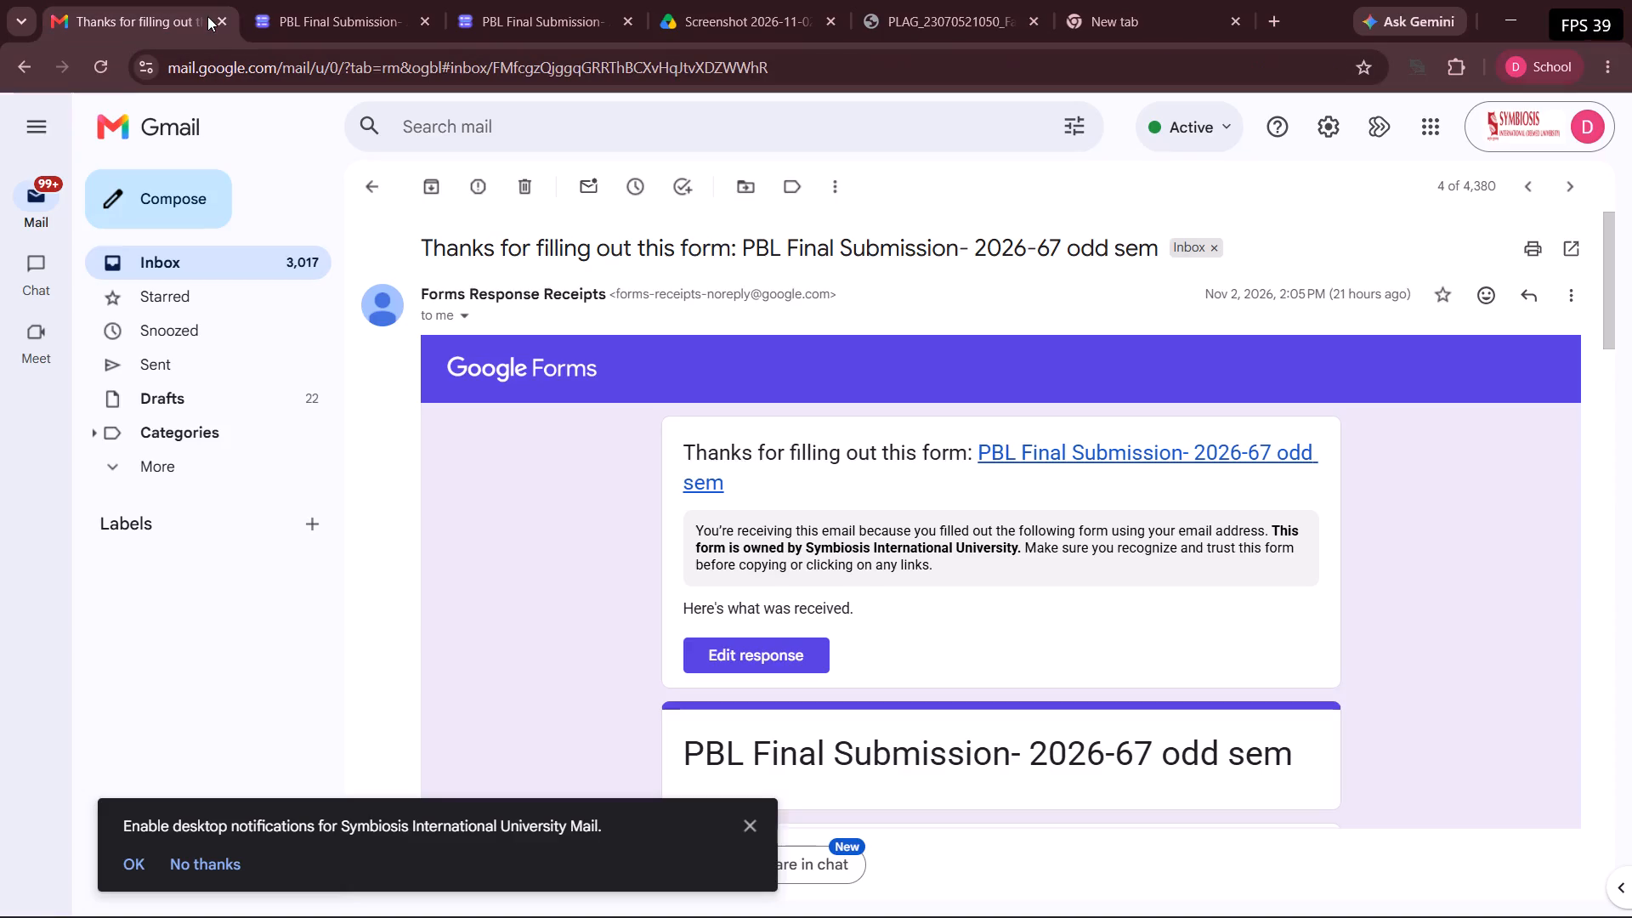
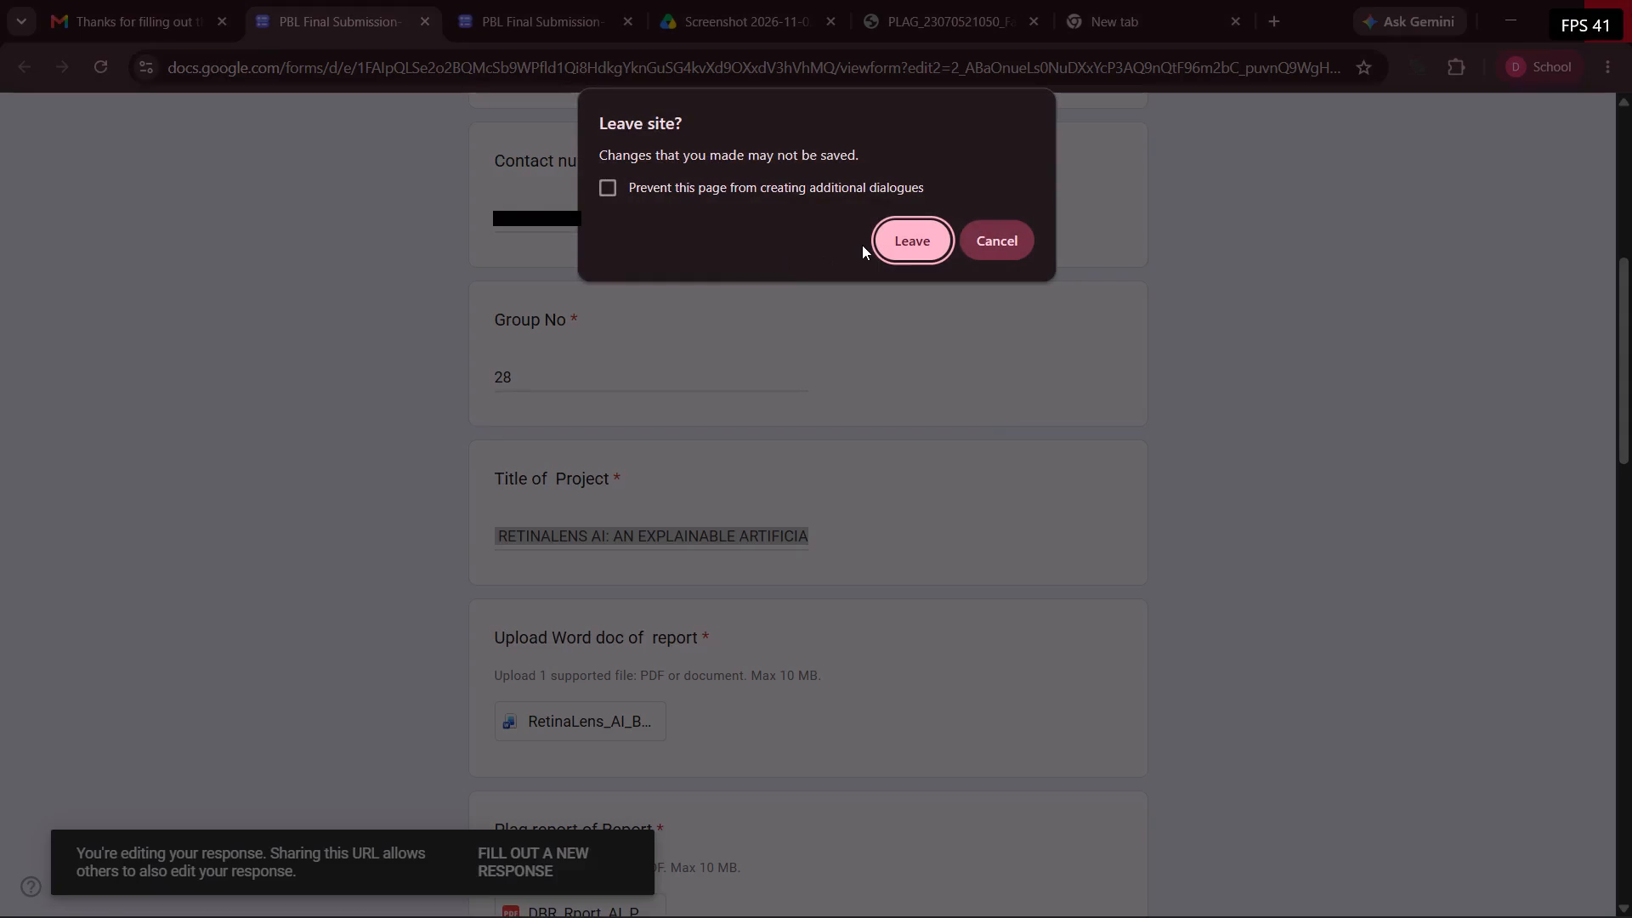
# Leave the form-editing page without saving, and close the browser, the Word document and the remaining windows, dismissing the broken-shortcut prompt without deleting the shortcut.
pyautogui.click(910, 232)
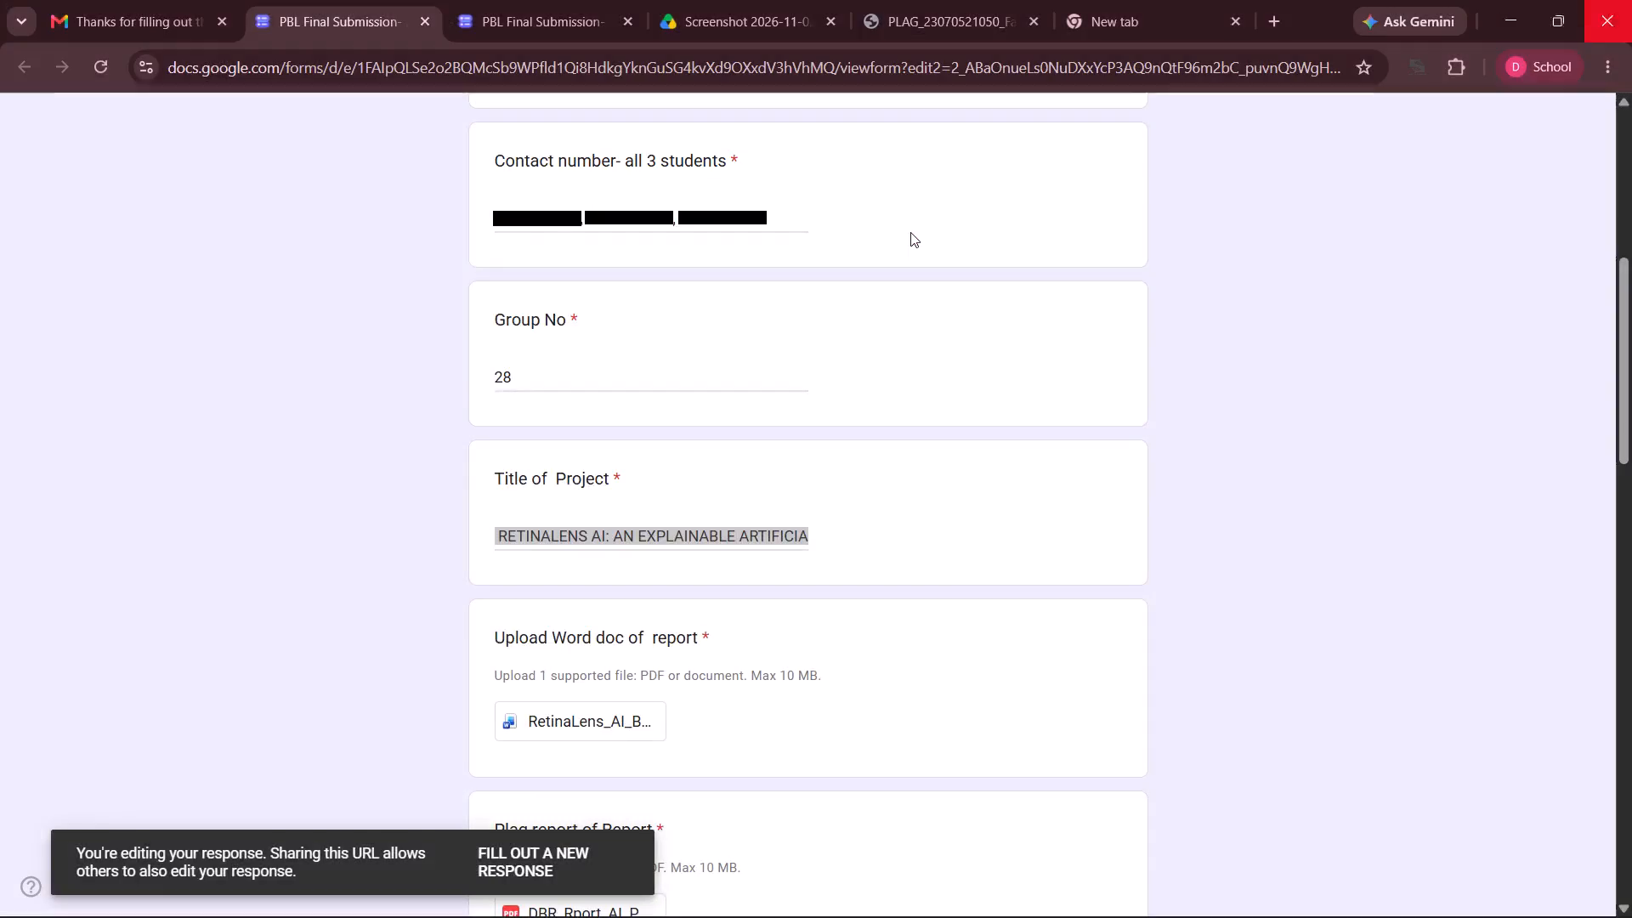
pyautogui.click(1631, 0)
pyautogui.tripleClick(1631, 0)
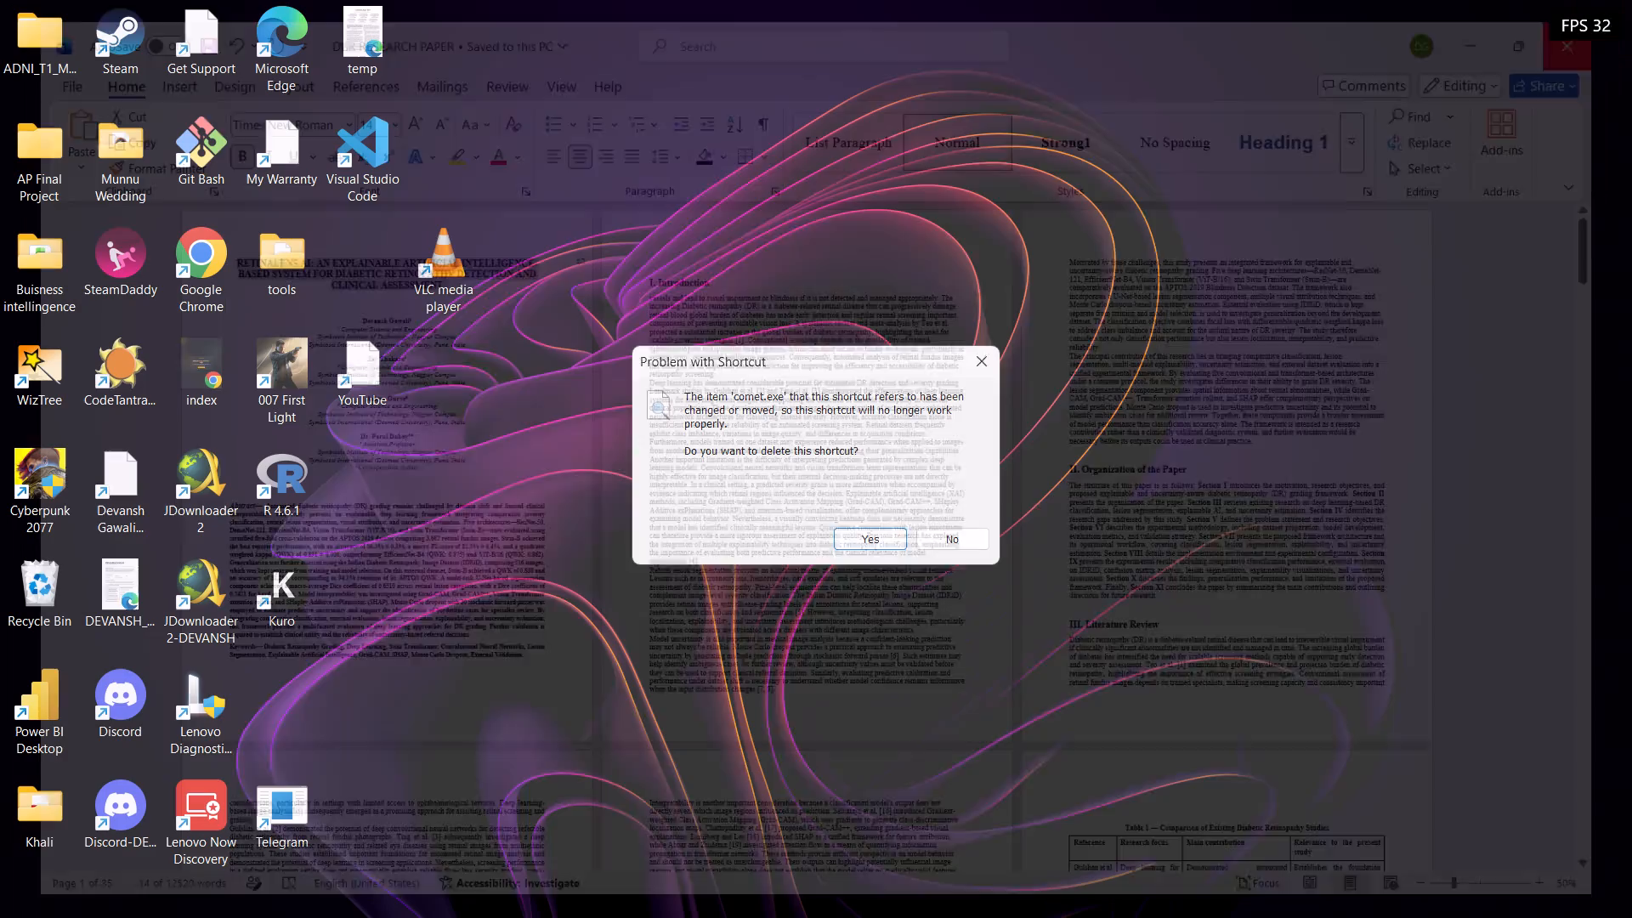
pyautogui.click(1631, 0)
pyautogui.moveTo(1631, 0); pyautogui.dragTo(1008, 263)
pyautogui.click(979, 355)
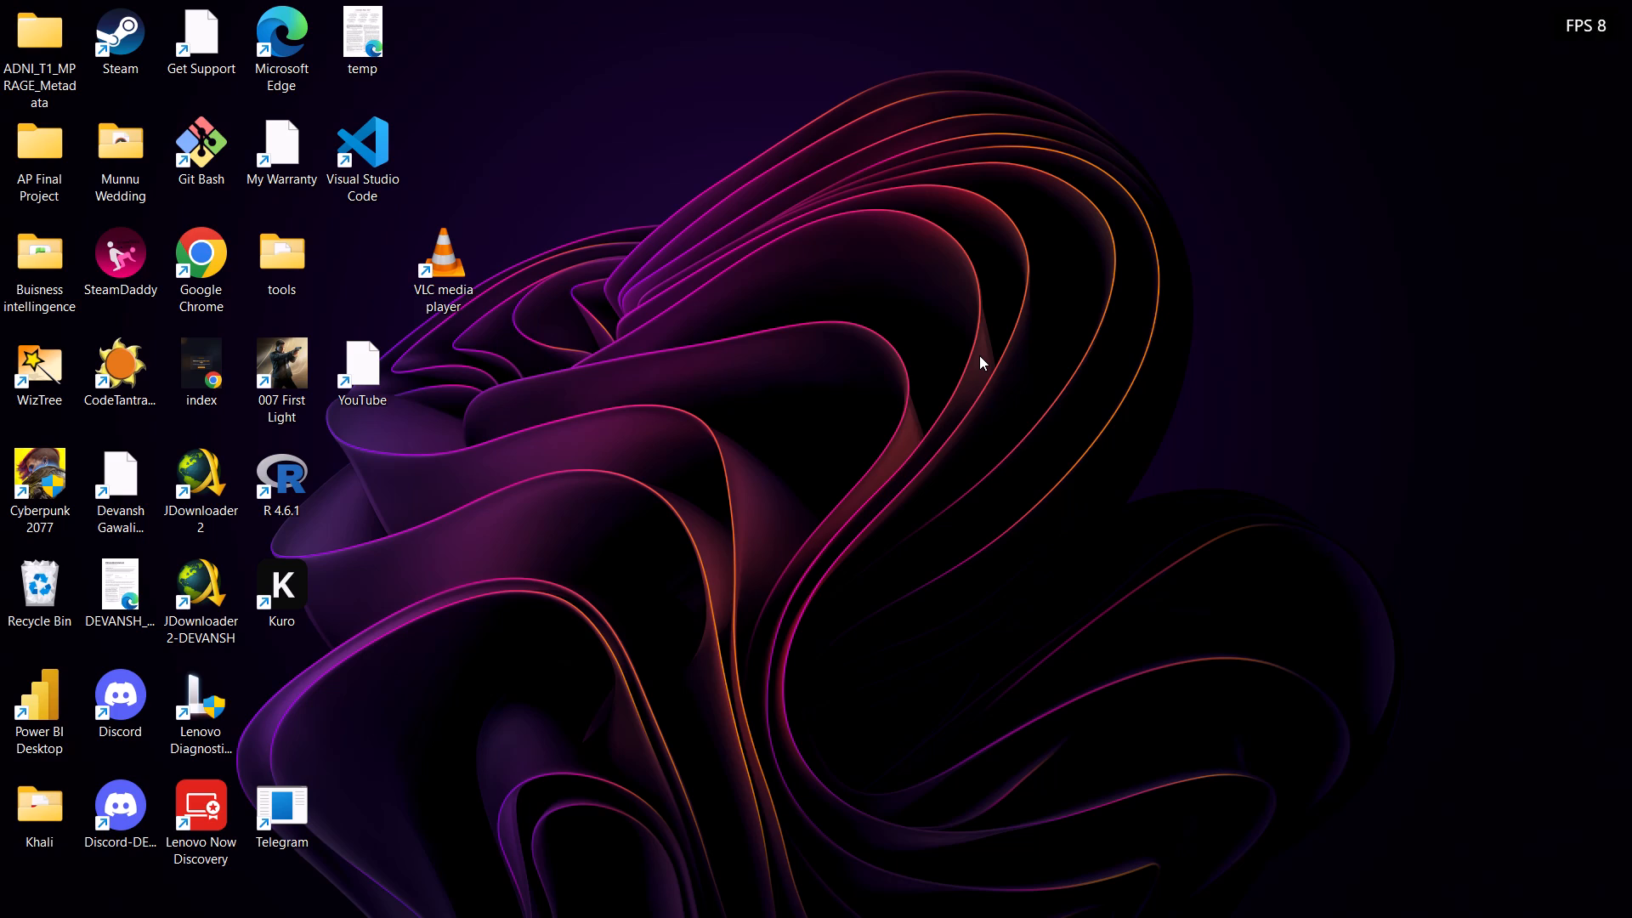
# Bring up the Windows shutdown options from the desktop.
pyautogui.hotkey('alt', 'F4')
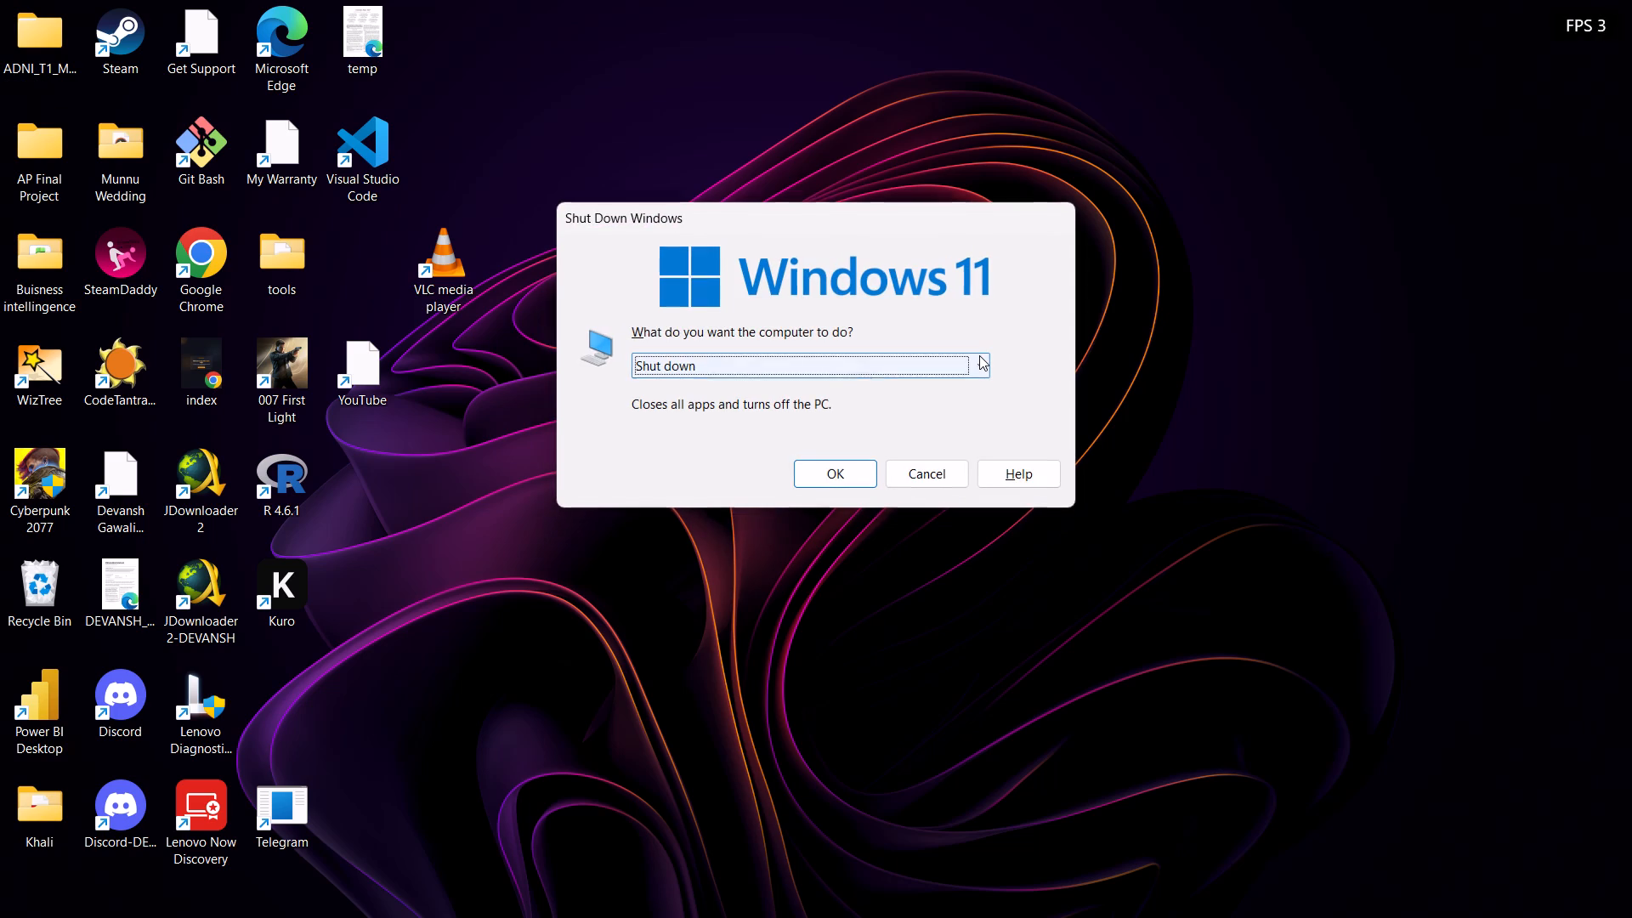